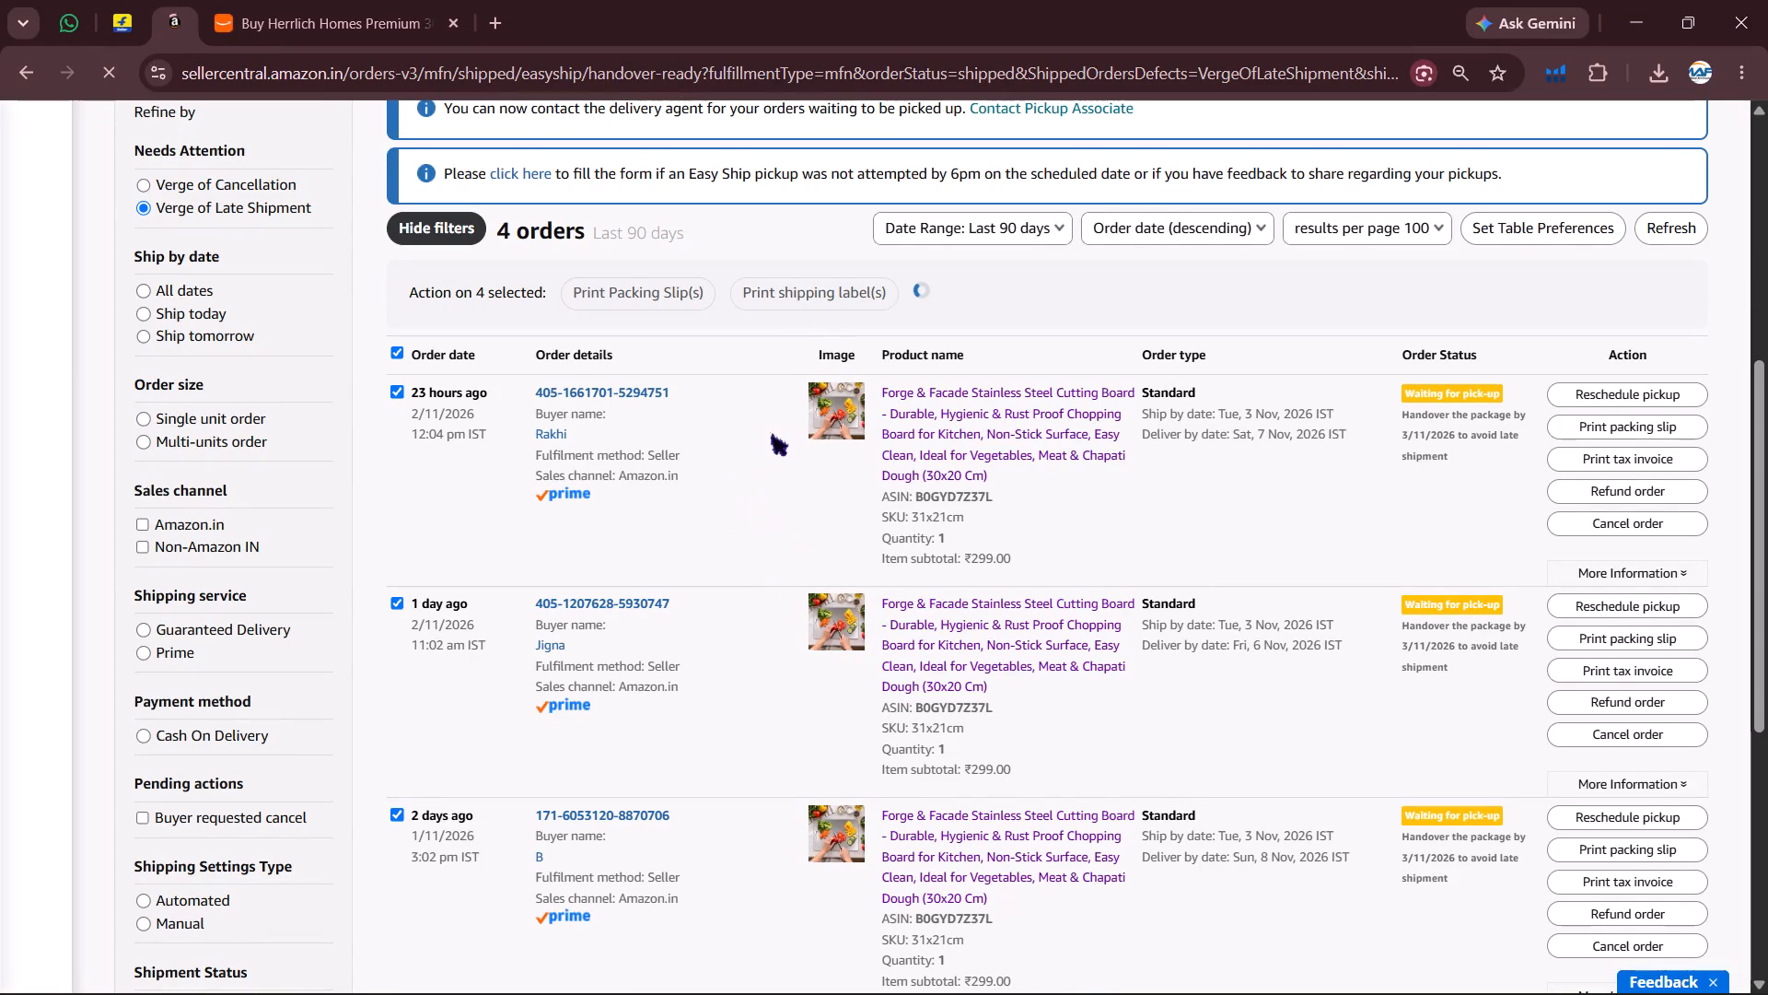
# Connect the computer to the Iqoo Wi-Fi network.
pyautogui.click(1585, 994)
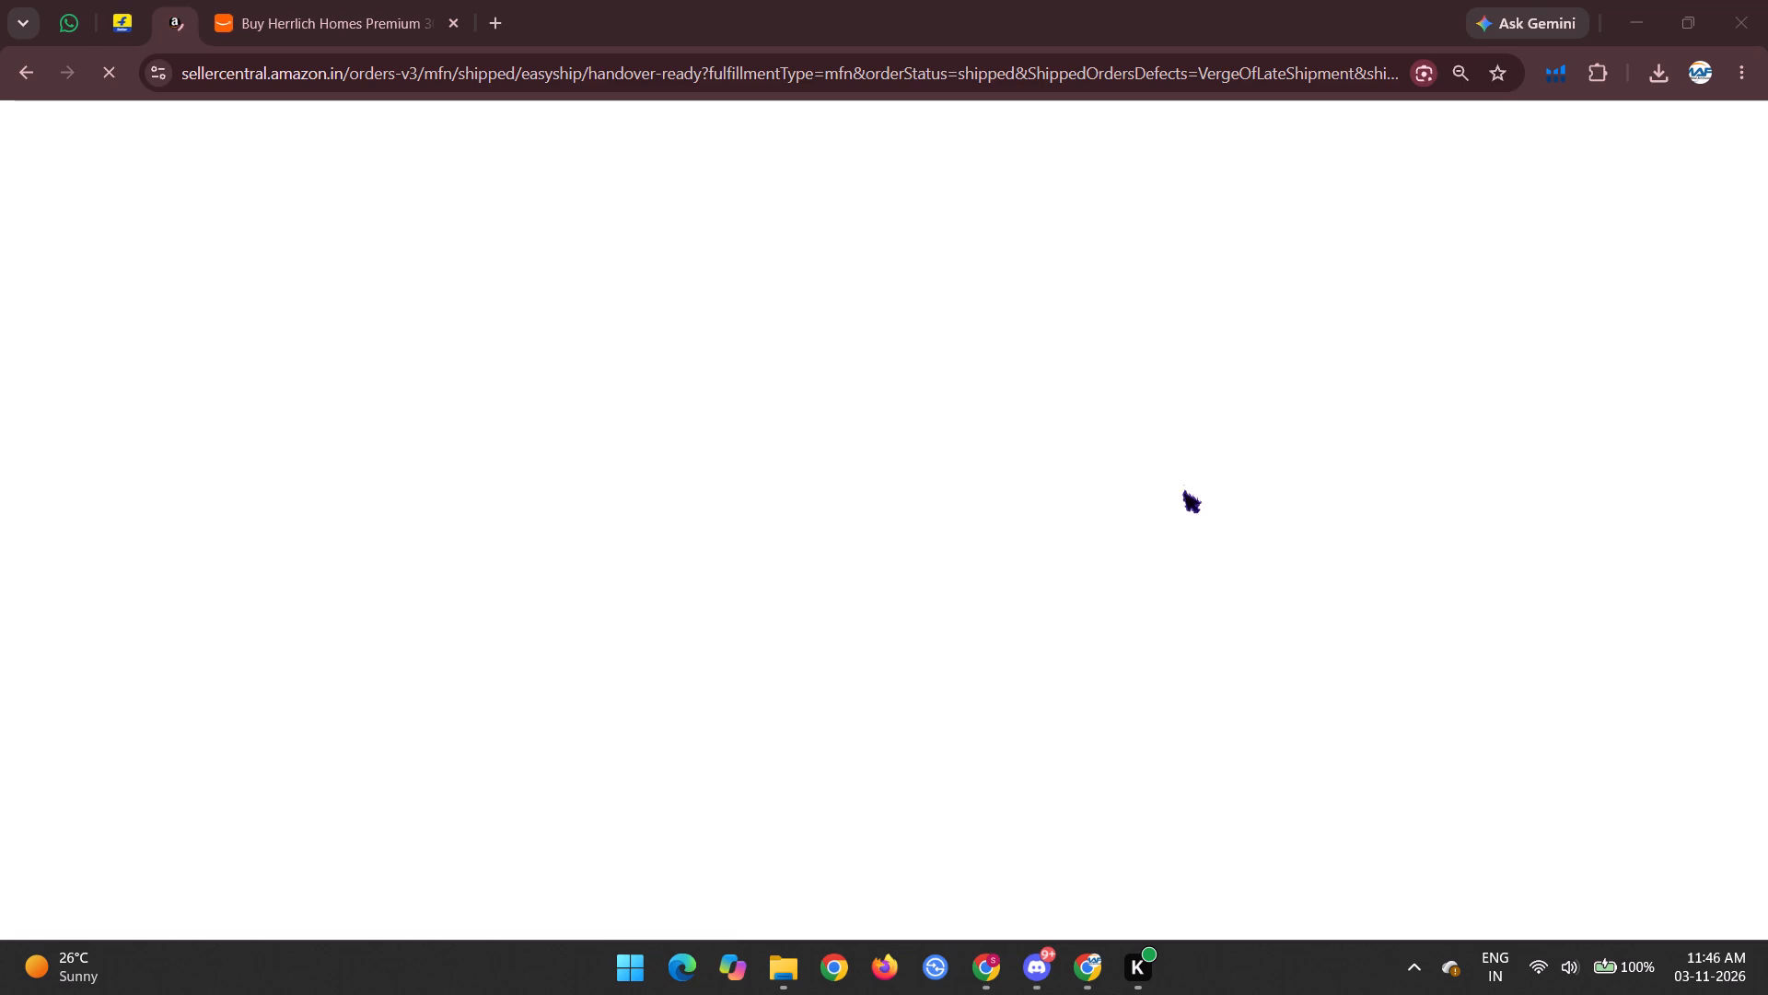
pyautogui.click(1543, 978)
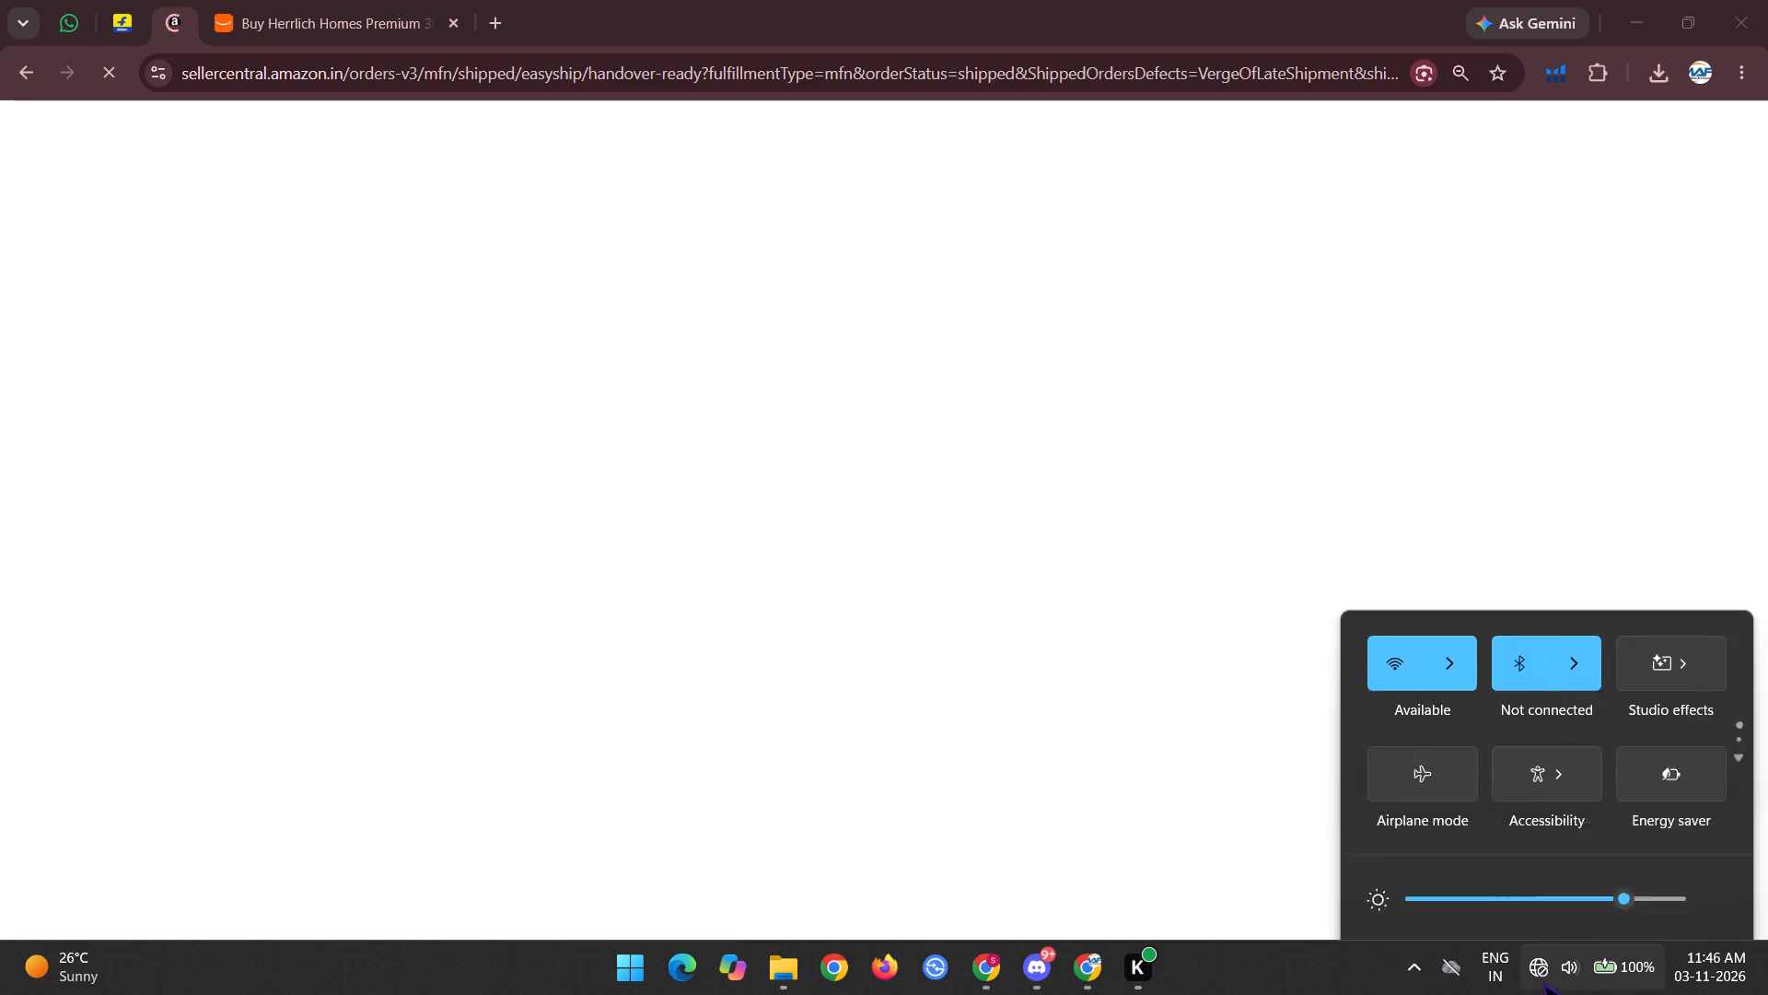
pyautogui.click(1448, 543)
pyautogui.click(1448, 543)
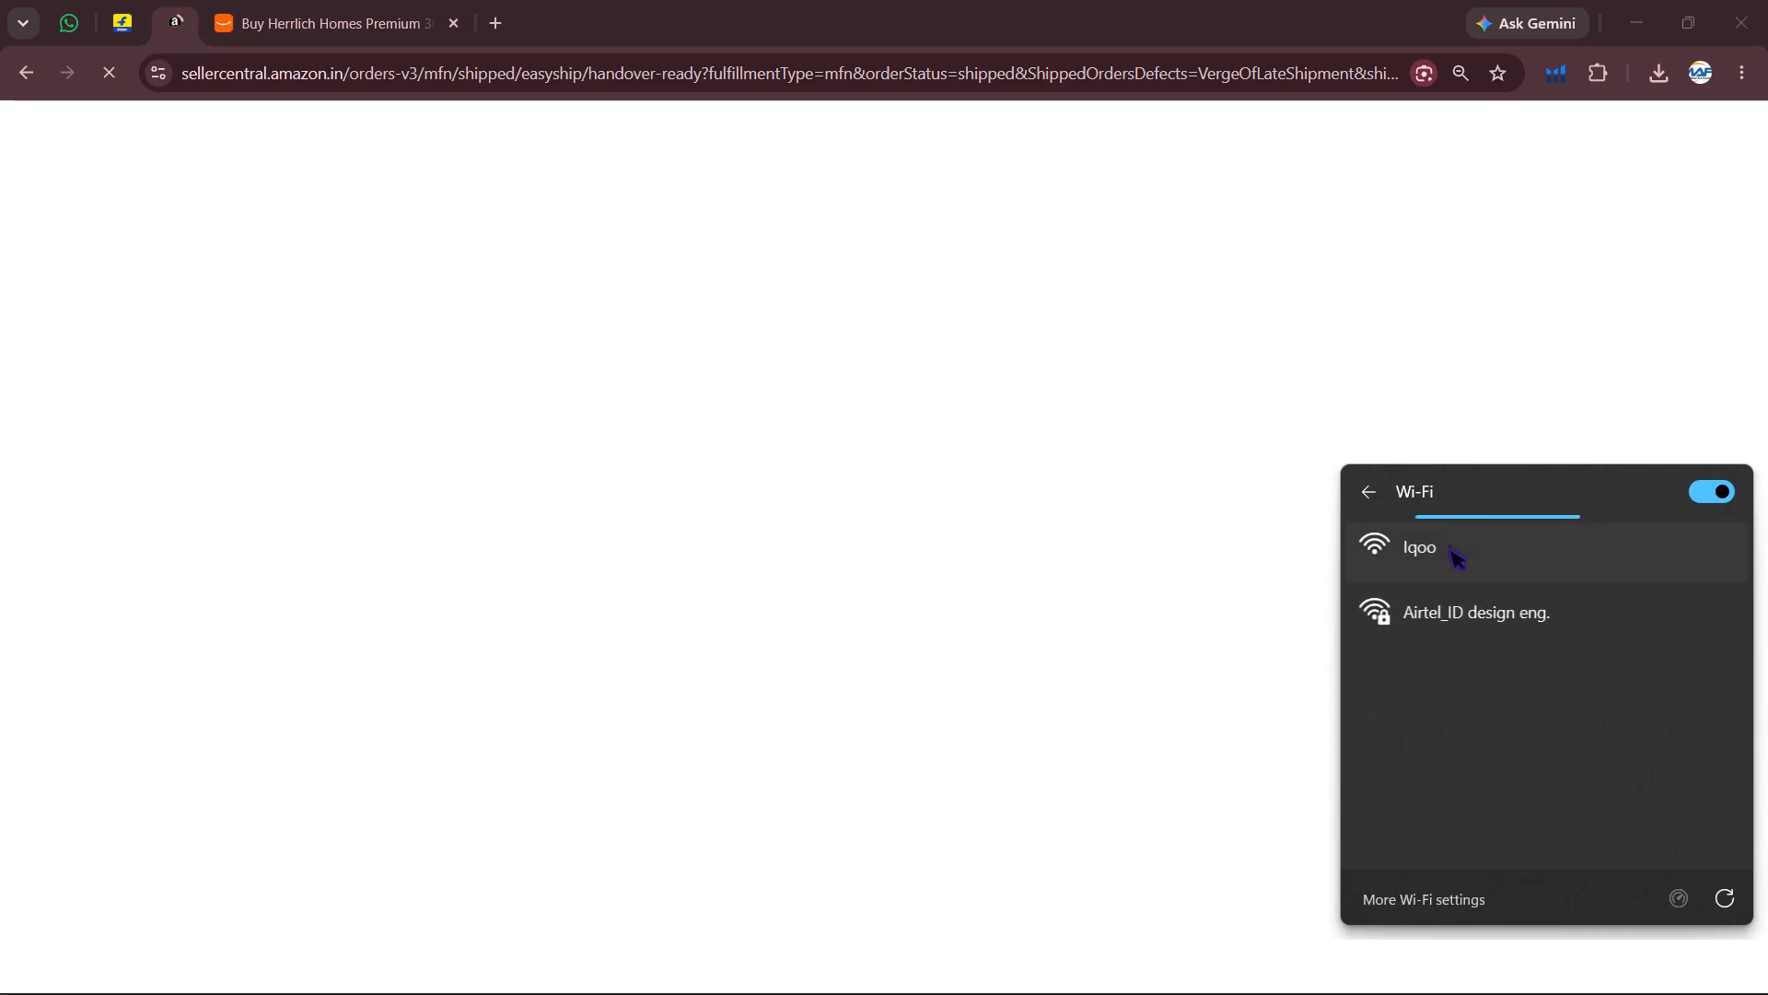
pyautogui.click(1660, 717)
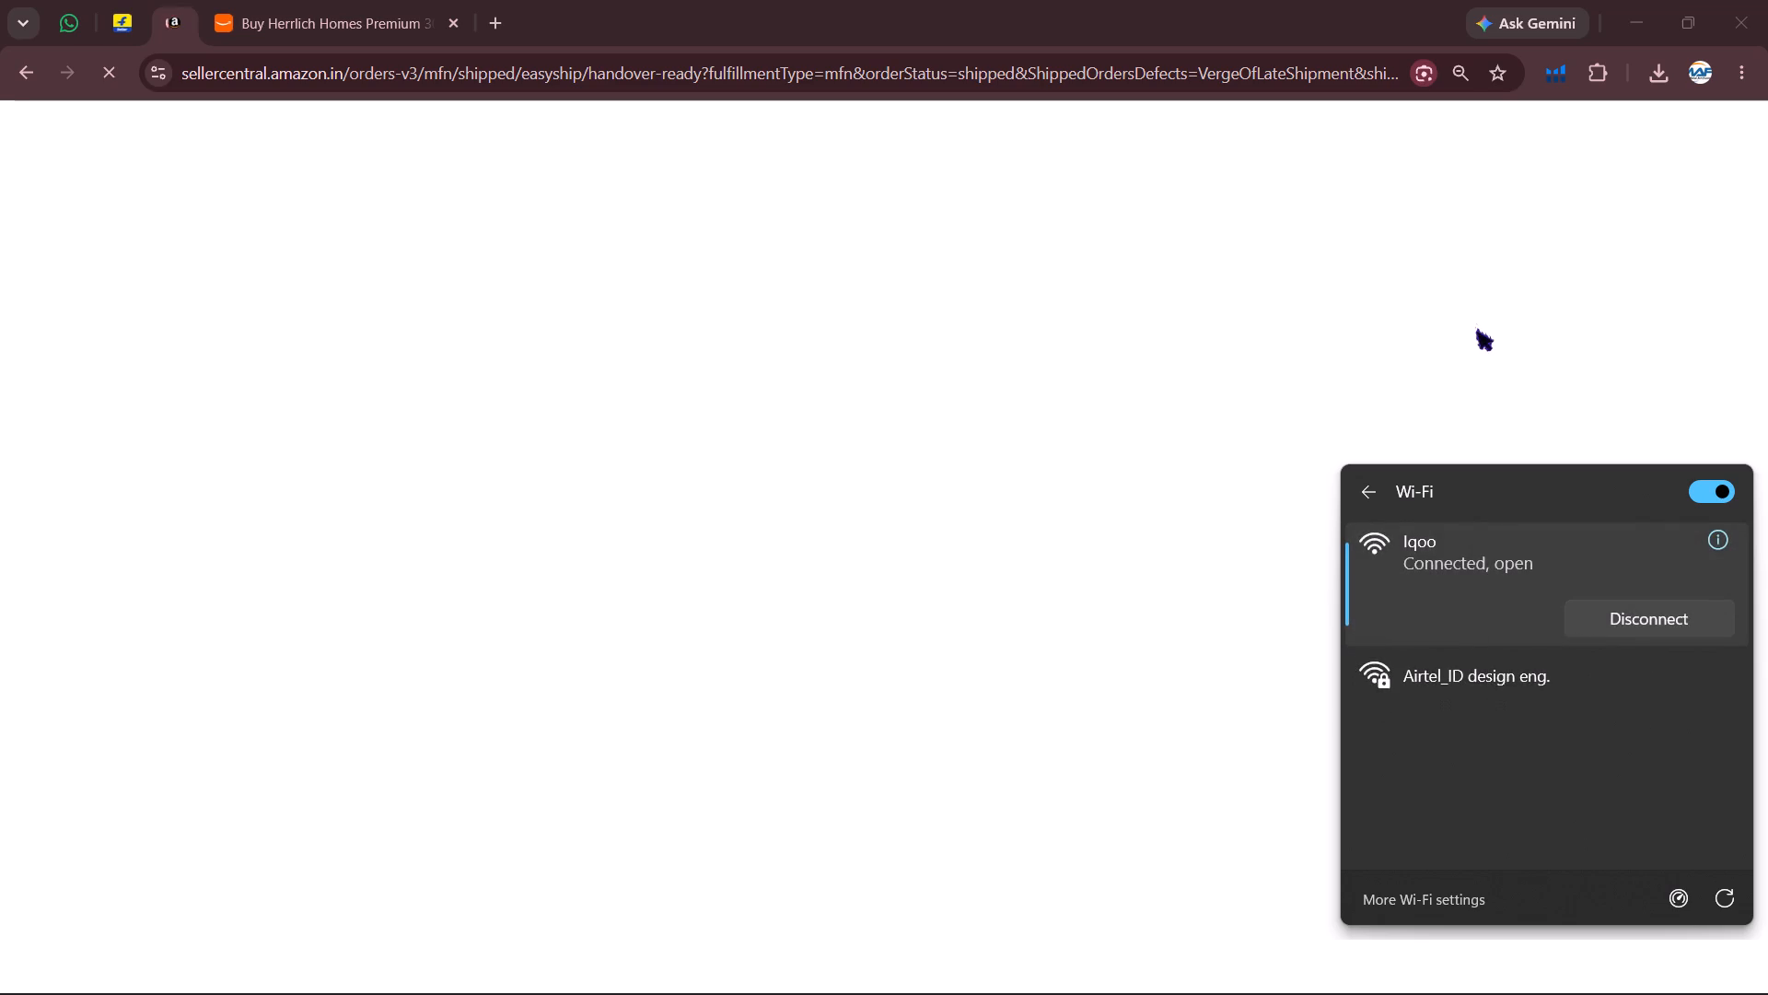
pyautogui.click(1475, 323)
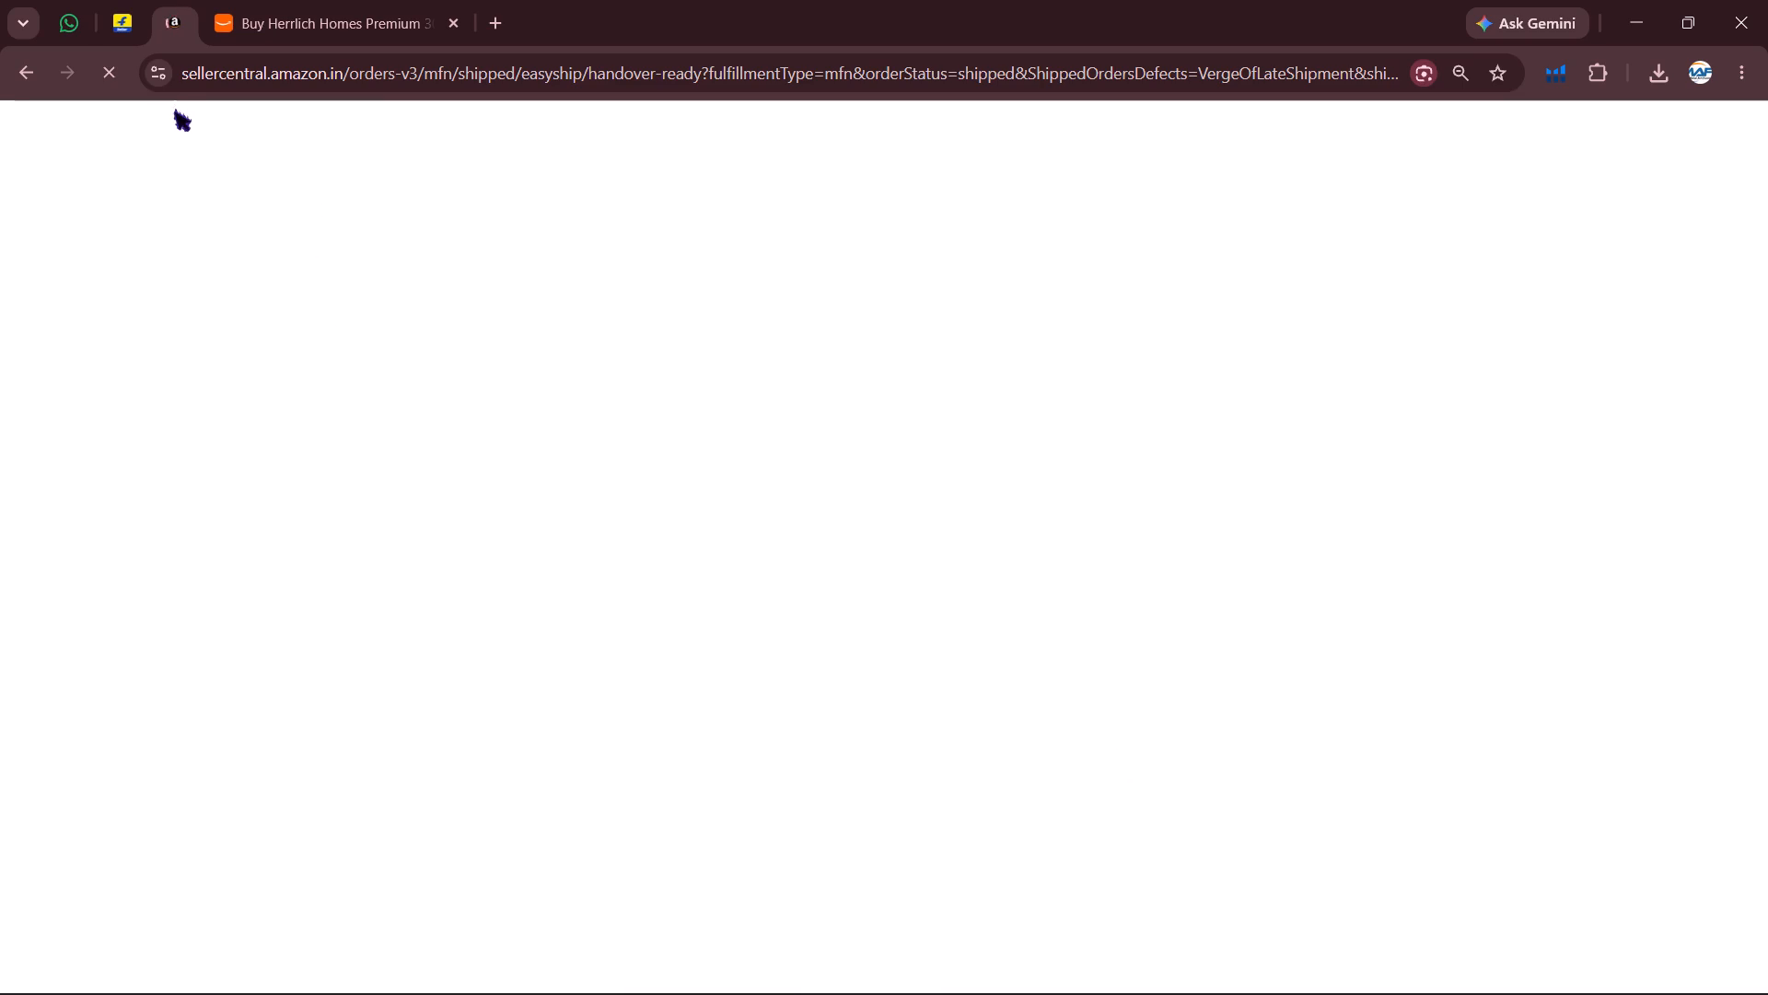
# Reload the Seller Central page of handover-ready Easy Ship orders on the verge of late shipment.
pyautogui.click(390, 83)
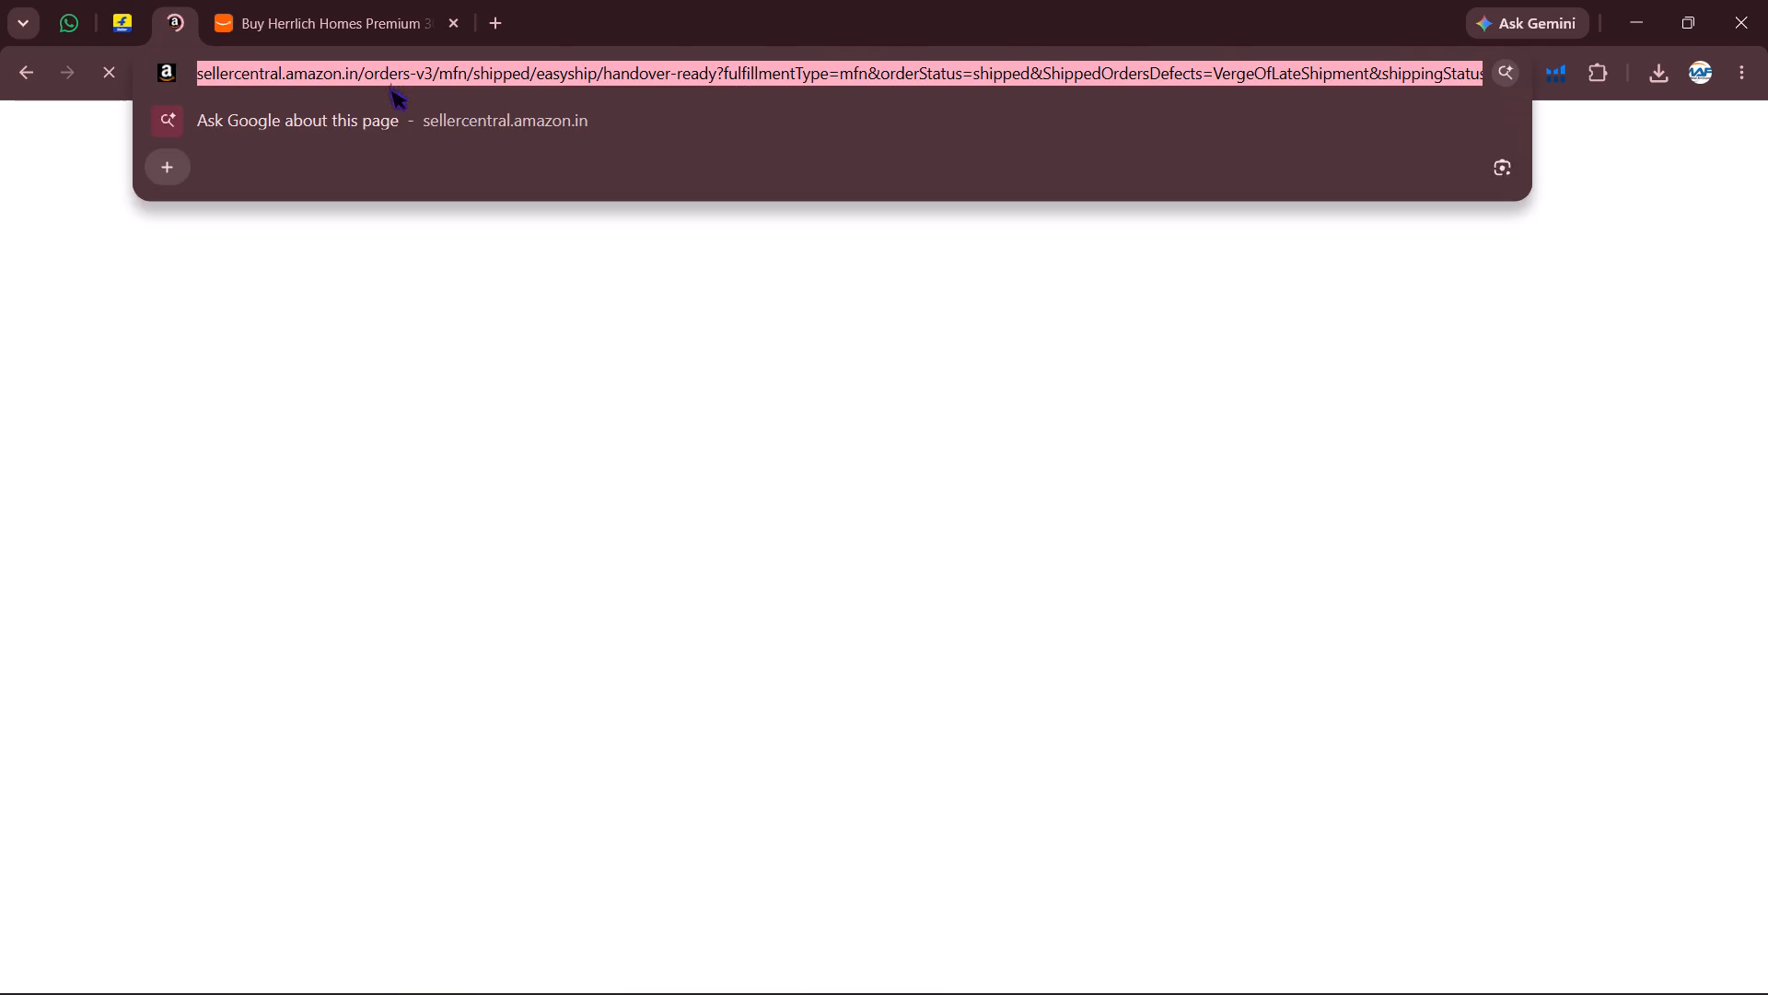
pyautogui.press('Return')
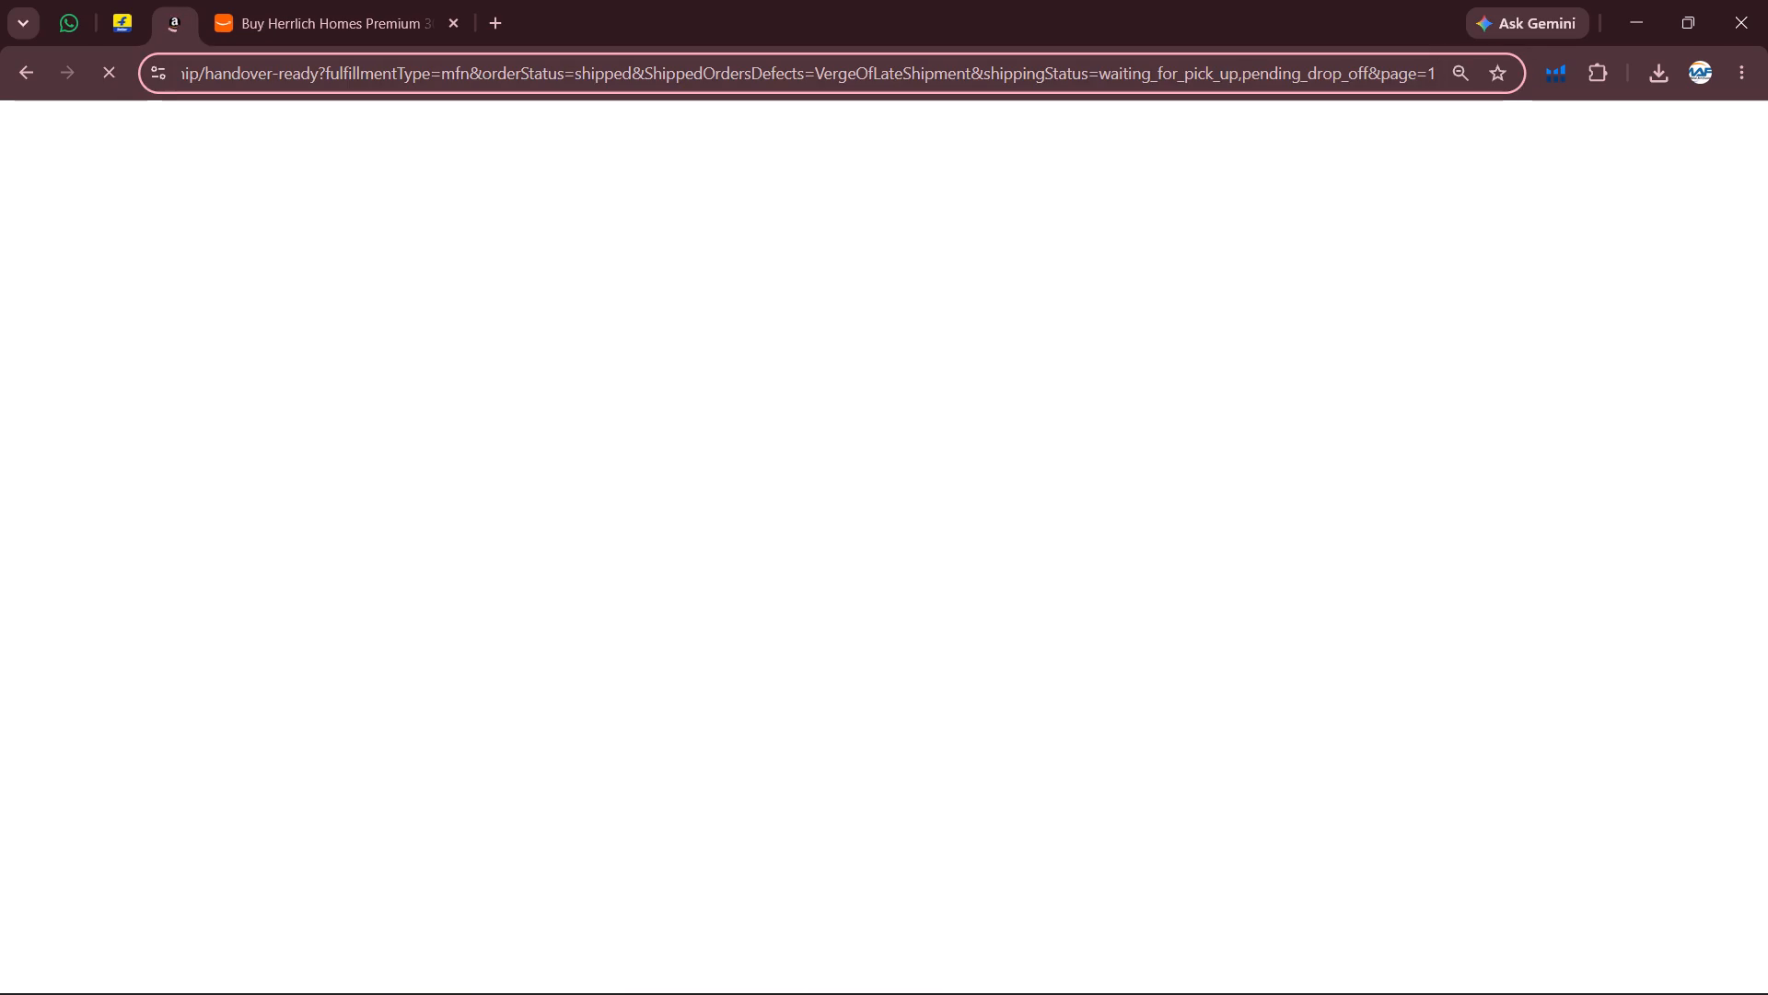
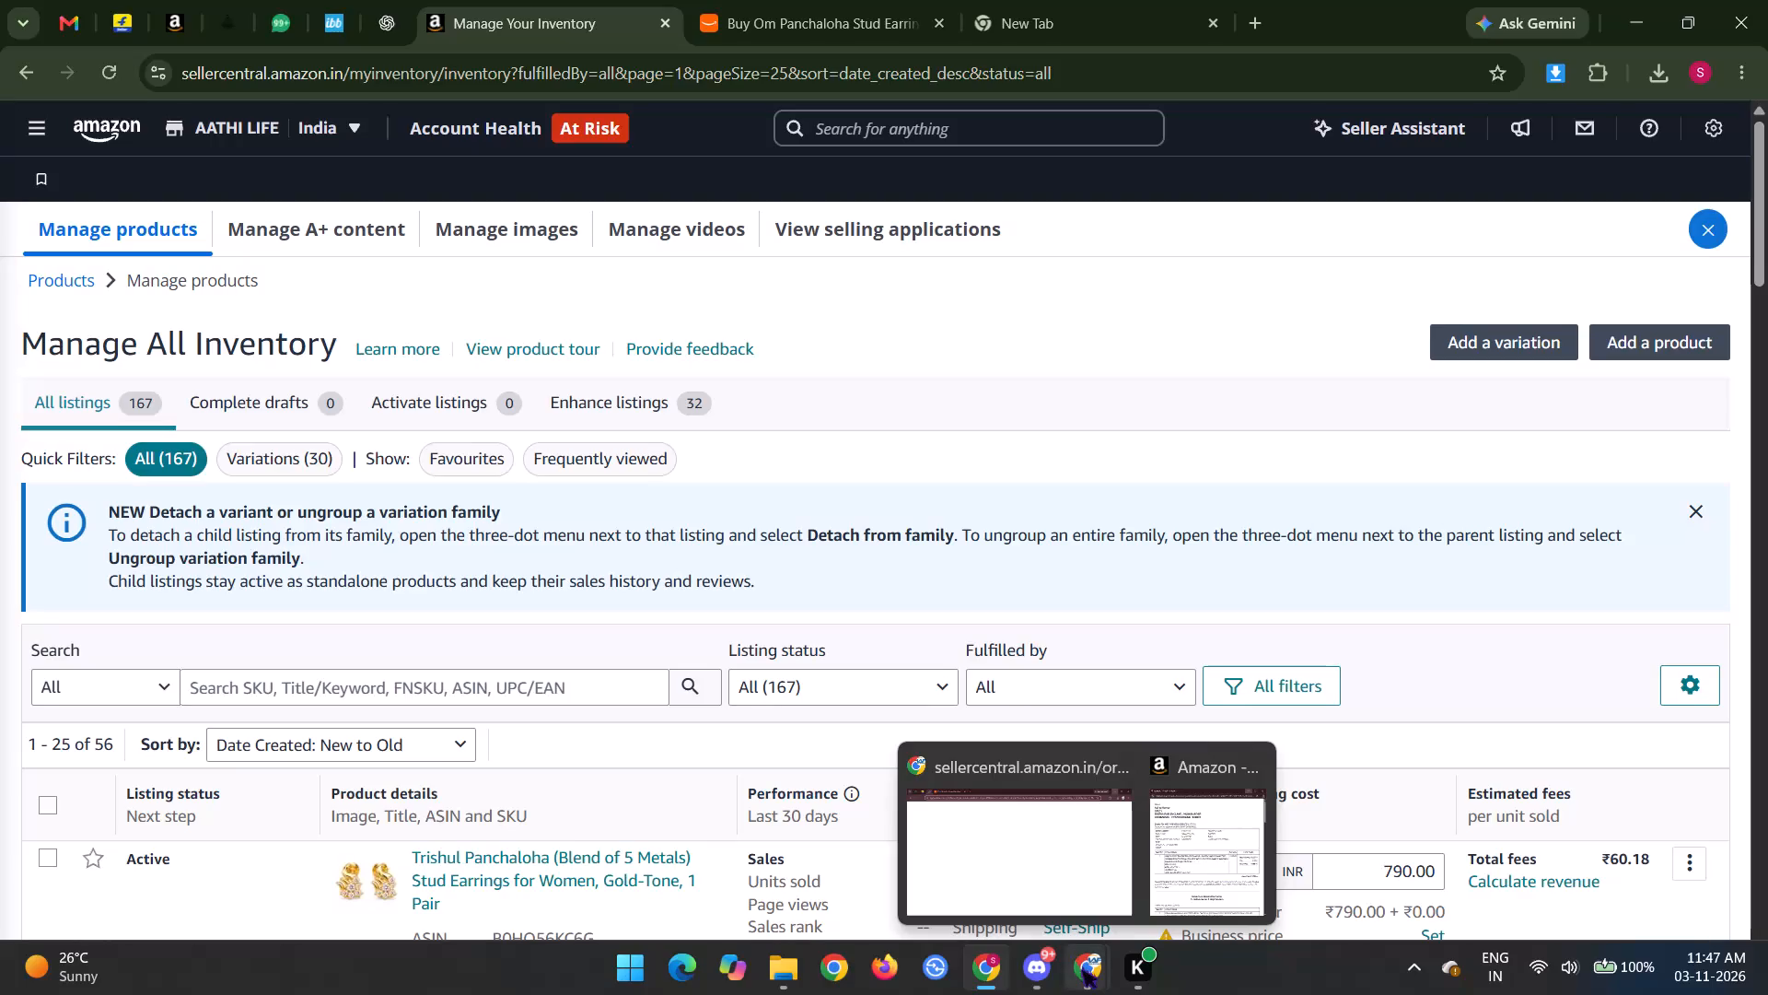
# Switch to the browser window showing the AMAN CRAFT ENTERPRISES seller account's Manage Orders page and look over its sent orders.
pyautogui.click(1080, 962)
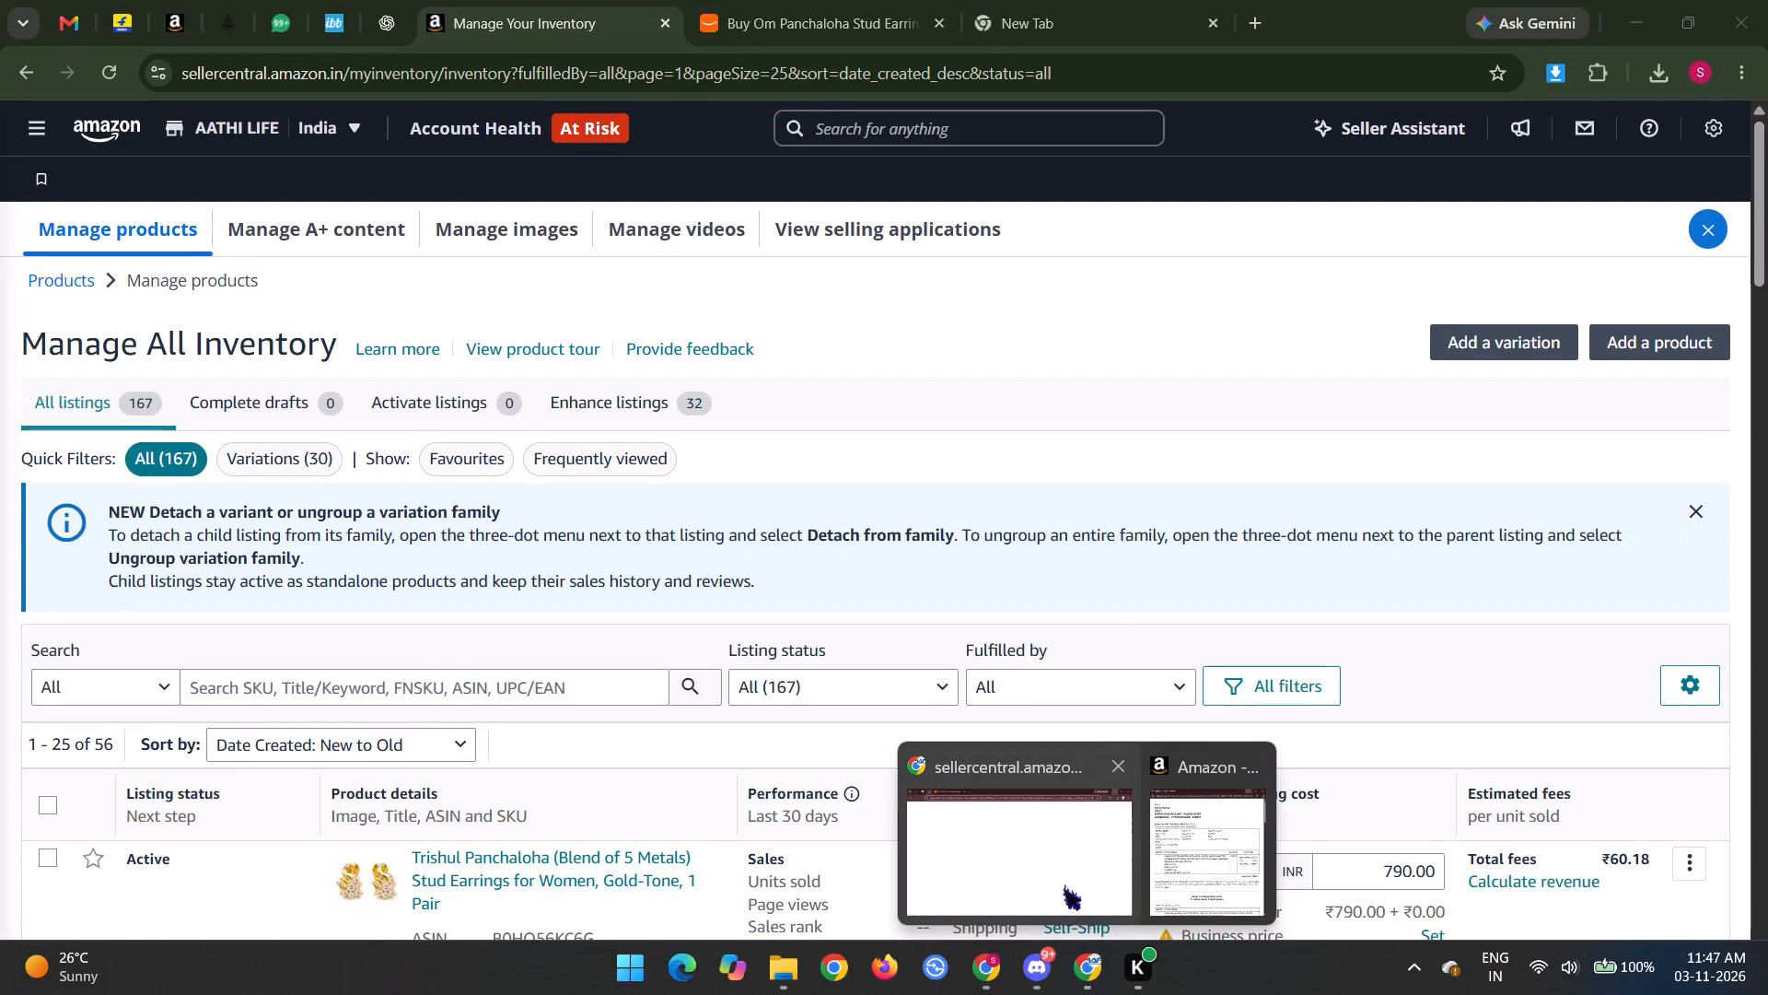
pyautogui.click(1252, 761)
pyautogui.click(1077, 837)
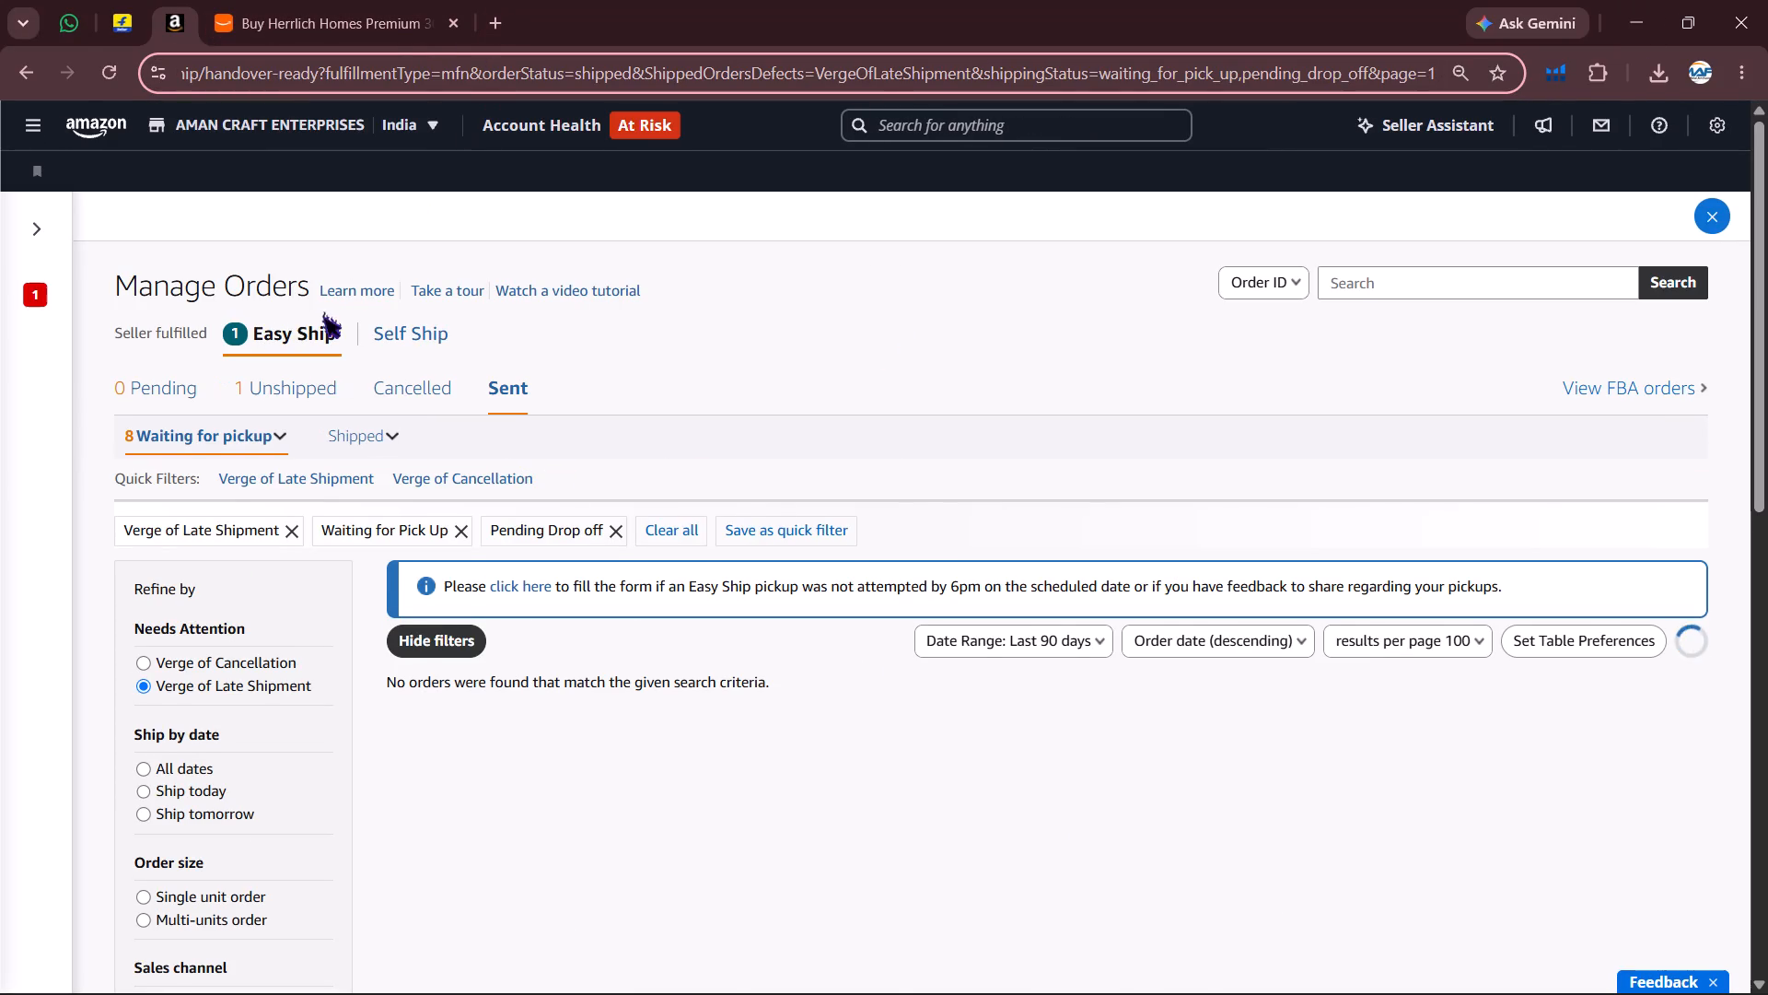
pyautogui.scroll(-3, 555, 427)
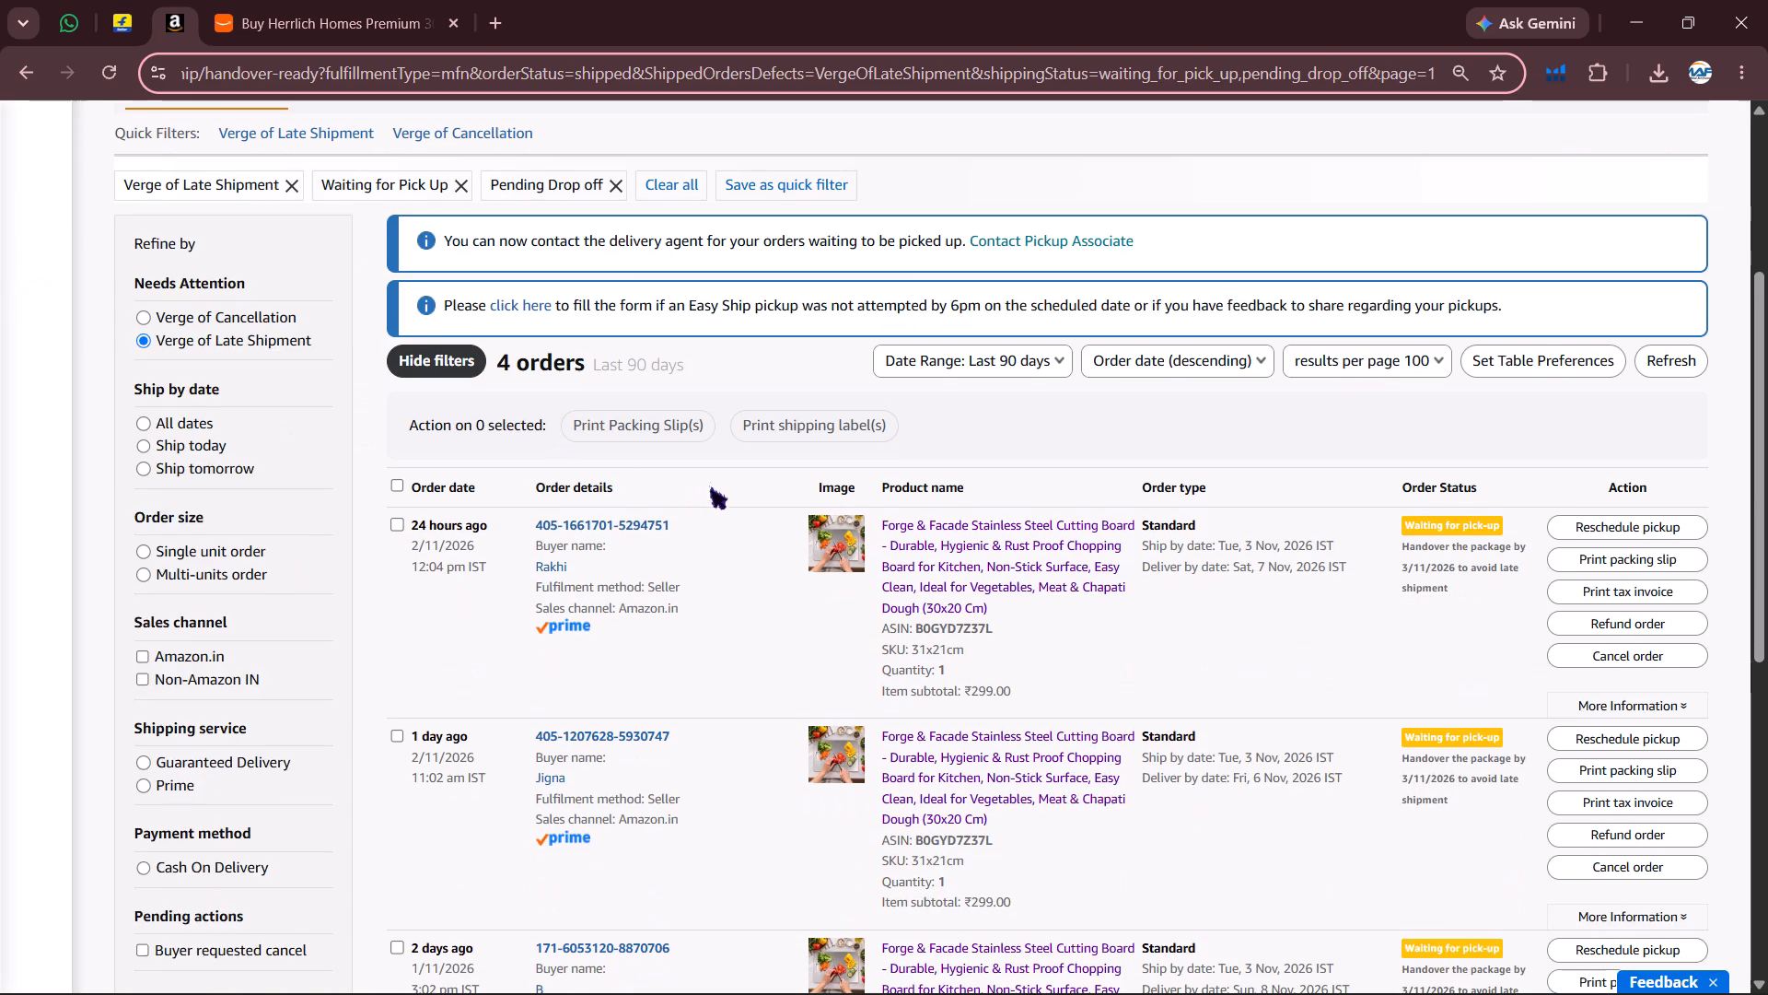
pyautogui.scroll(4, 740, 464)
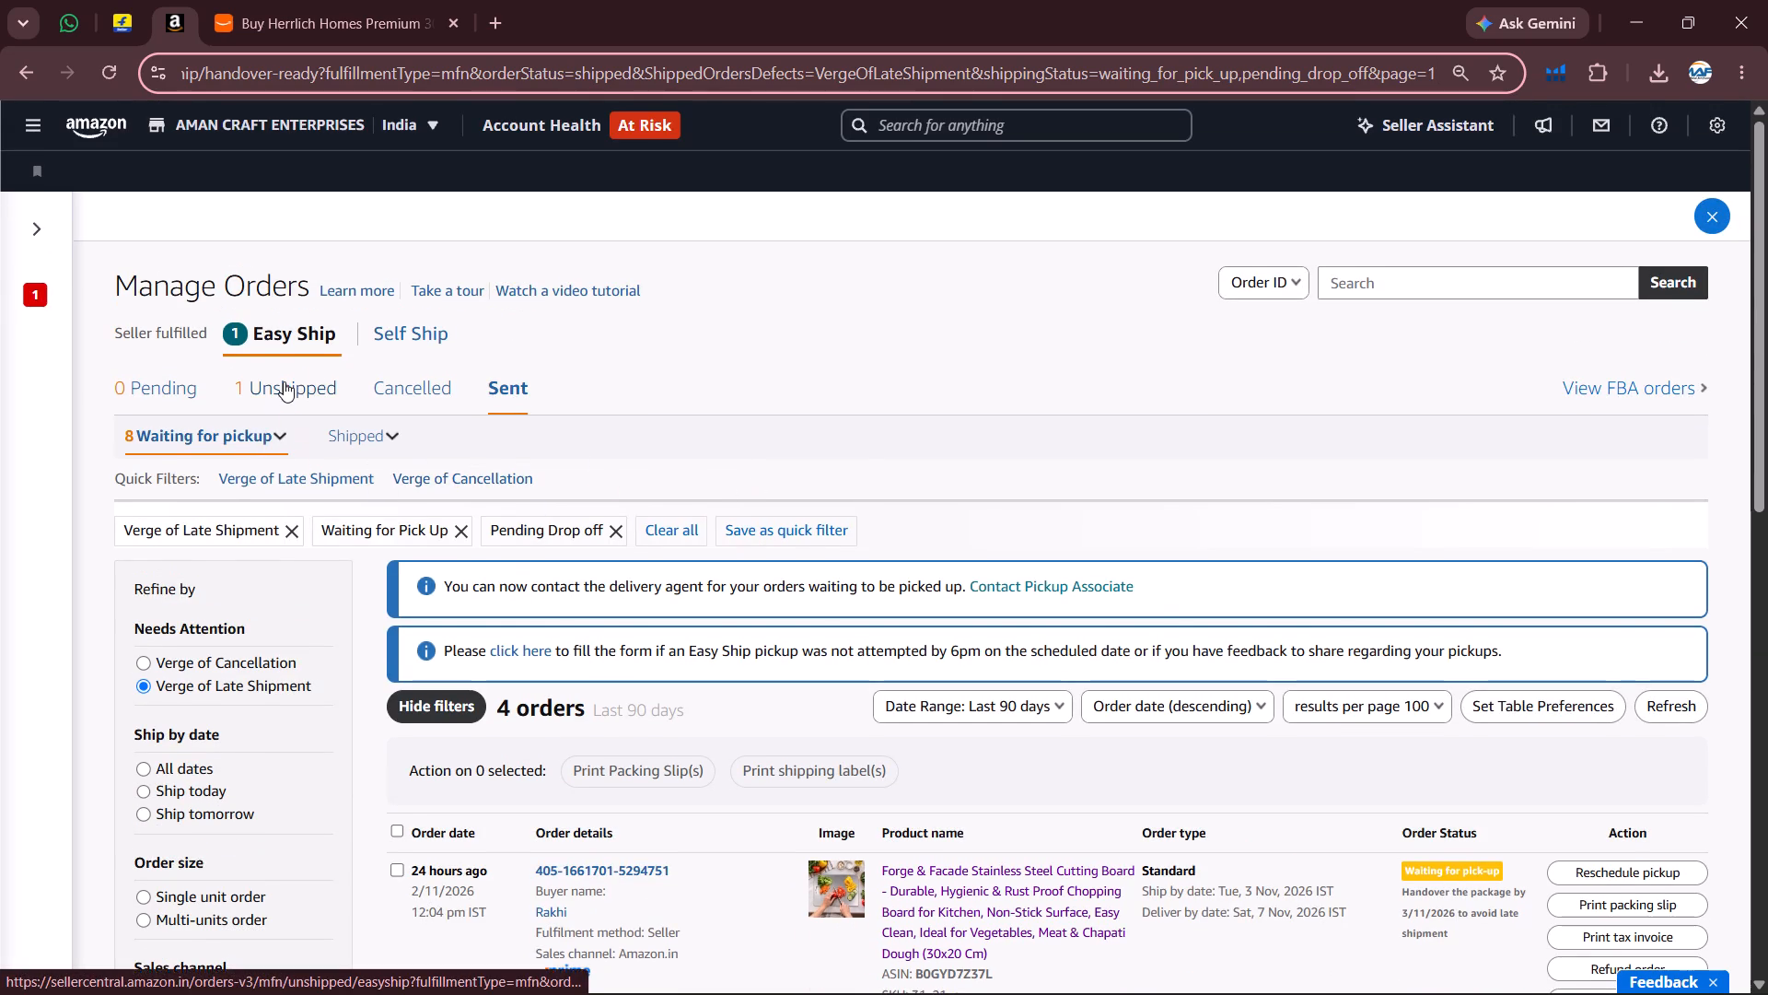
# Open pickup scheduling for the unshipped Easy Ship order of the 30x20 cm stainless steel cutting board.
pyautogui.click(284, 381)
pyautogui.scroll(-1, 1296, 587)
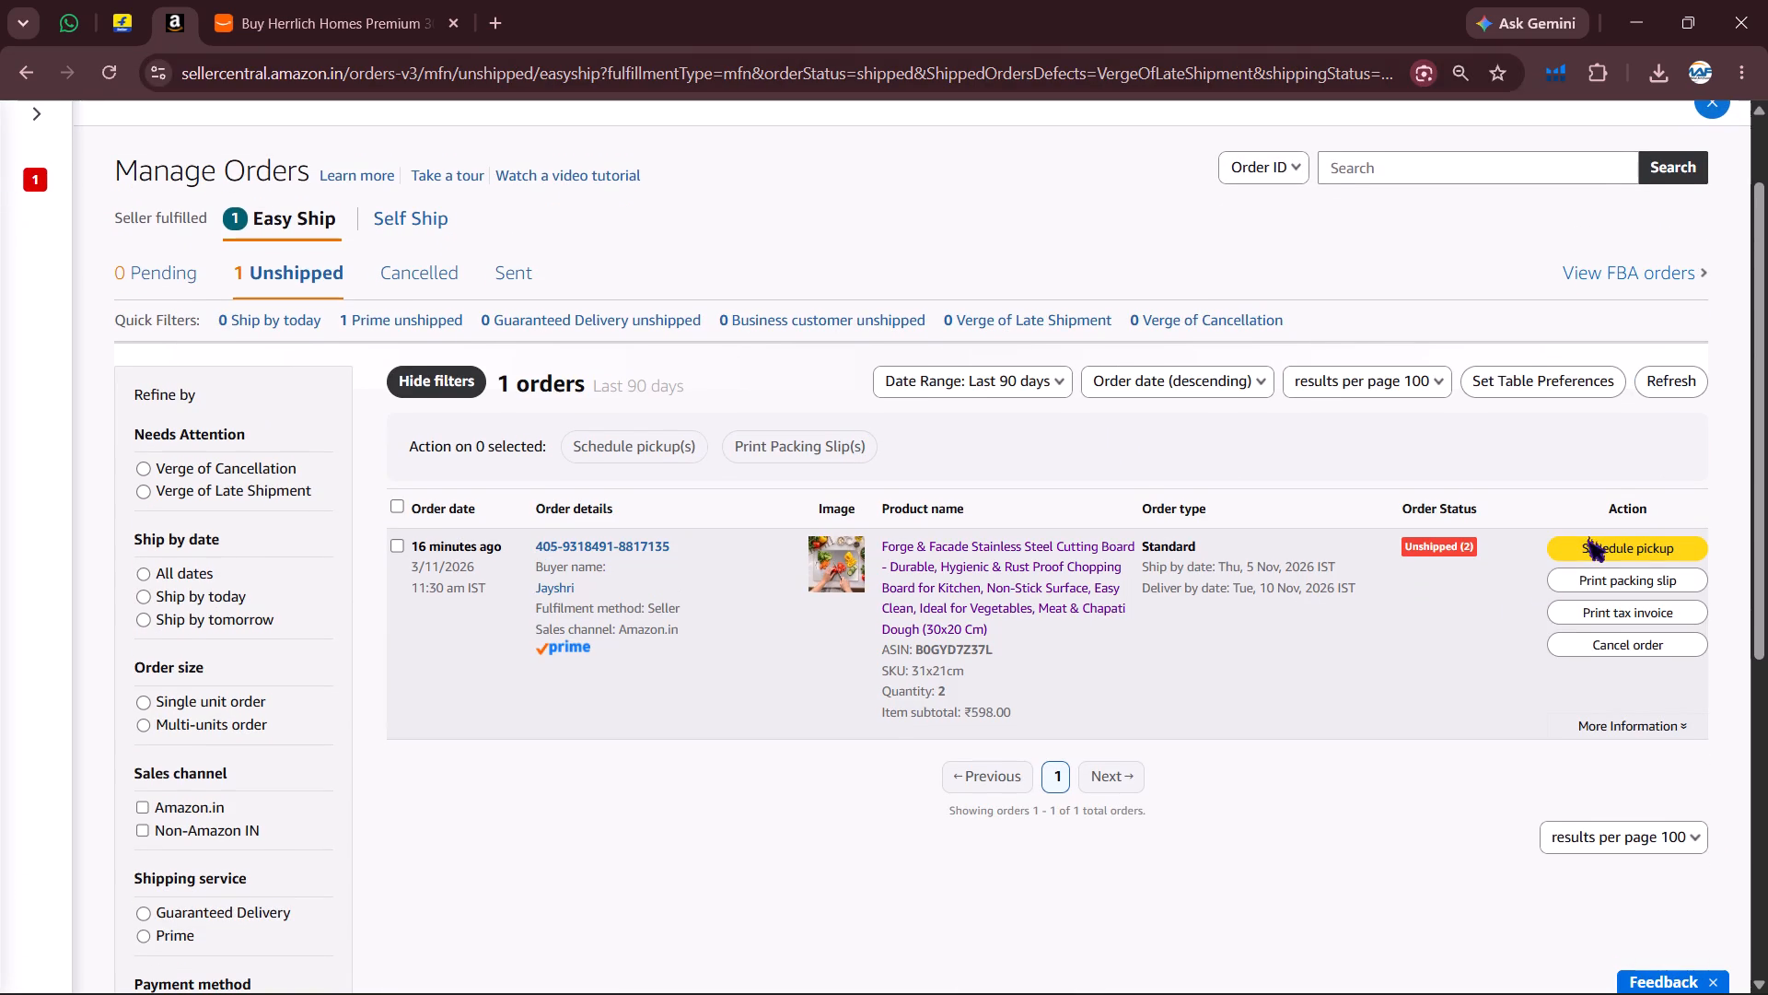
pyautogui.click(1588, 534)
pyautogui.click(1603, 552)
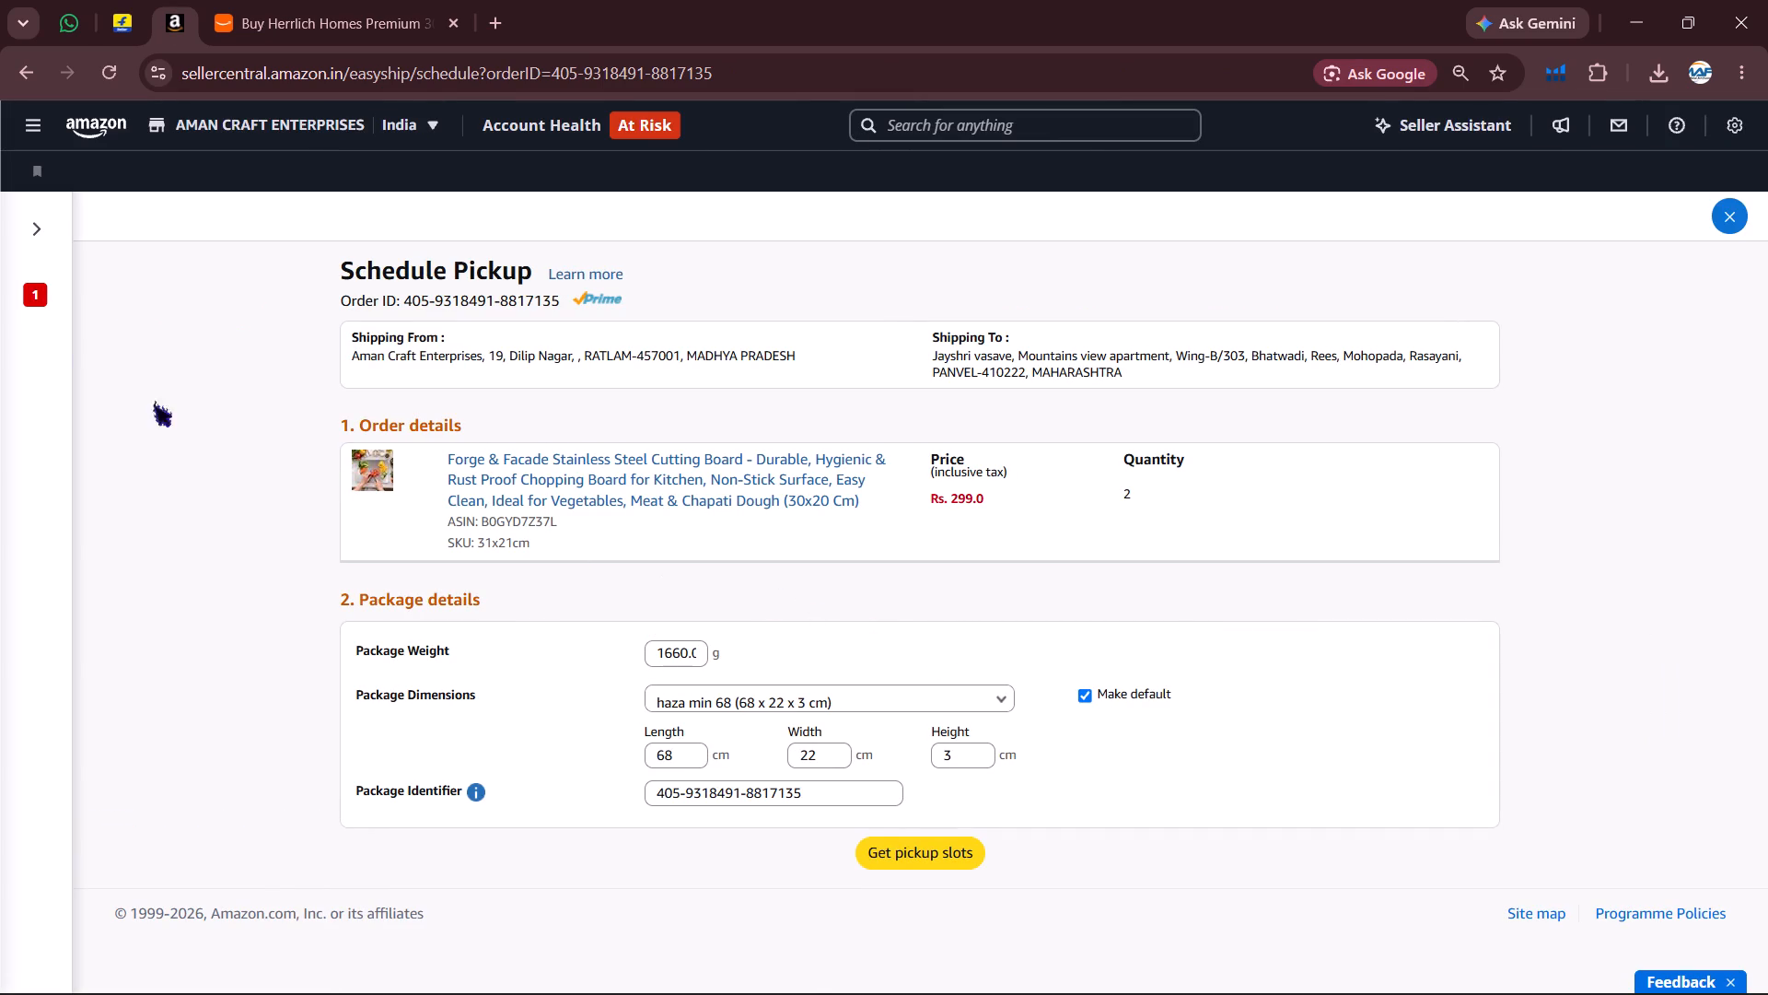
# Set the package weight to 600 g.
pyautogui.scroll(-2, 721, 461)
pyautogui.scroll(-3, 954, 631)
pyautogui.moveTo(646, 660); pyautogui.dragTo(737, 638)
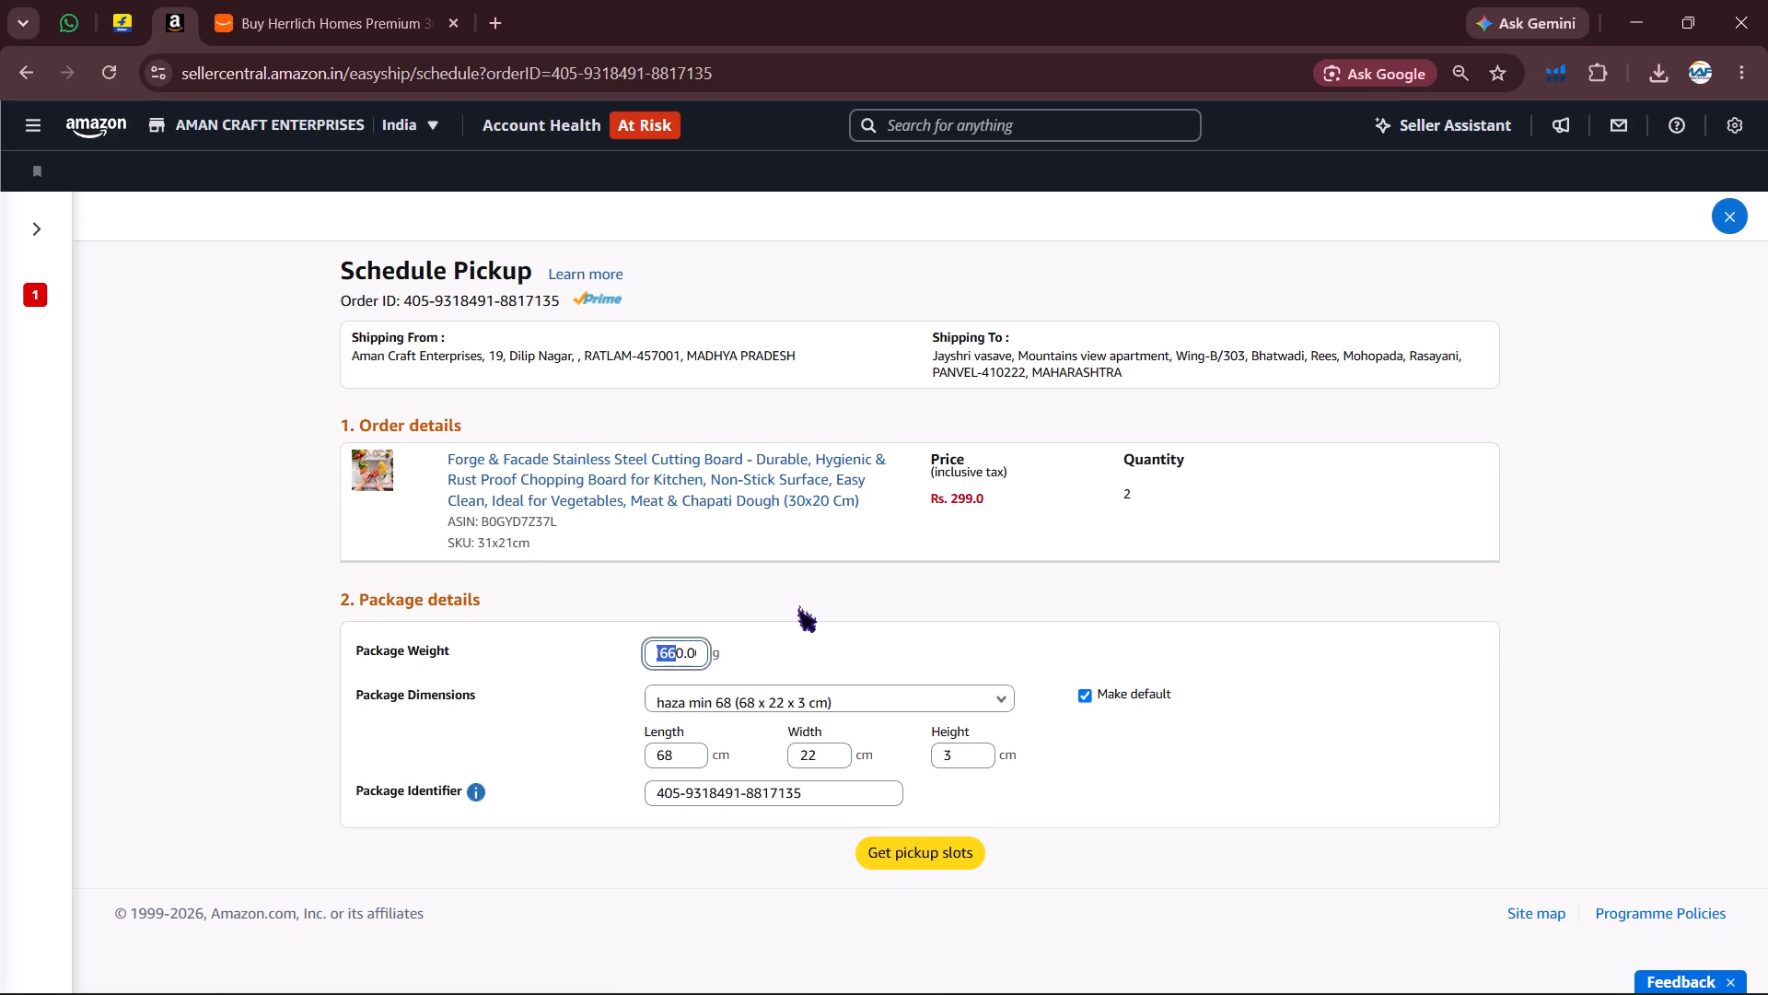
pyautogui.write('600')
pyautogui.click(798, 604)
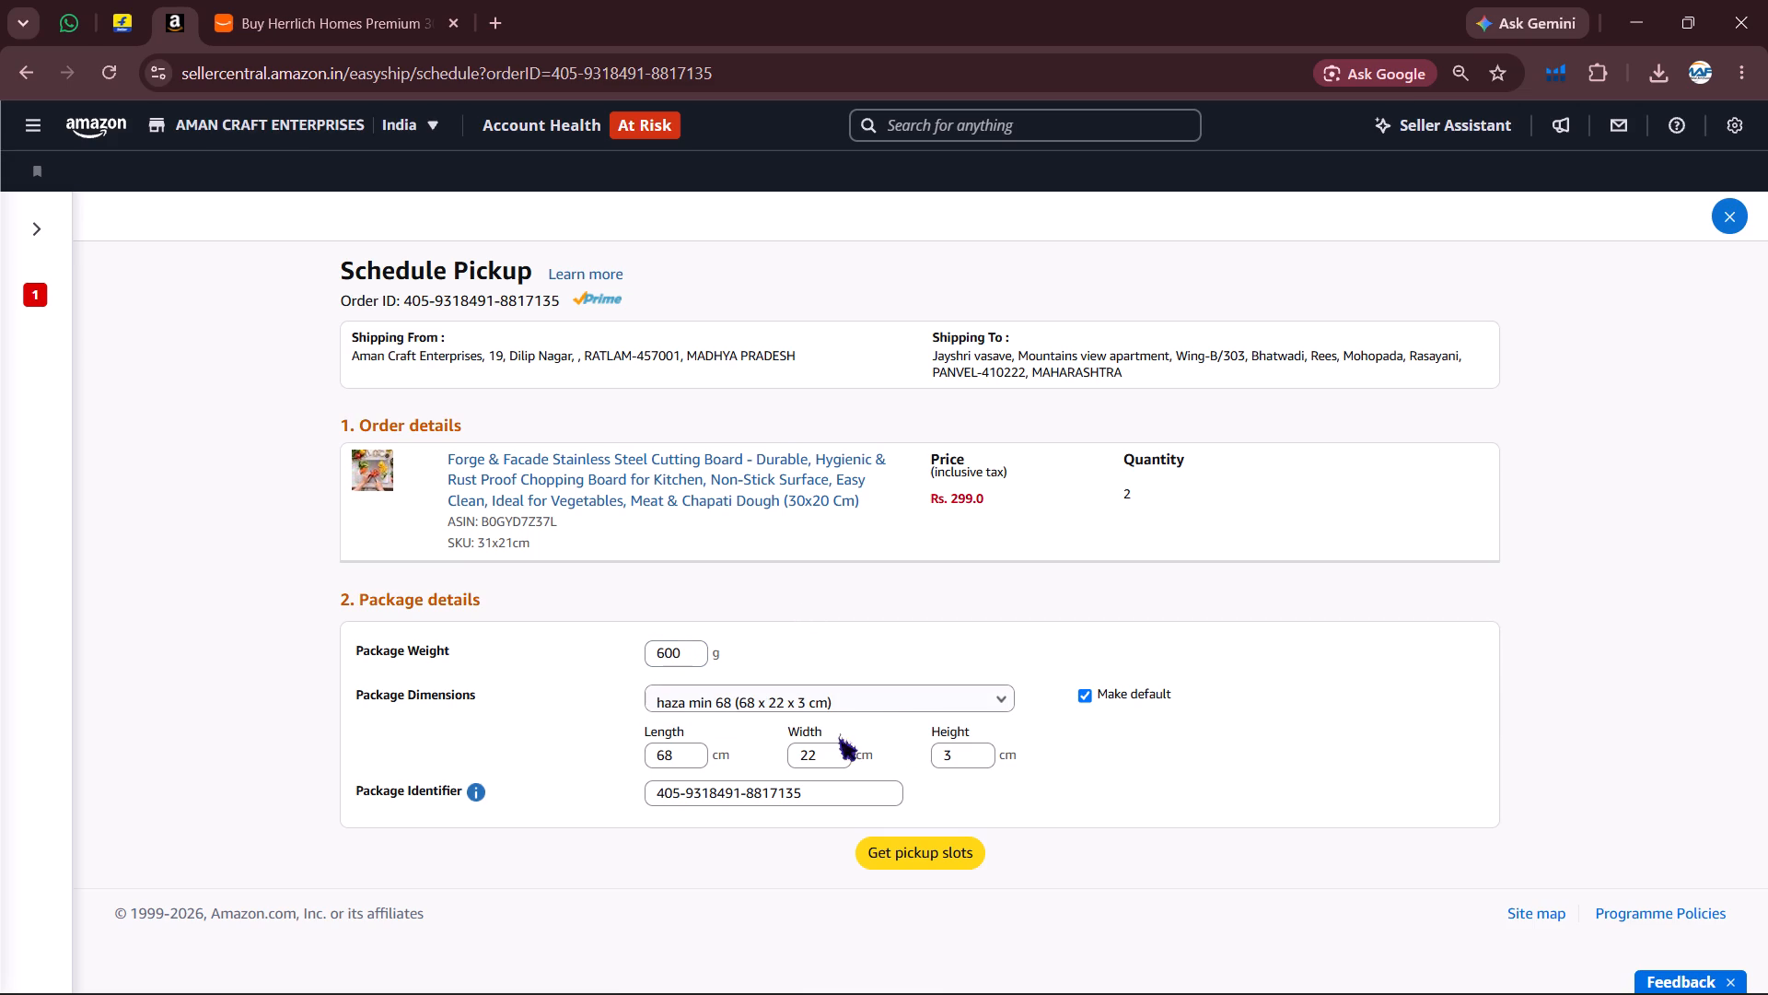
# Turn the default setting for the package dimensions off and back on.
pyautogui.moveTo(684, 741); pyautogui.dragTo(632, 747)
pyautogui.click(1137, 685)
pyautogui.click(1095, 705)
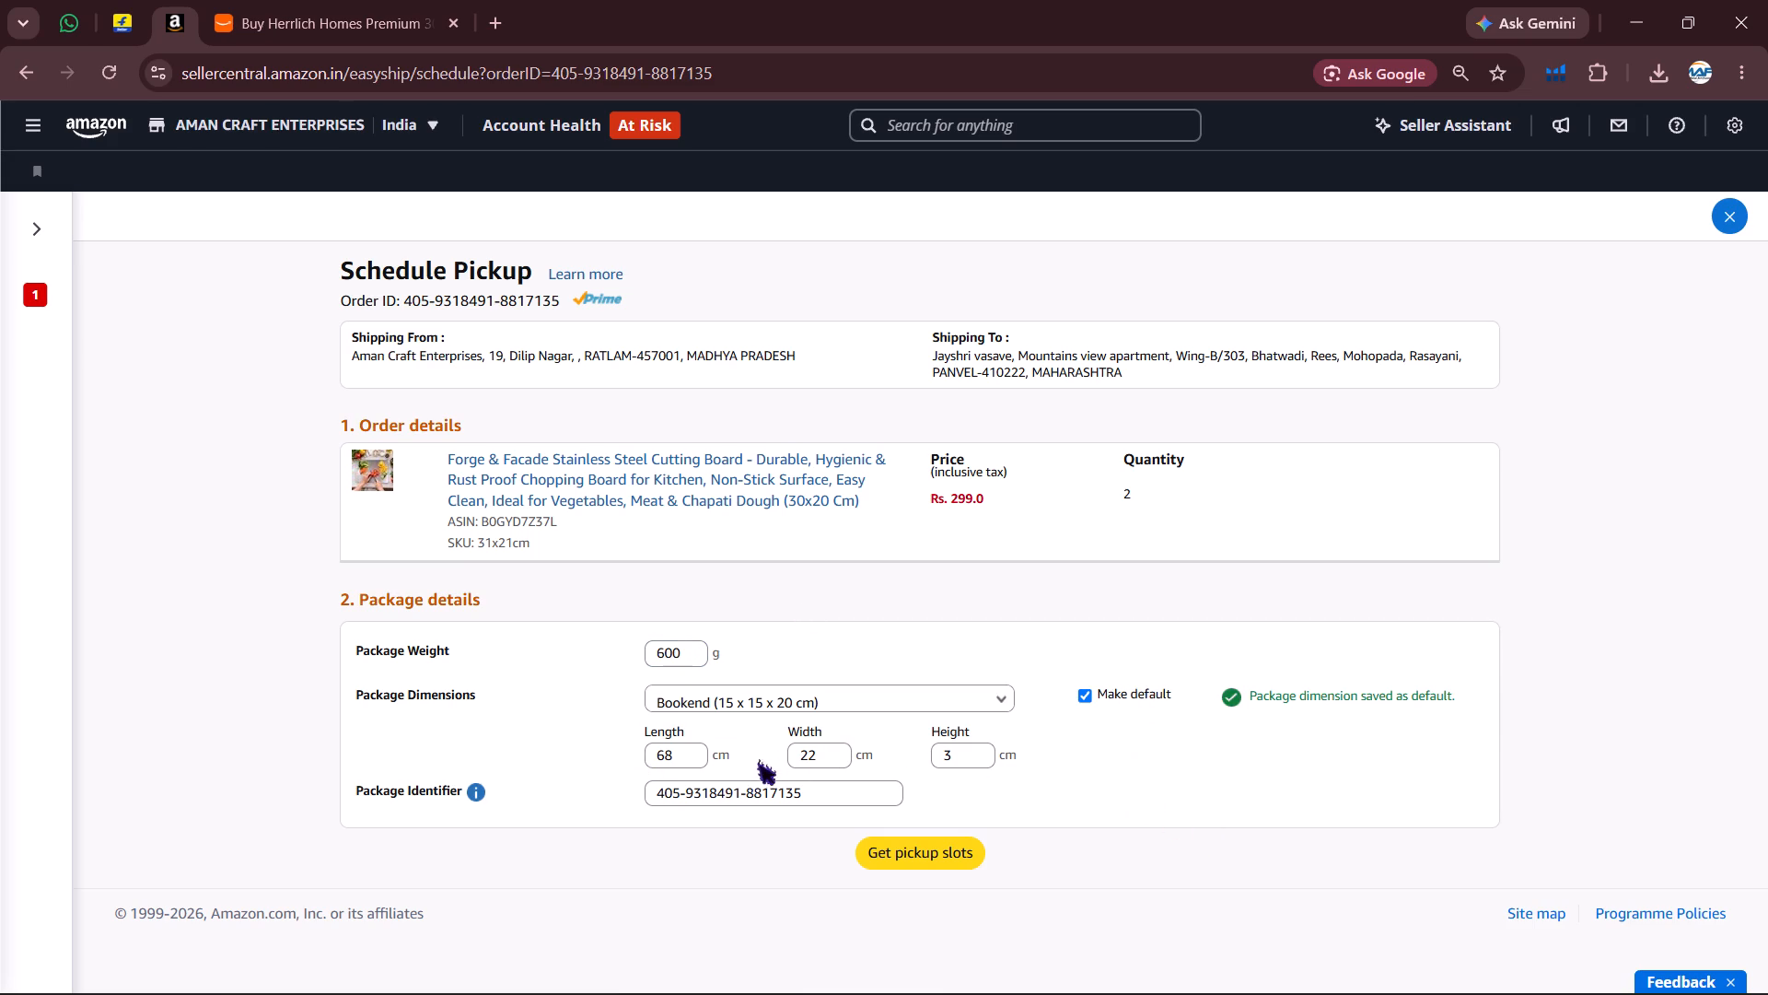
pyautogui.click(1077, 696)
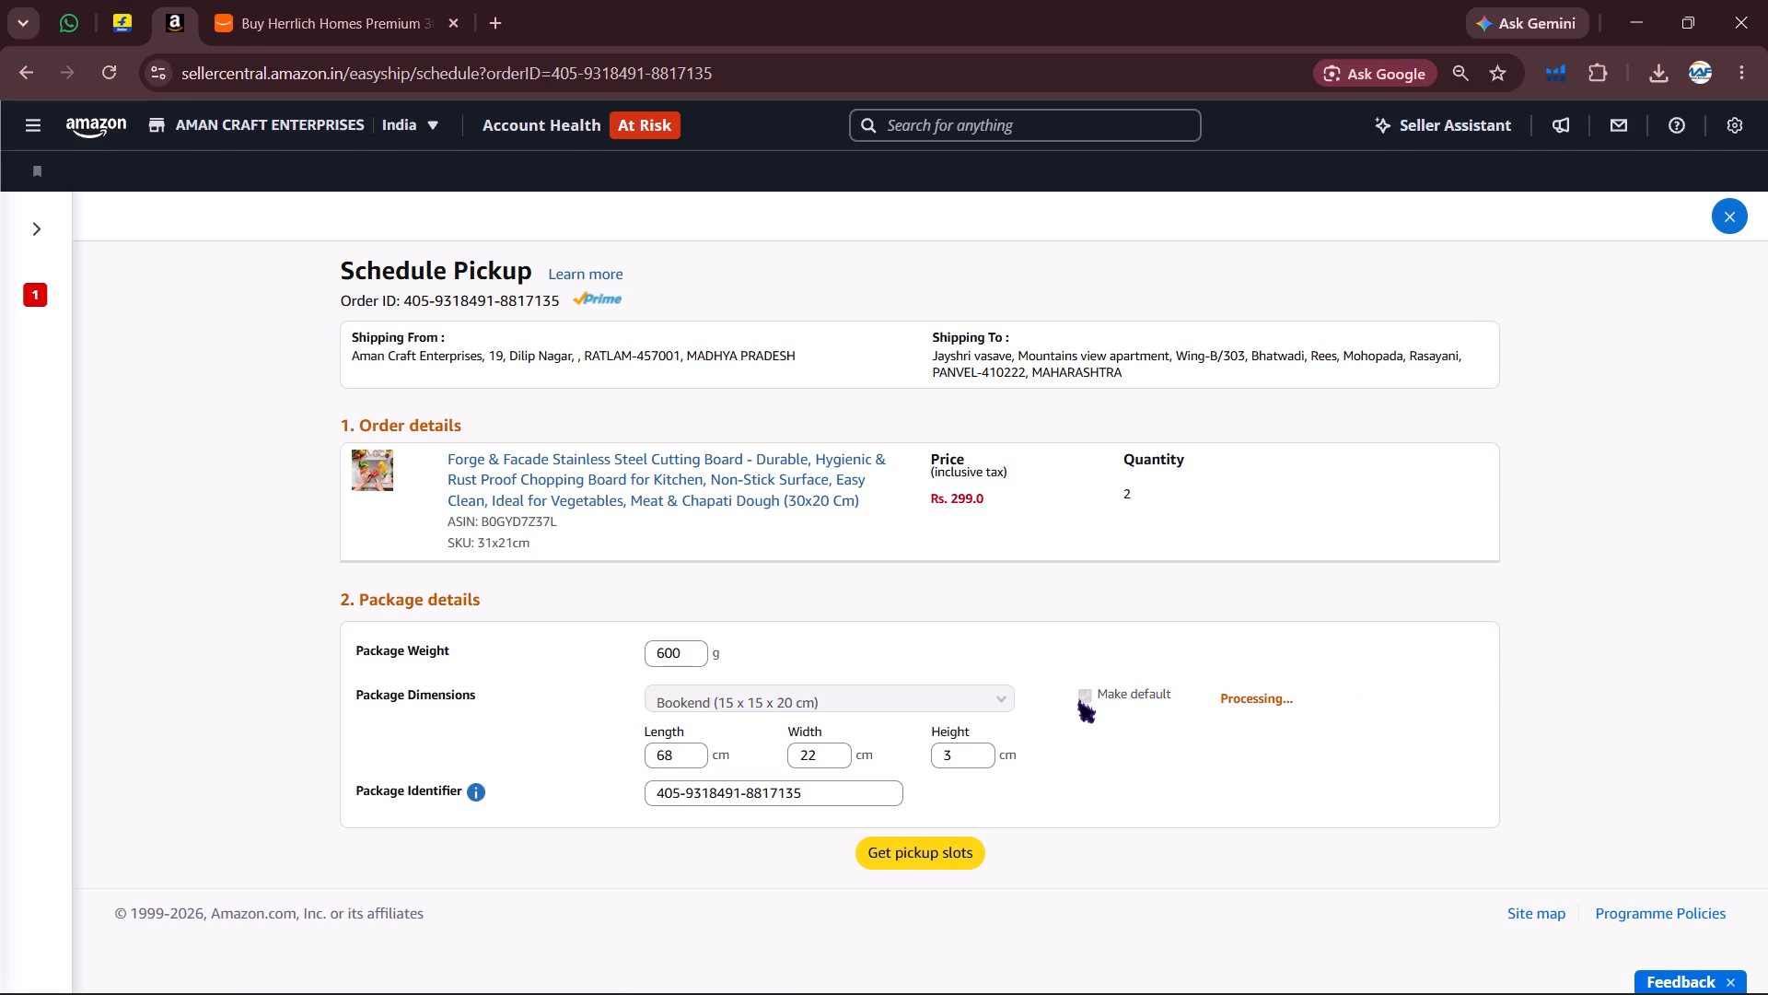
# Set the package dimensions to length 30 cm, width 20 cm and height 2 cm.
pyautogui.moveTo(681, 768); pyautogui.dragTo(645, 756)
pyautogui.click(658, 754)
pyautogui.moveTo(687, 756); pyautogui.dragTo(625, 759)
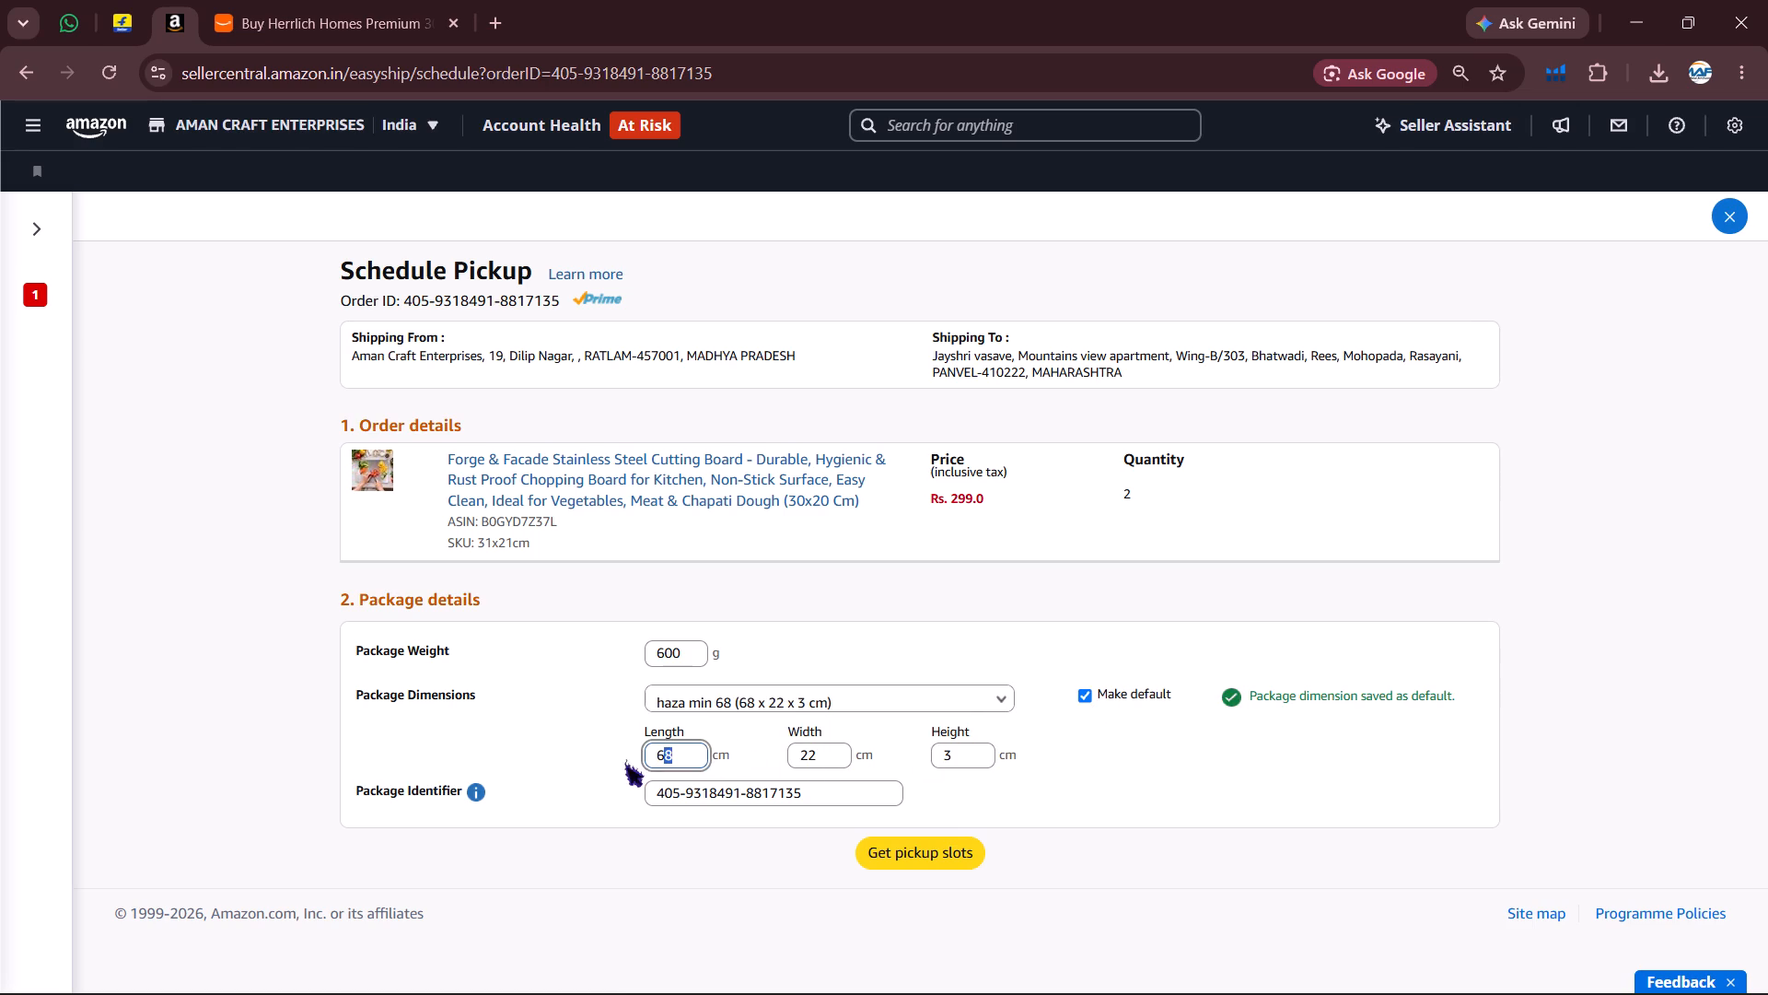
pyautogui.write('30')
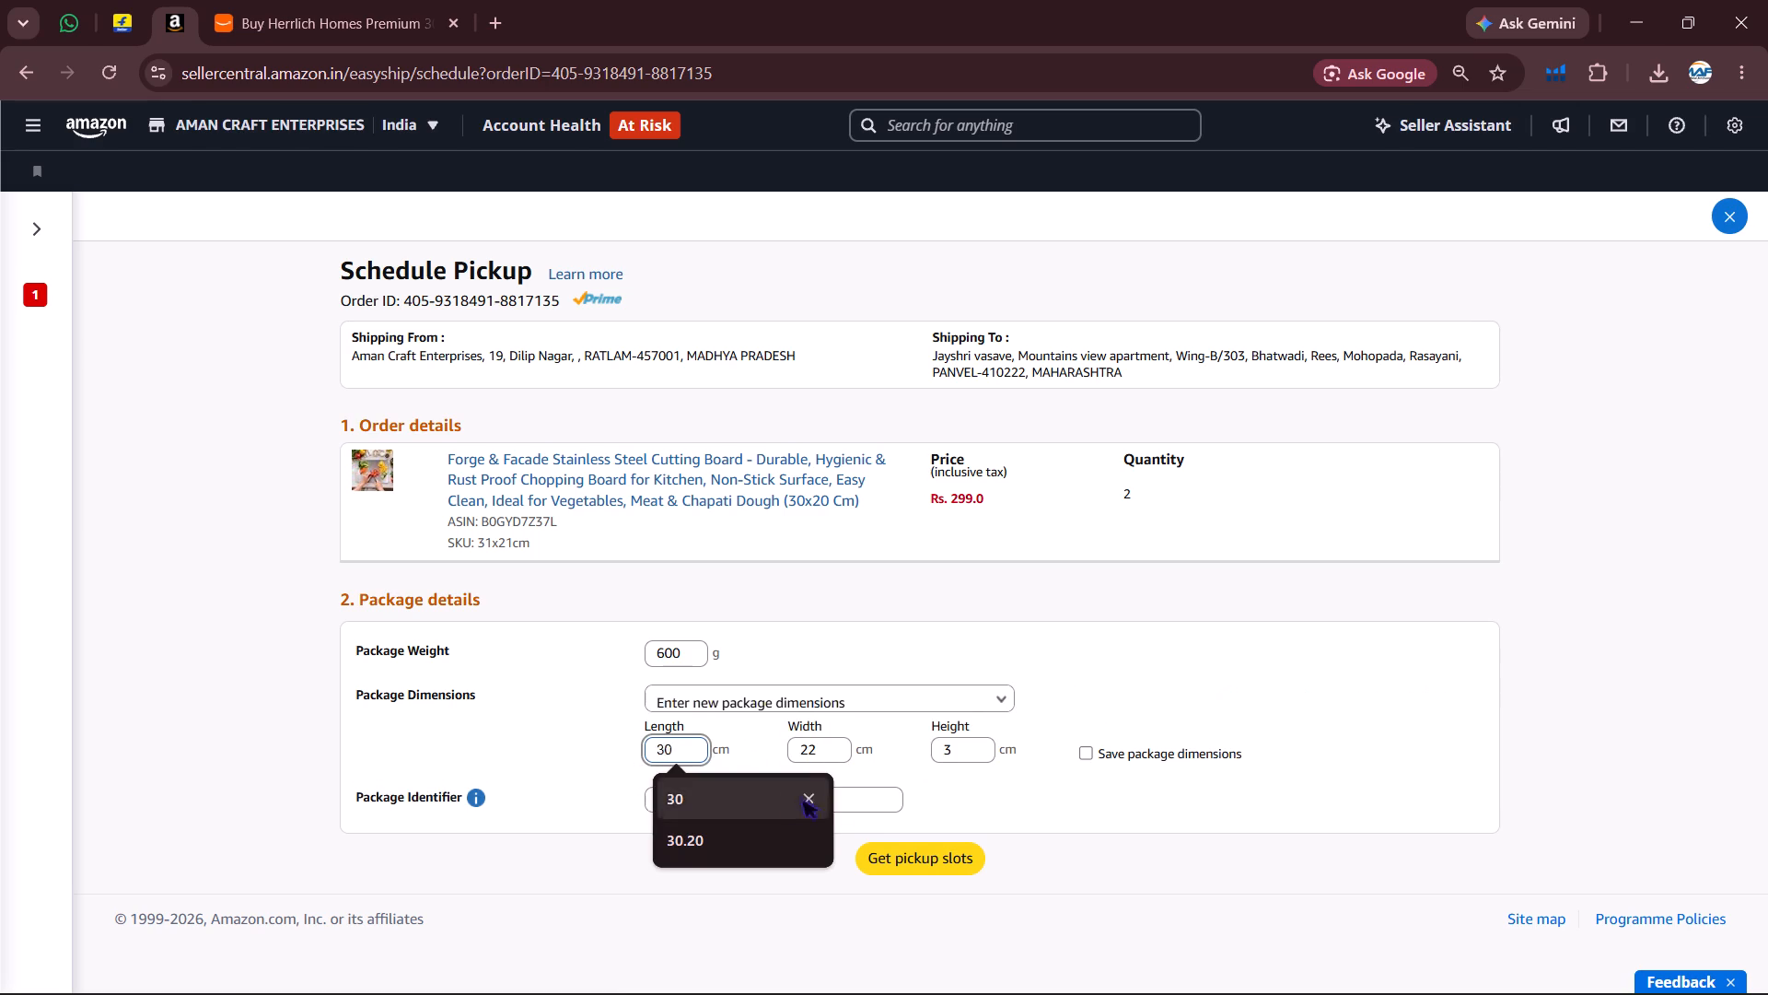
pyautogui.moveTo(824, 741); pyautogui.dragTo(777, 745)
pyautogui.press('2')
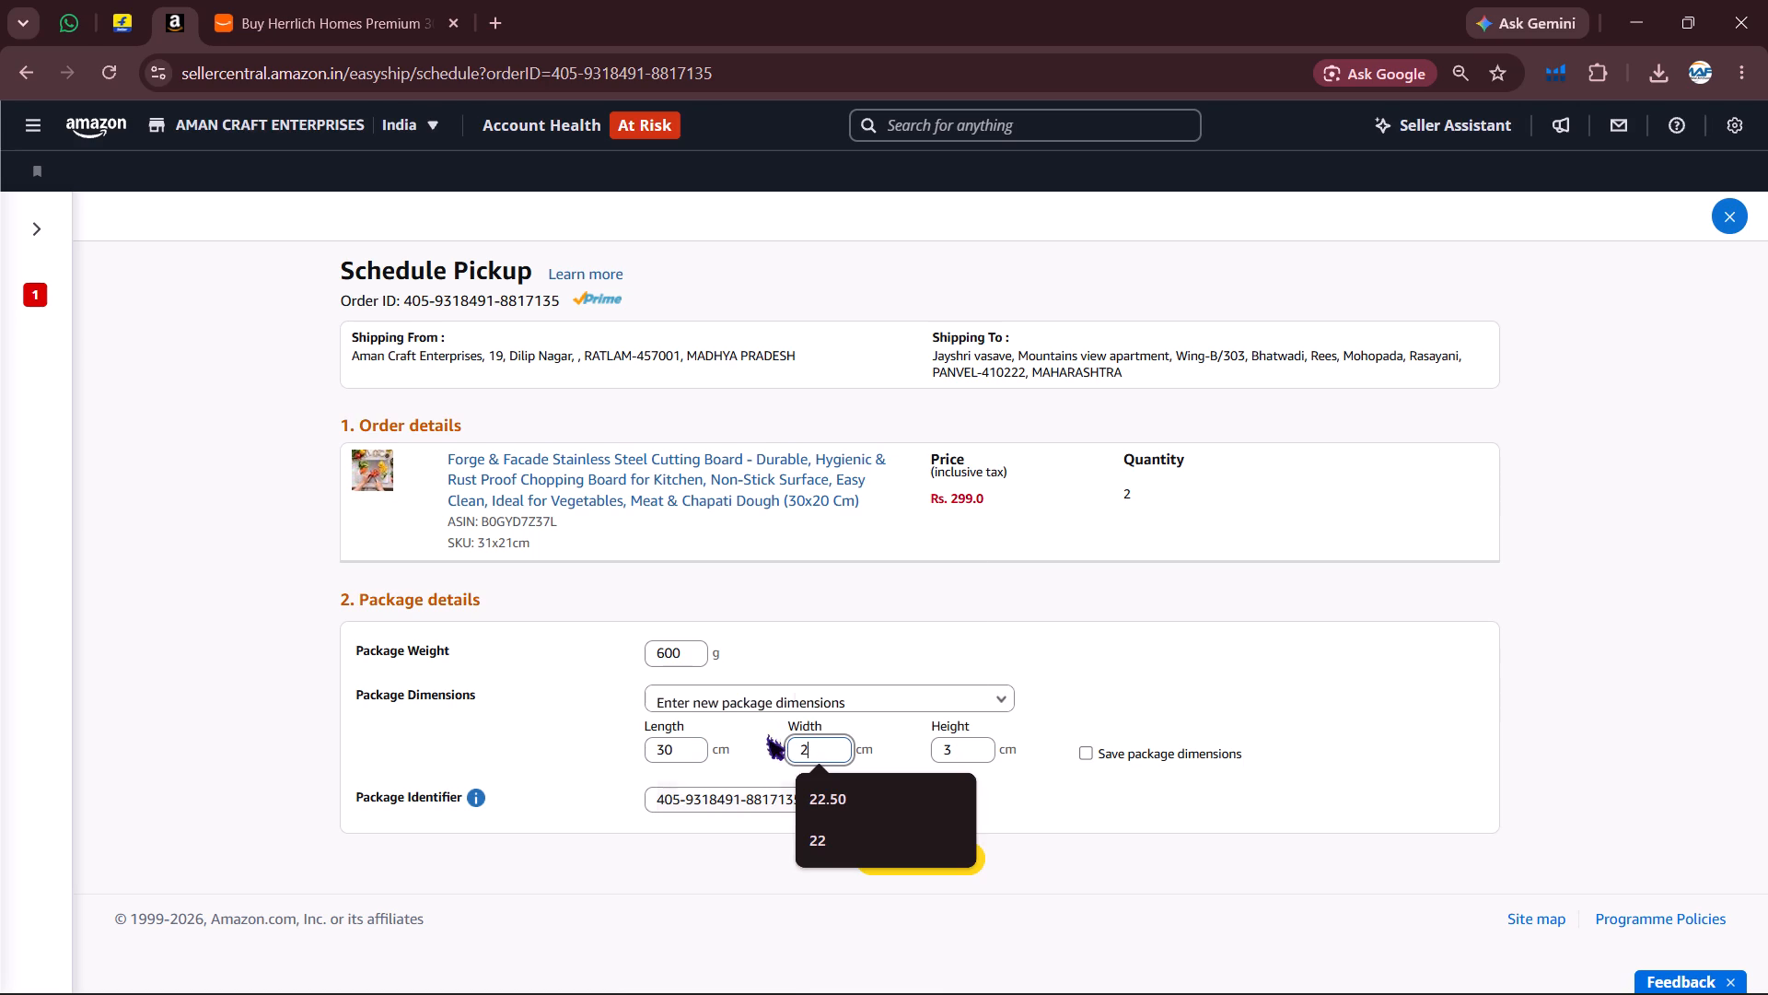
pyautogui.press('0')
pyautogui.moveTo(956, 748); pyautogui.dragTo(921, 745)
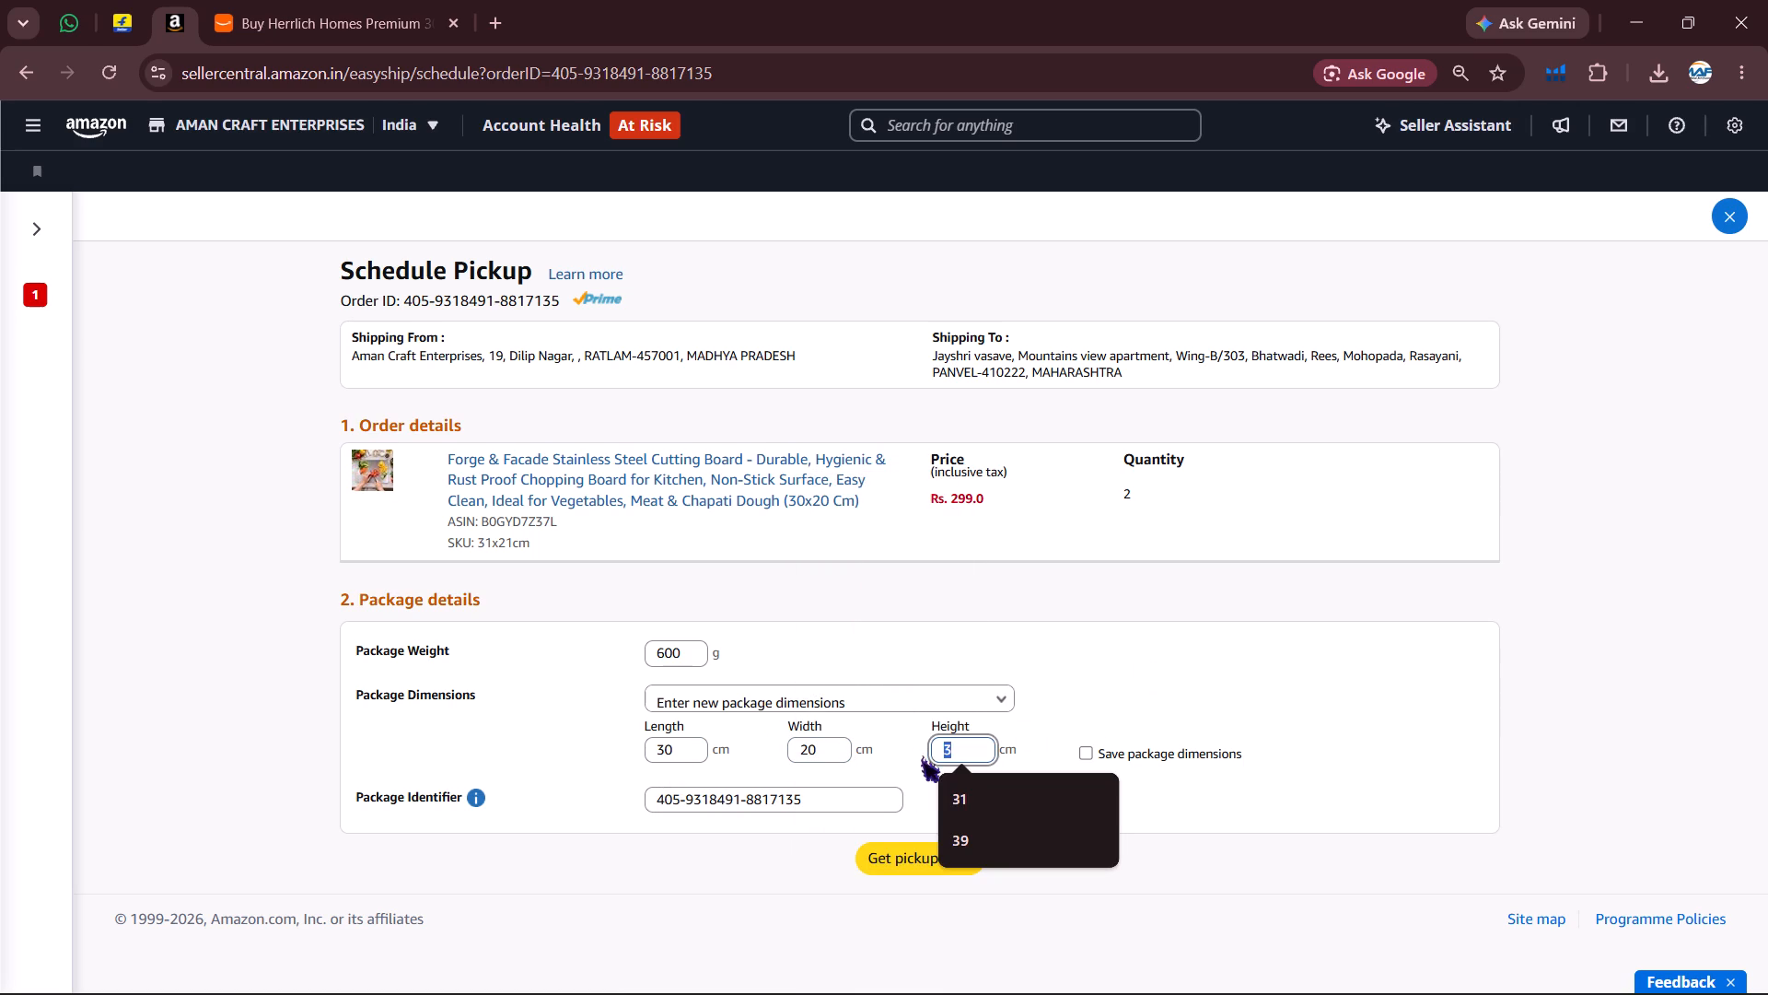
pyautogui.press('2')
pyautogui.click(1184, 622)
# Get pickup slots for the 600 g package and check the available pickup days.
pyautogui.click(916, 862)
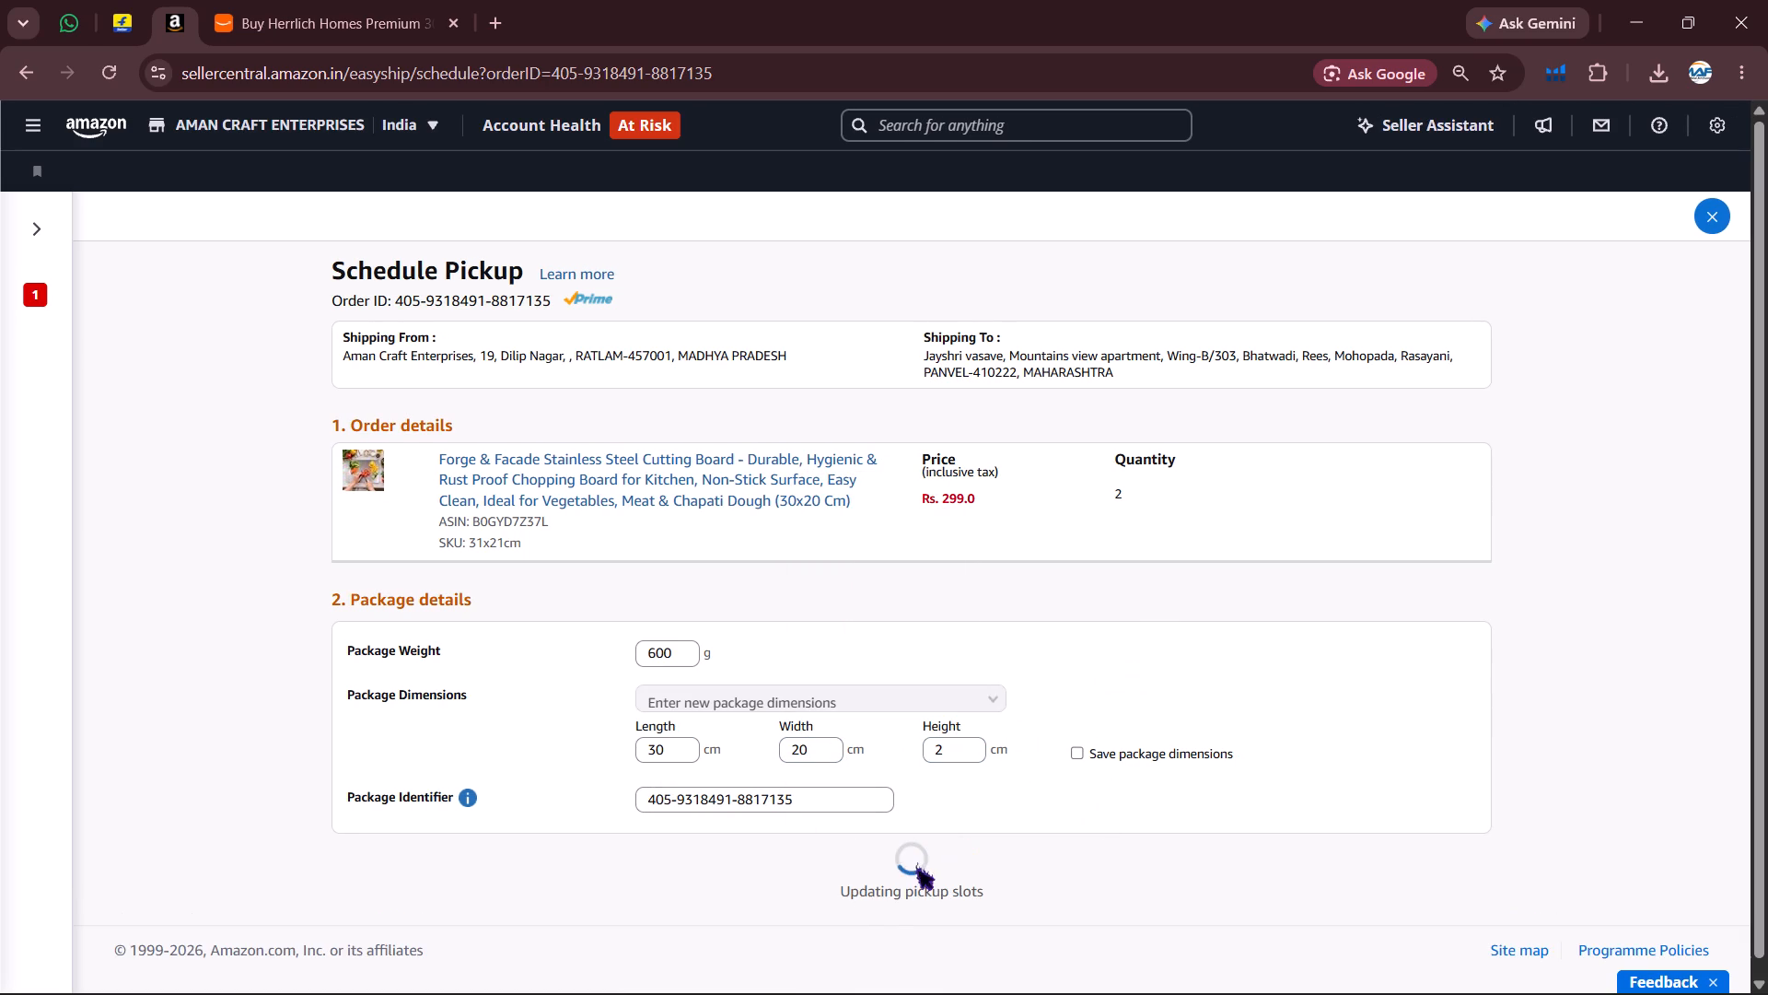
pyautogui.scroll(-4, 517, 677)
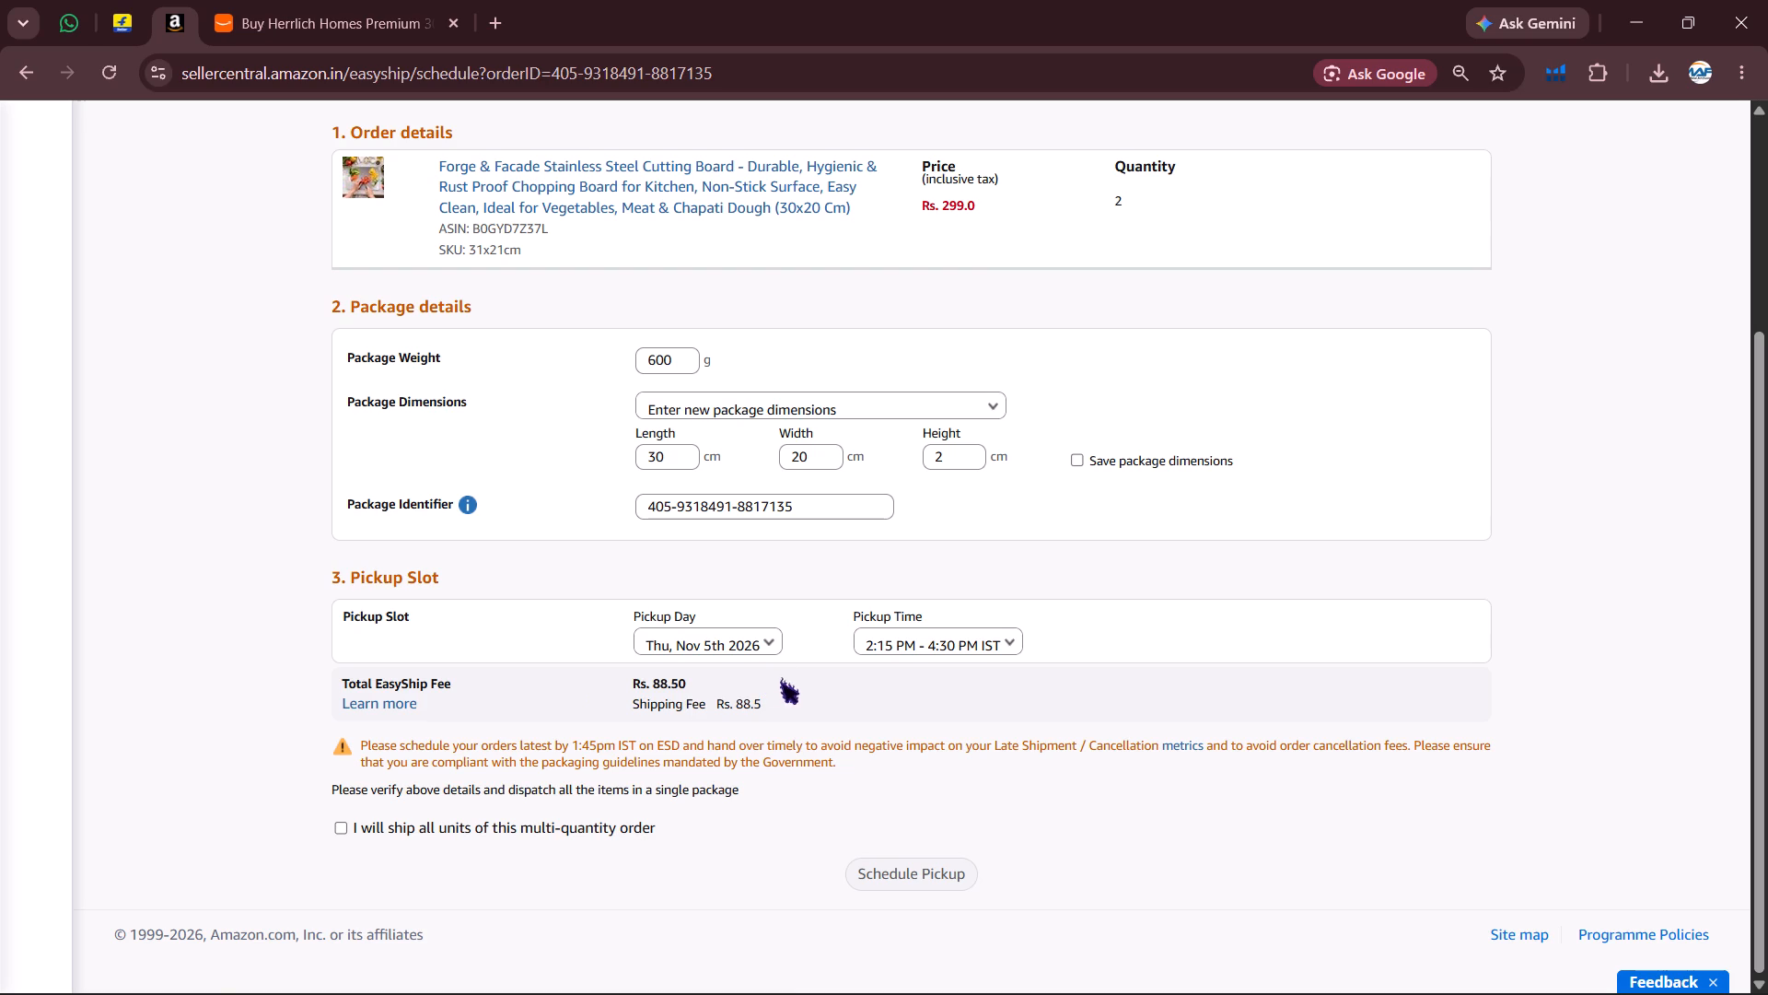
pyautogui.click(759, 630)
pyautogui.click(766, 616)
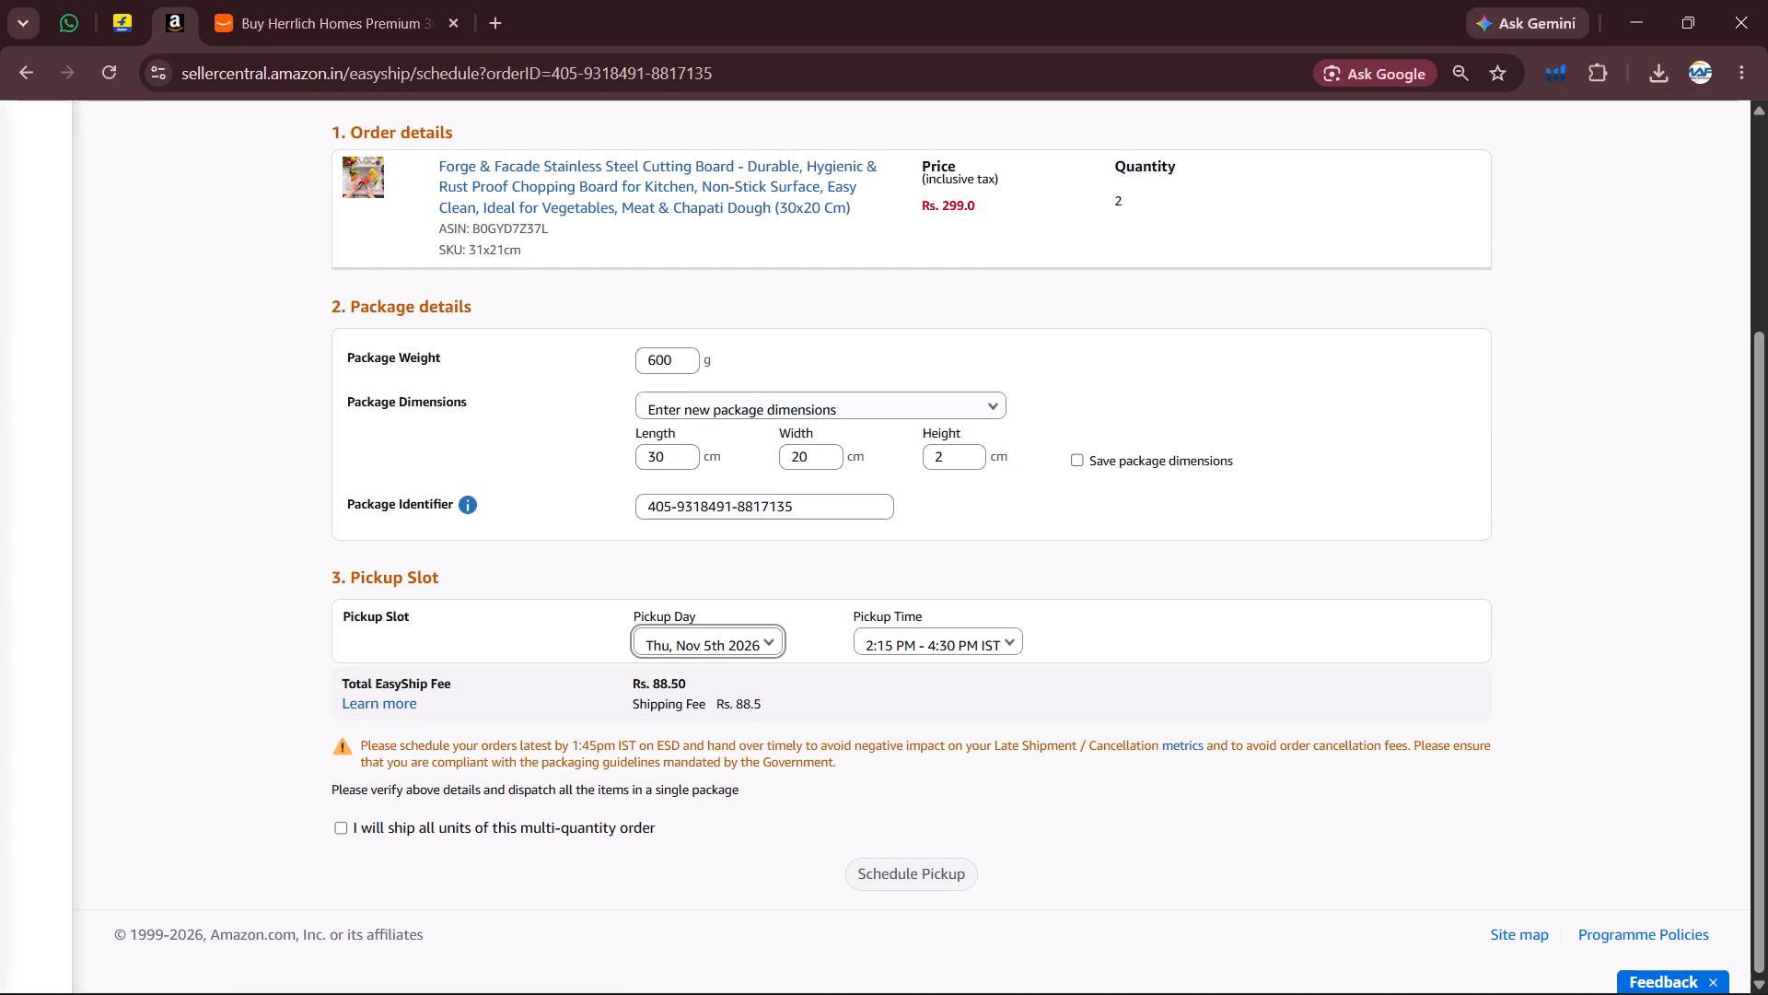
# Change the package weight to 400 g and get the pickup slots again.
pyautogui.moveTo(677, 361); pyautogui.dragTo(635, 345)
pyautogui.press('4')
pyautogui.press('0')
pyautogui.press('0')
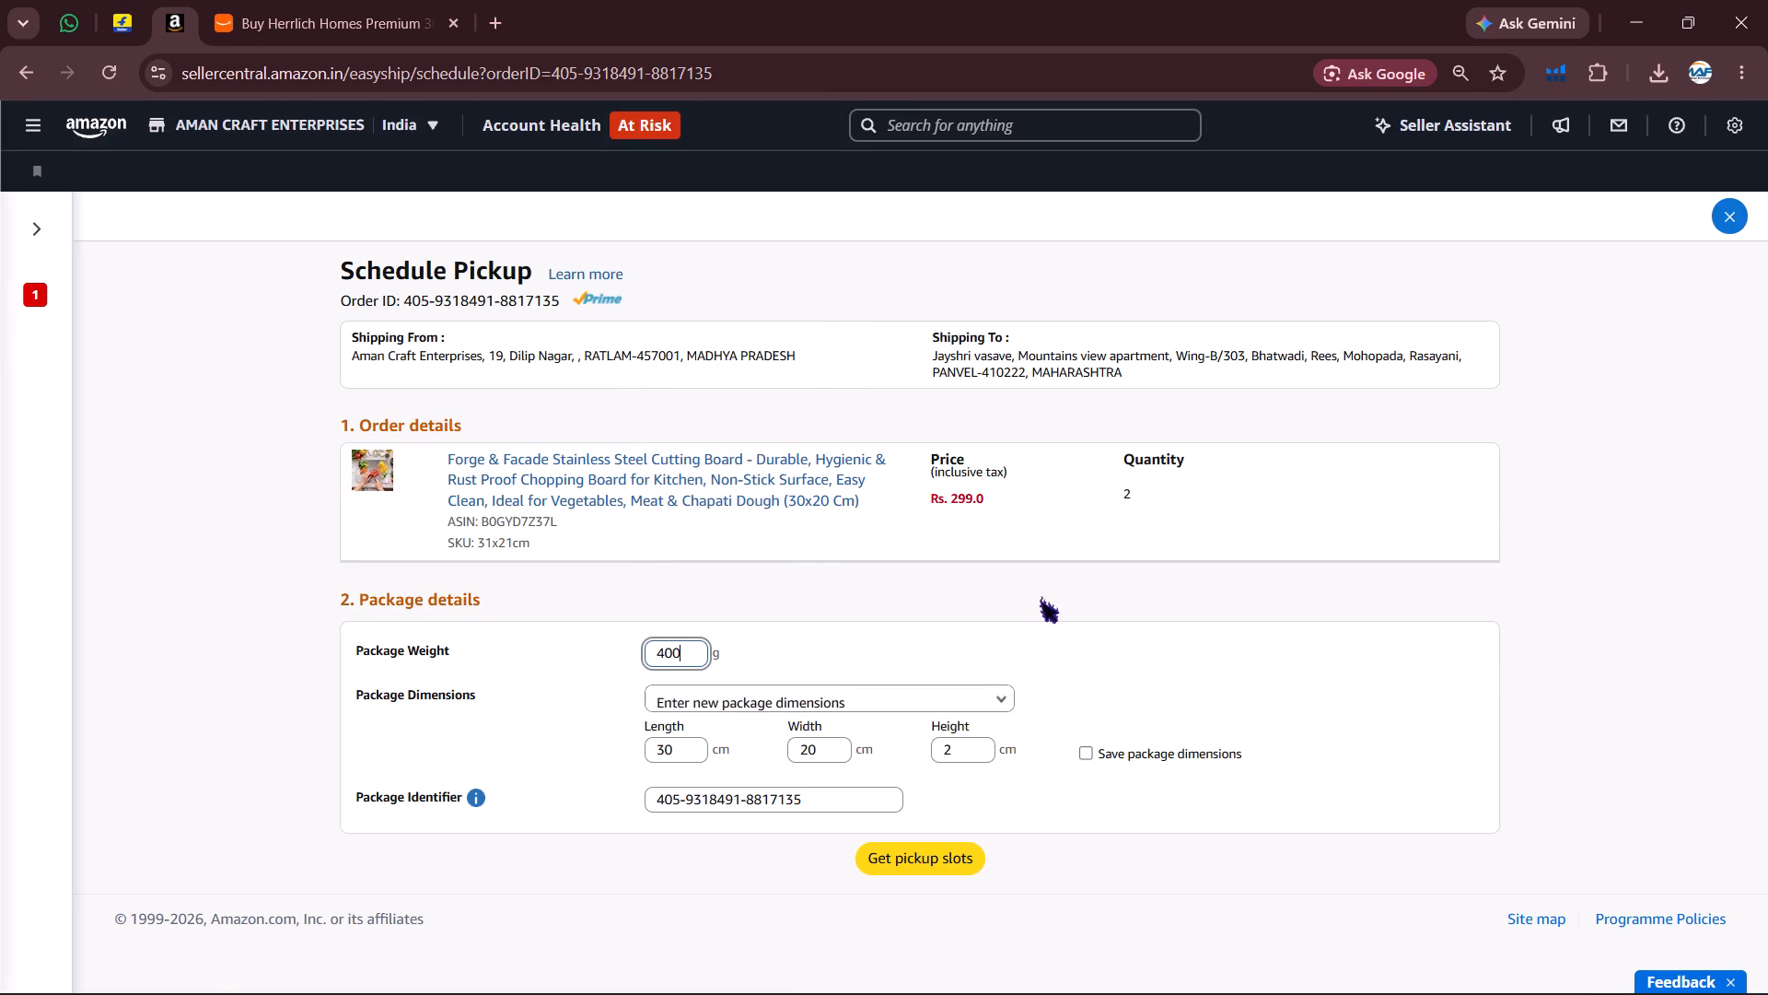
pyautogui.click(1041, 595)
pyautogui.click(927, 865)
# Set the pickup slot to Thu, Nov 5th 2026, 11:00 AM - 2:15 PM IST.
pyautogui.scroll(-2, 649, 755)
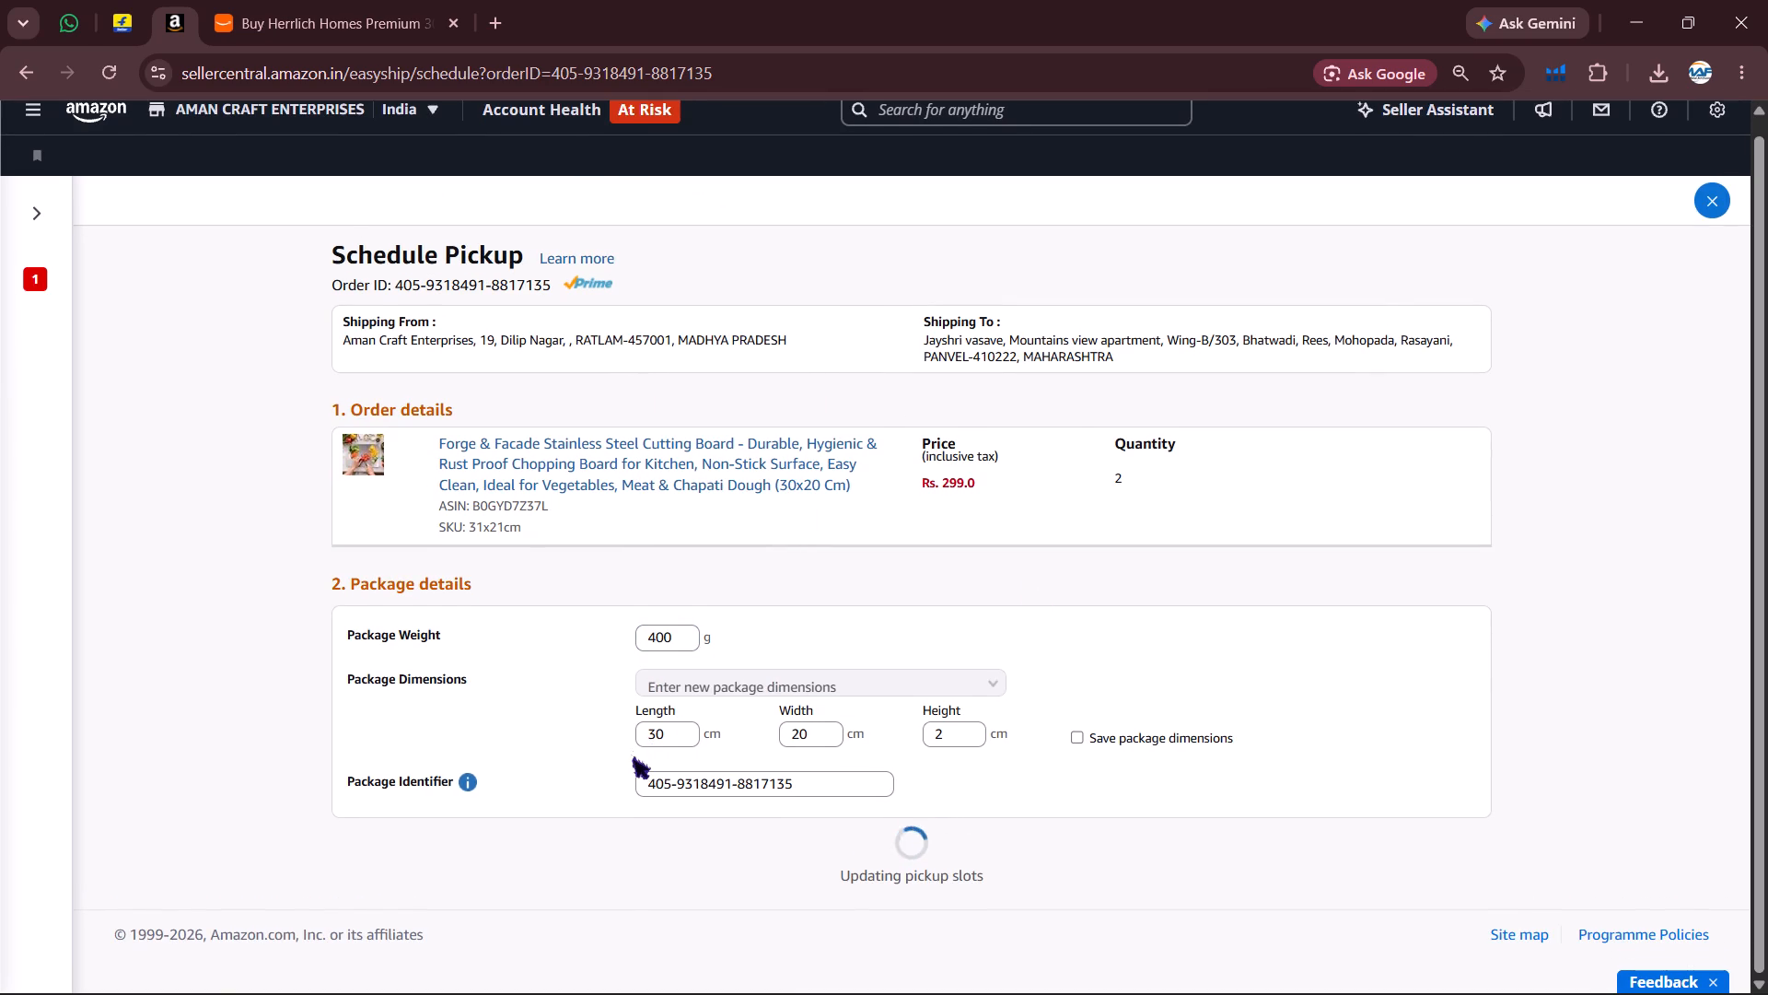
pyautogui.scroll(-2, 627, 752)
pyautogui.click(764, 696)
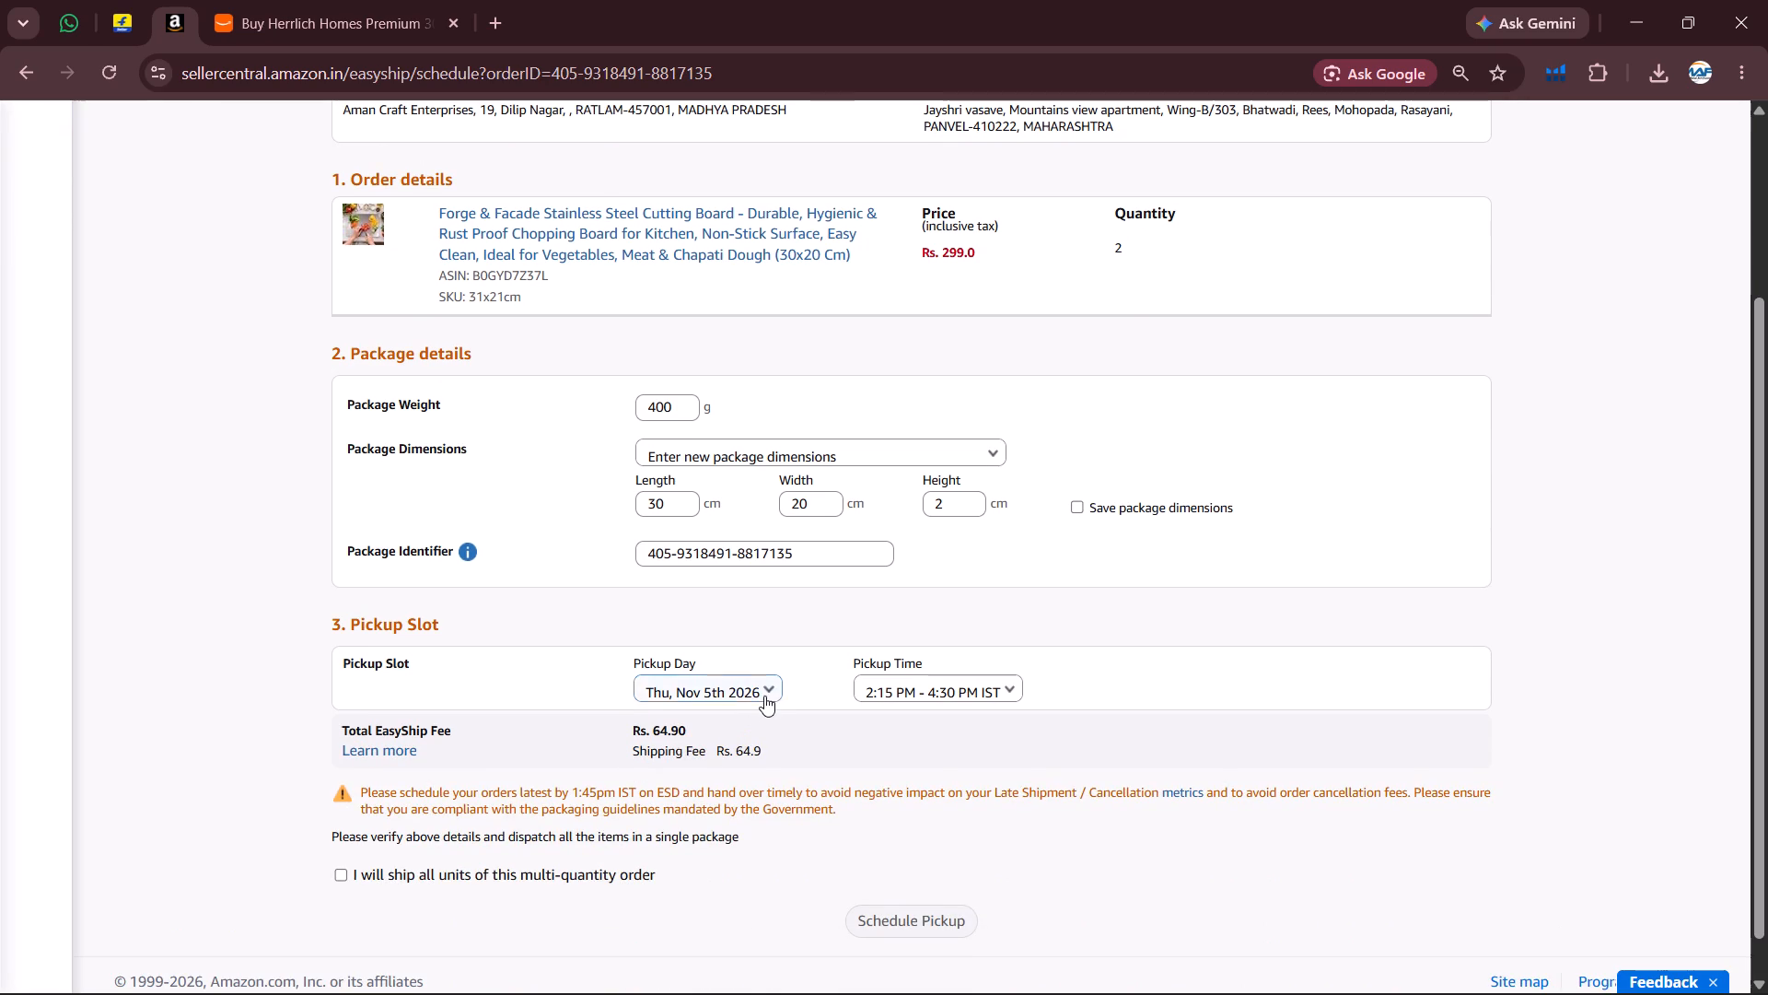
pyautogui.click(964, 690)
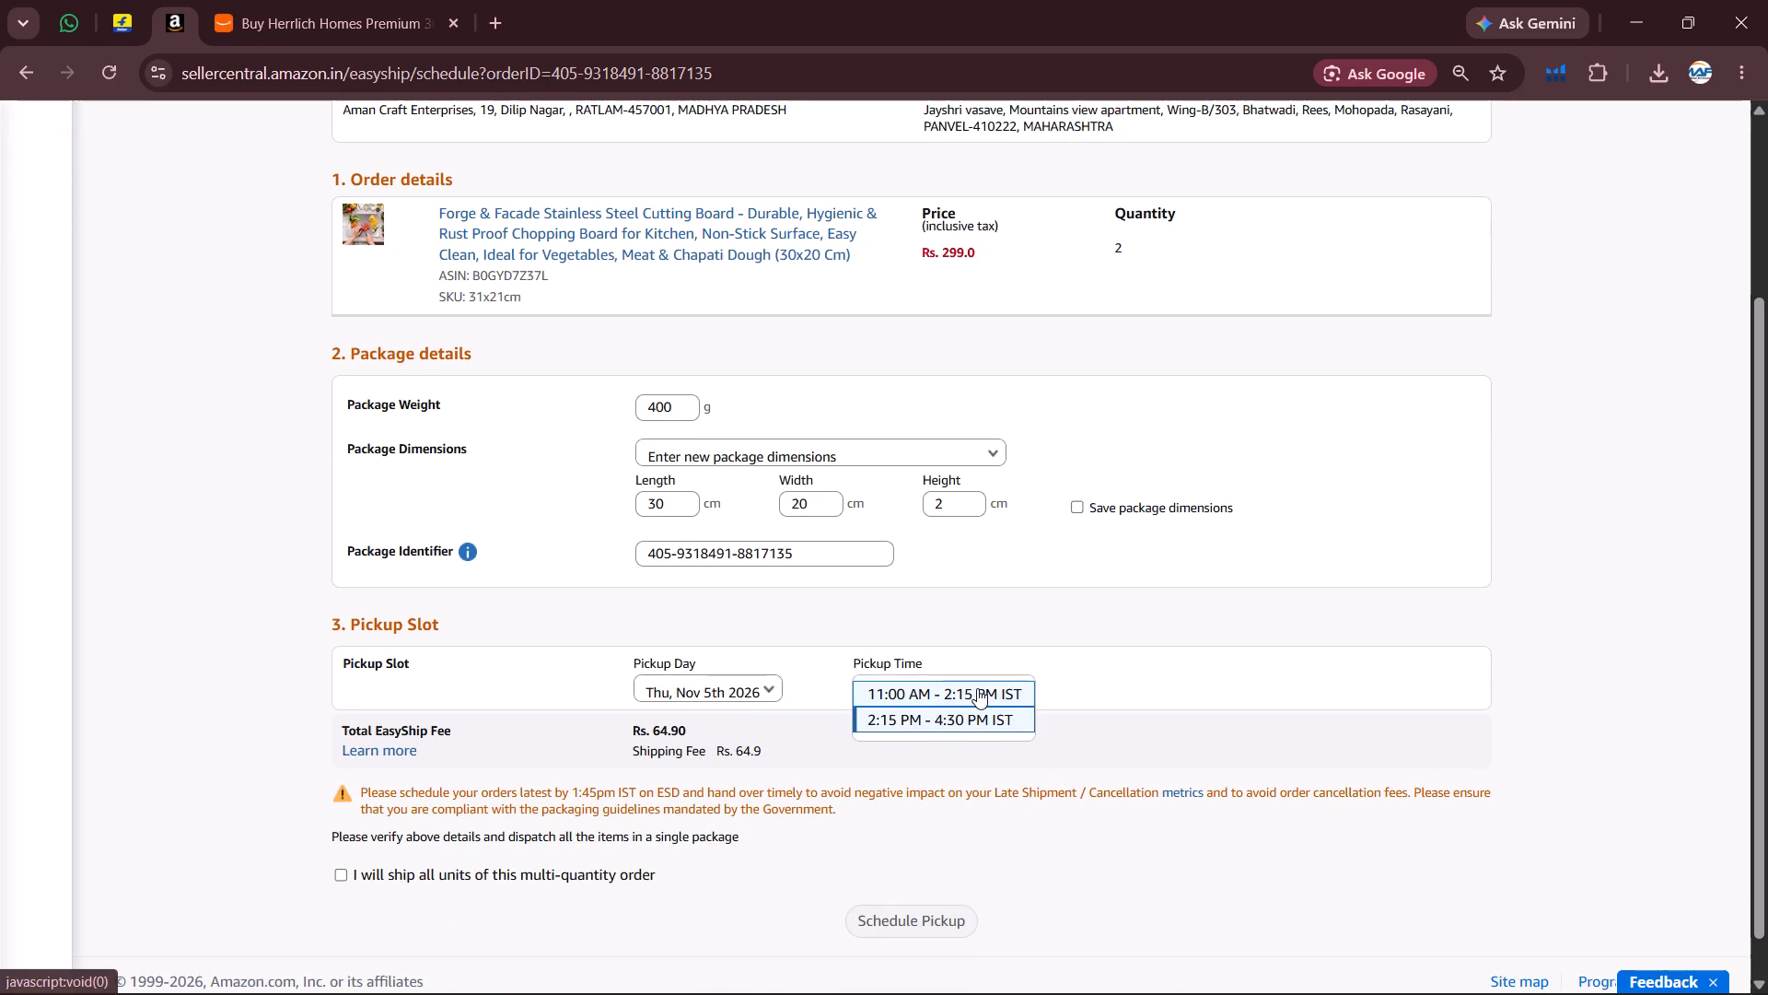
pyautogui.click(977, 690)
pyautogui.click(1025, 604)
# Confirm that all units of the multi-quantity order will be shipped and schedule the pickup.
pyautogui.scroll(-2, 801, 749)
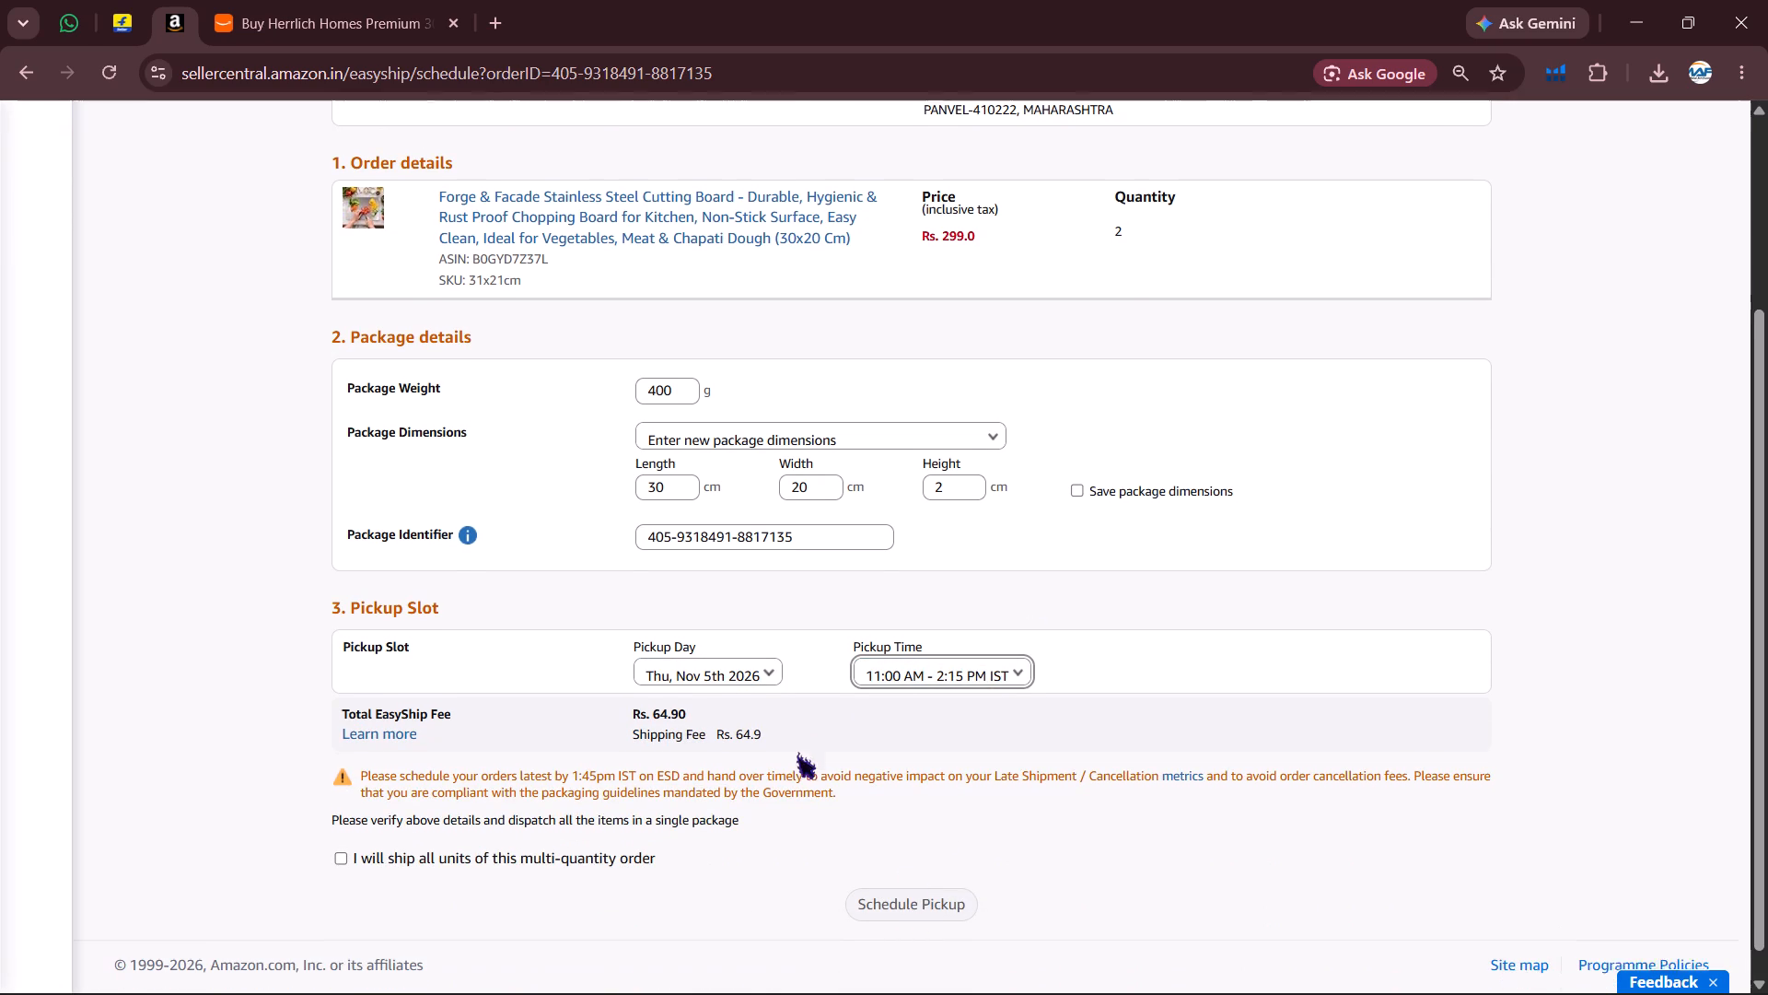
pyautogui.scroll(-1, 797, 751)
pyautogui.click(397, 836)
pyautogui.click(916, 884)
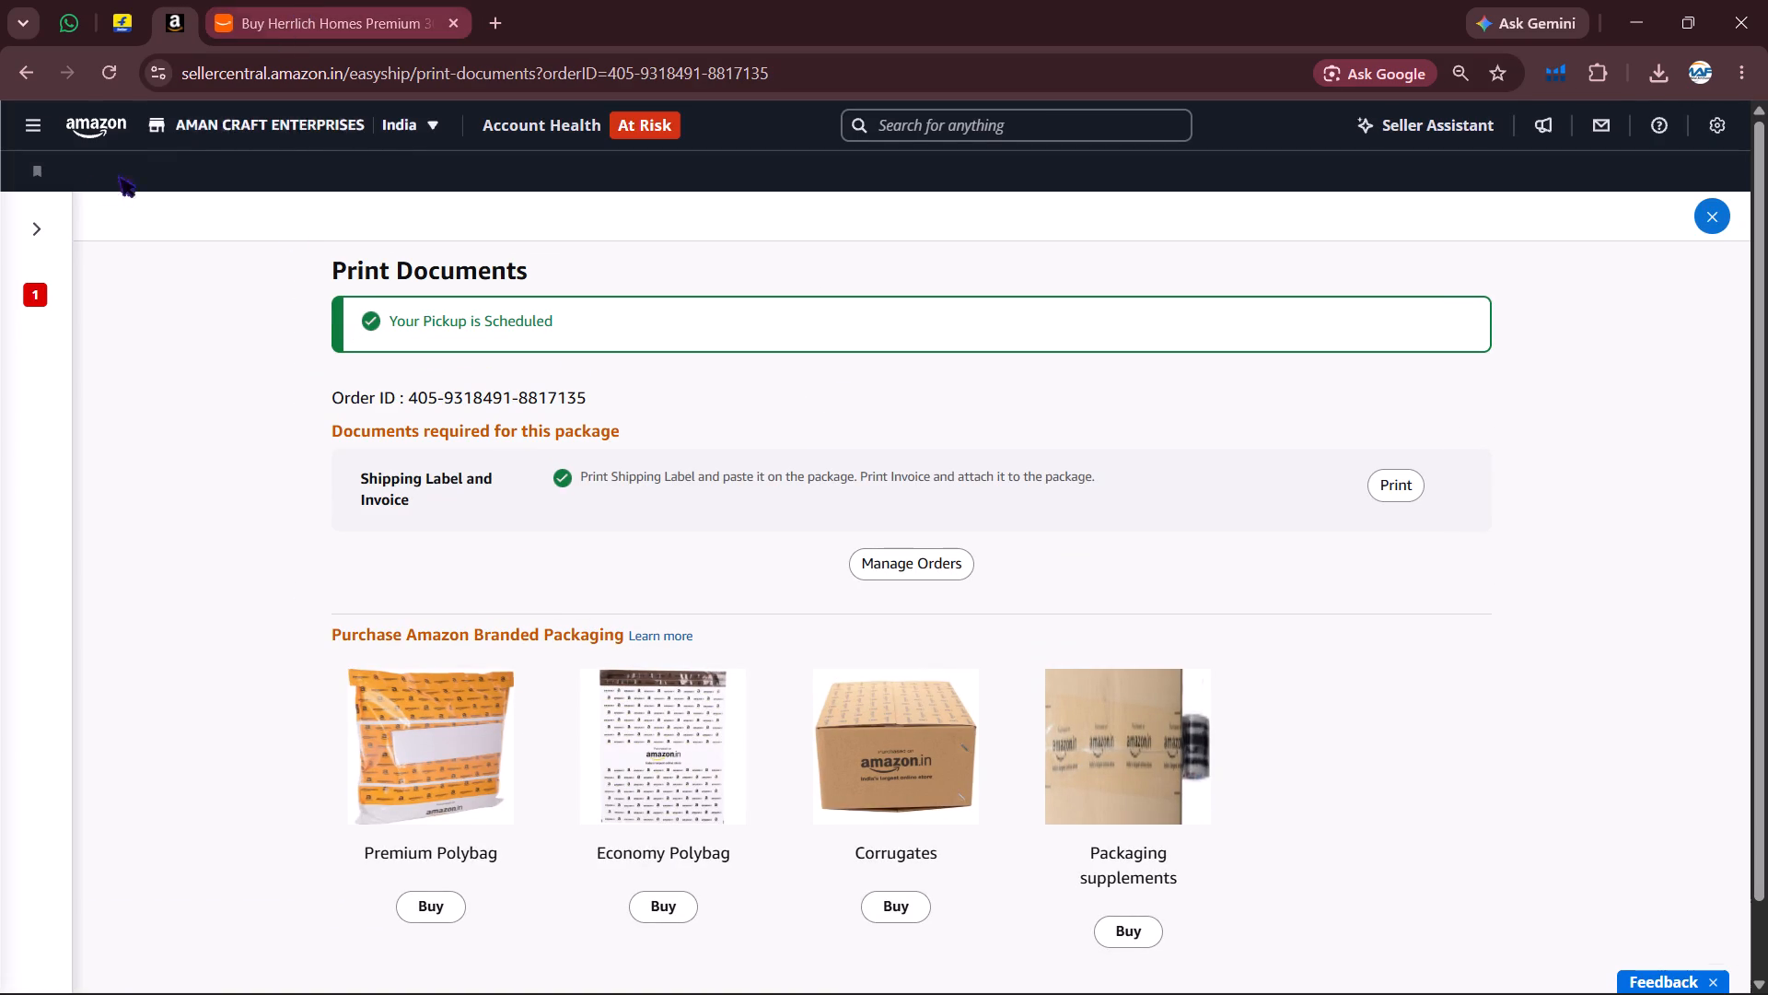
# Return to Manage Orders and open the sent Easy Ship orders waiting for pickup.
pyautogui.click(29, 117)
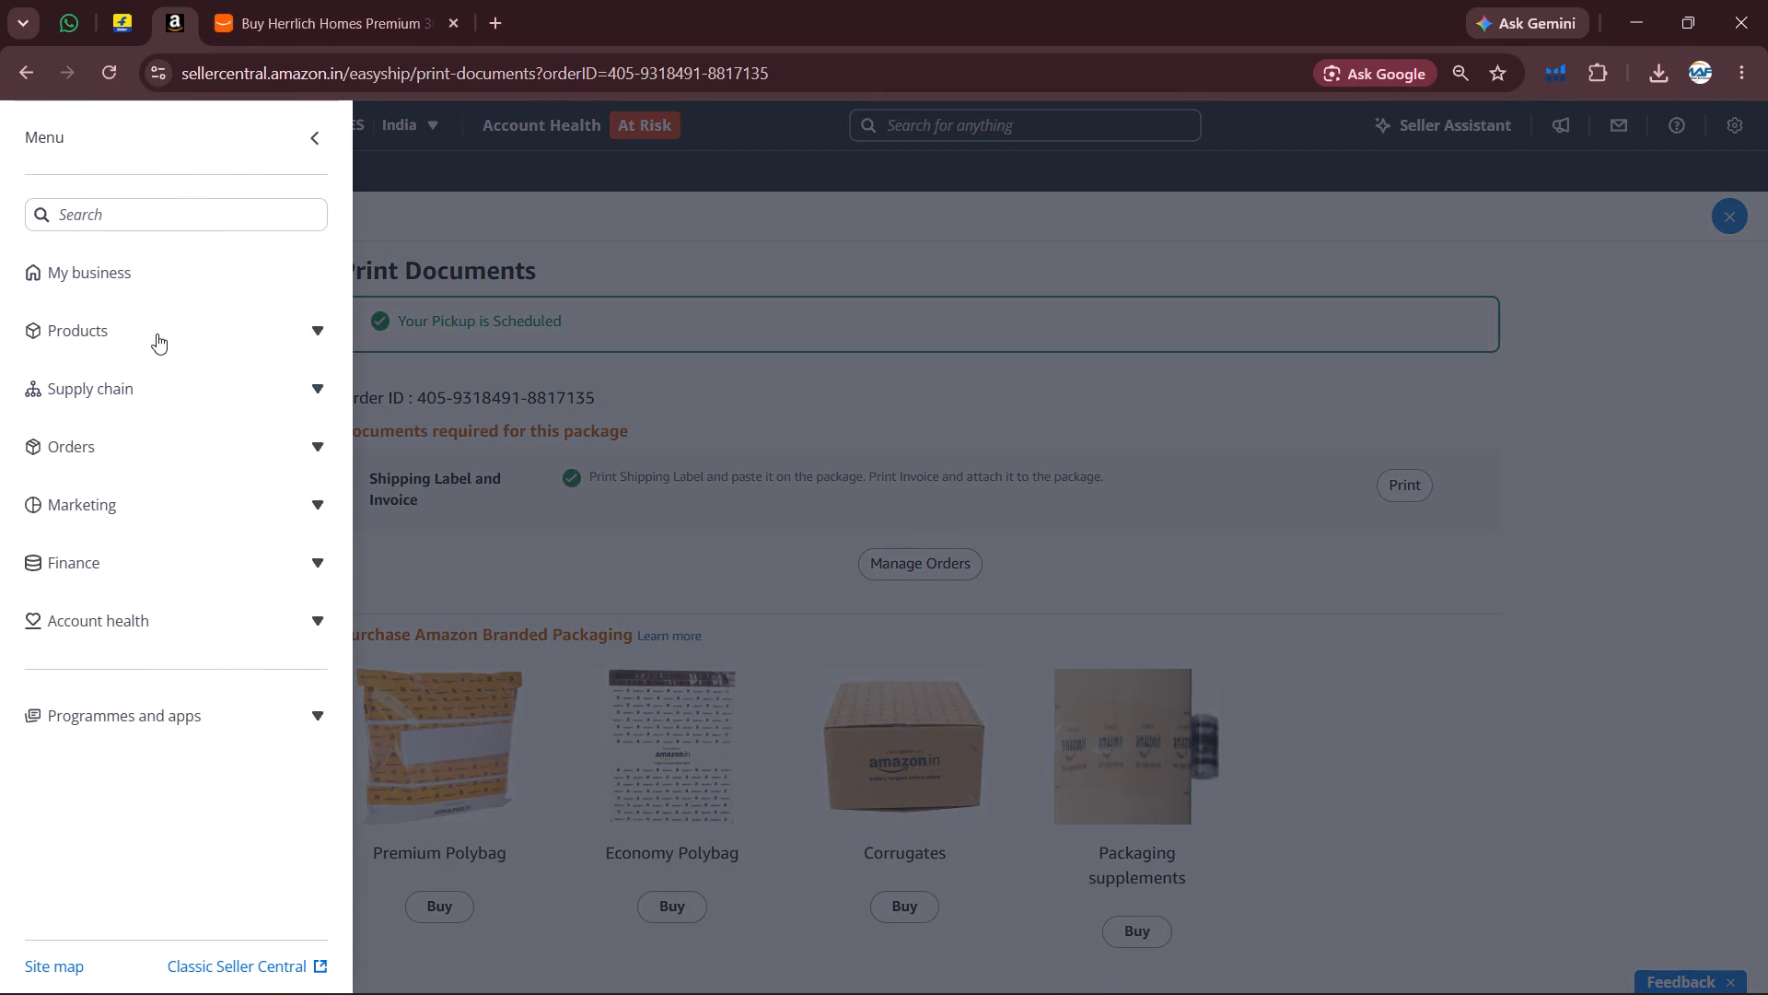
pyautogui.click(122, 456)
pyautogui.click(128, 515)
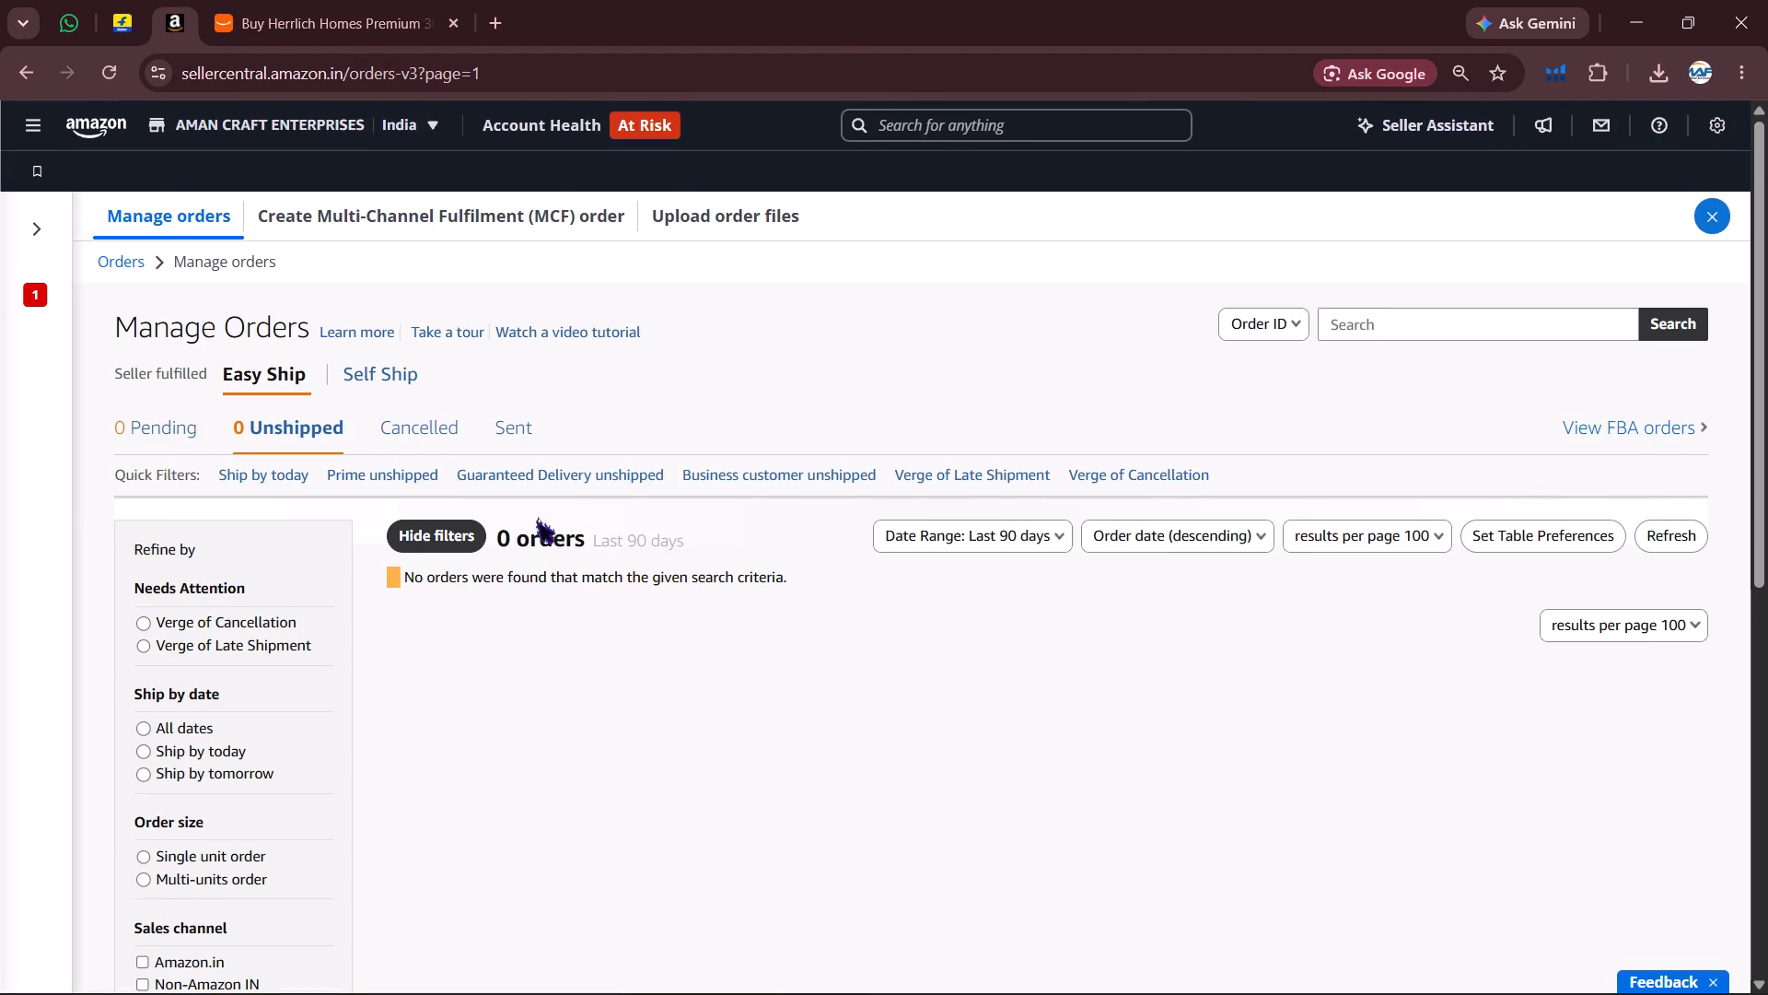
pyautogui.click(508, 433)
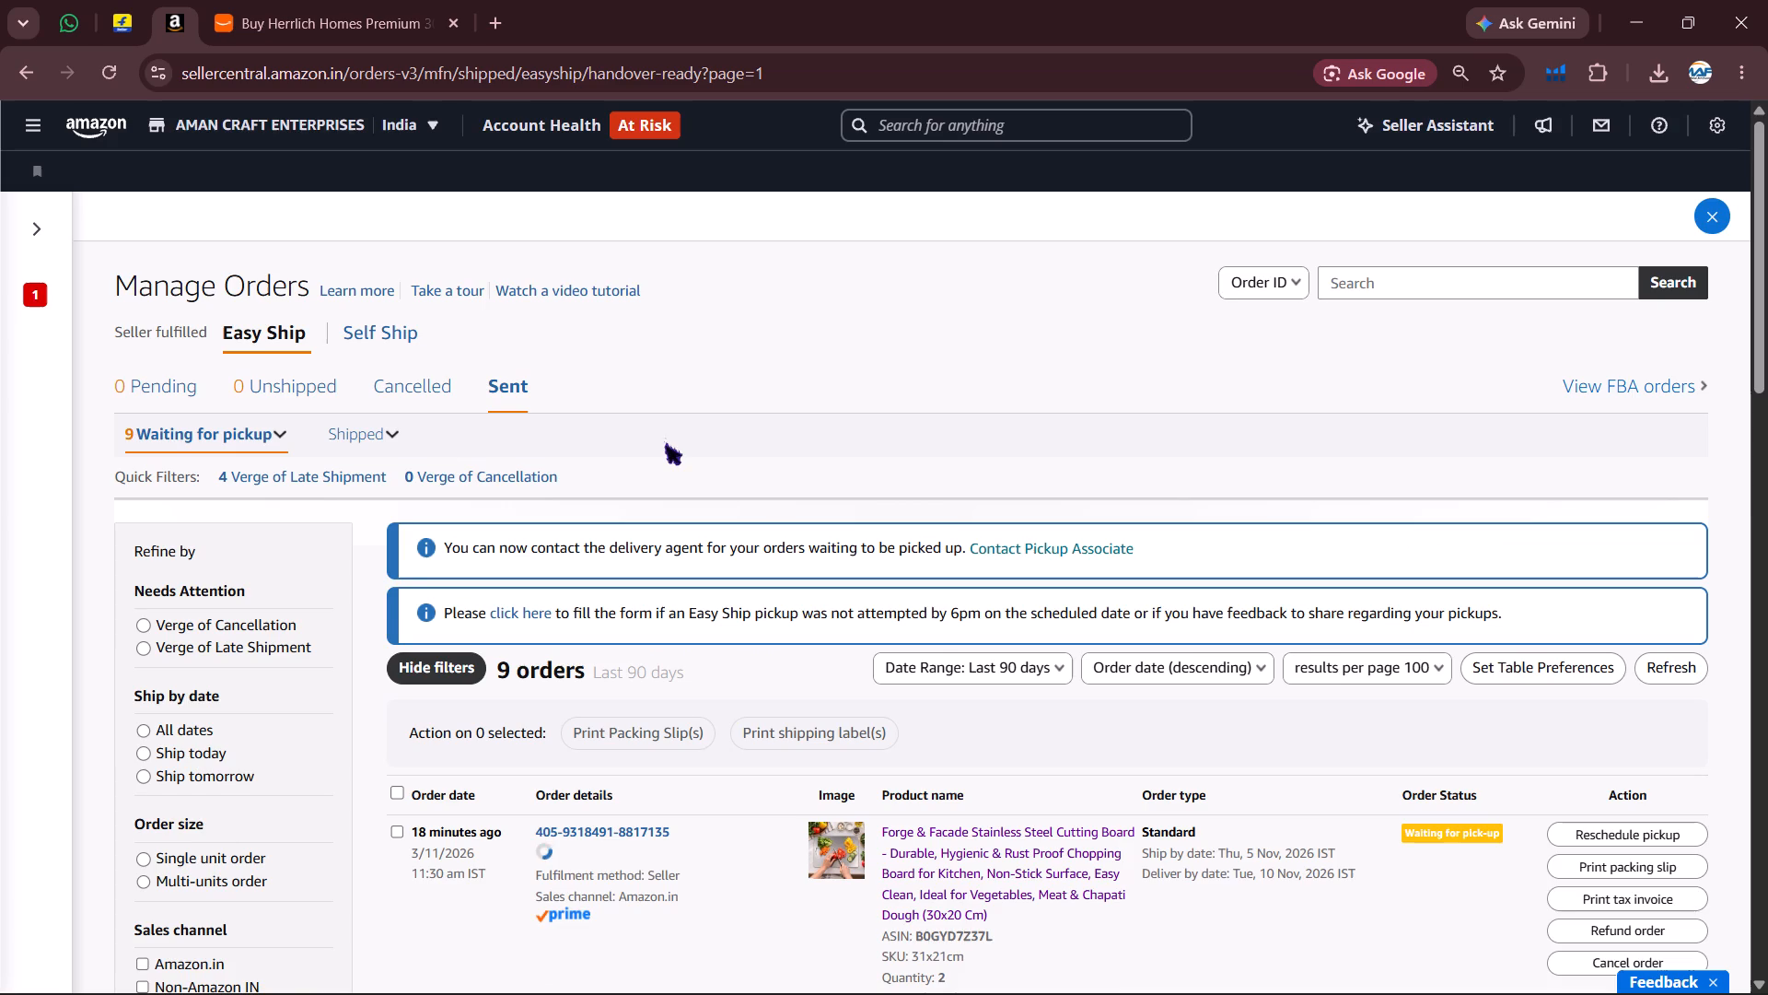
# Review the sent orders and filter them to those on the verge of late shipment.
pyautogui.scroll(-4, 664, 438)
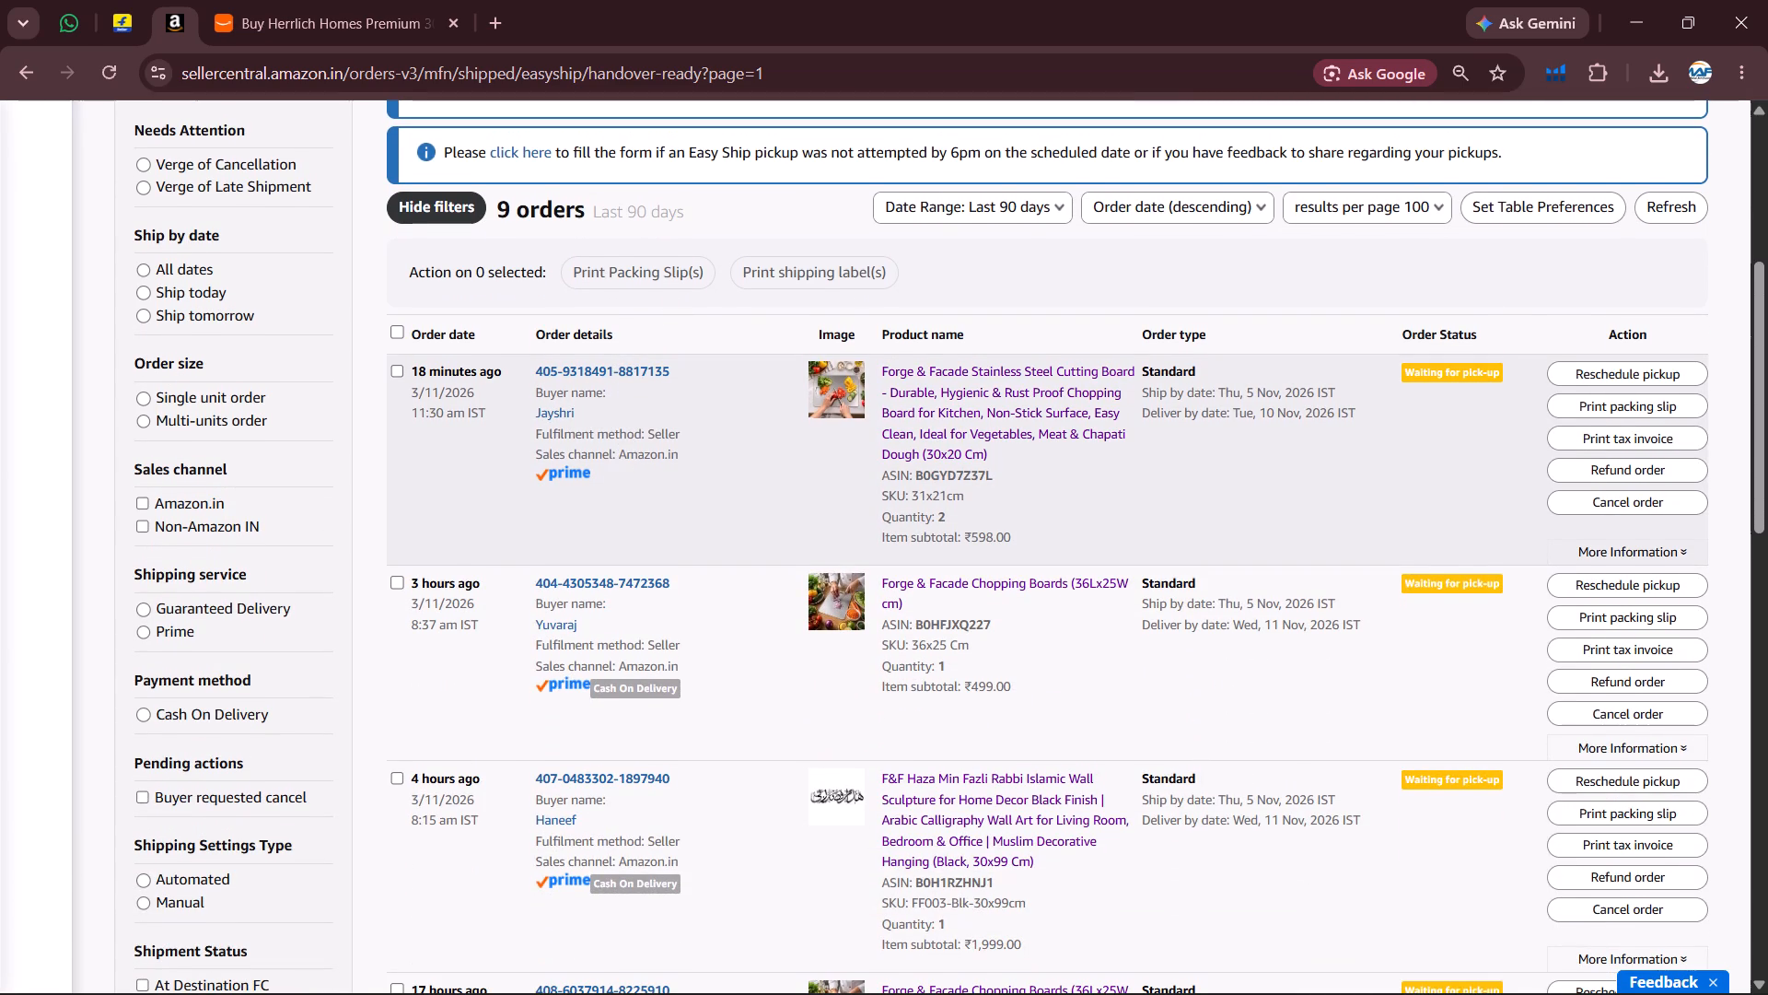
pyautogui.scroll(-5, 618, 457)
pyautogui.scroll(8, 619, 459)
pyautogui.click(266, 368)
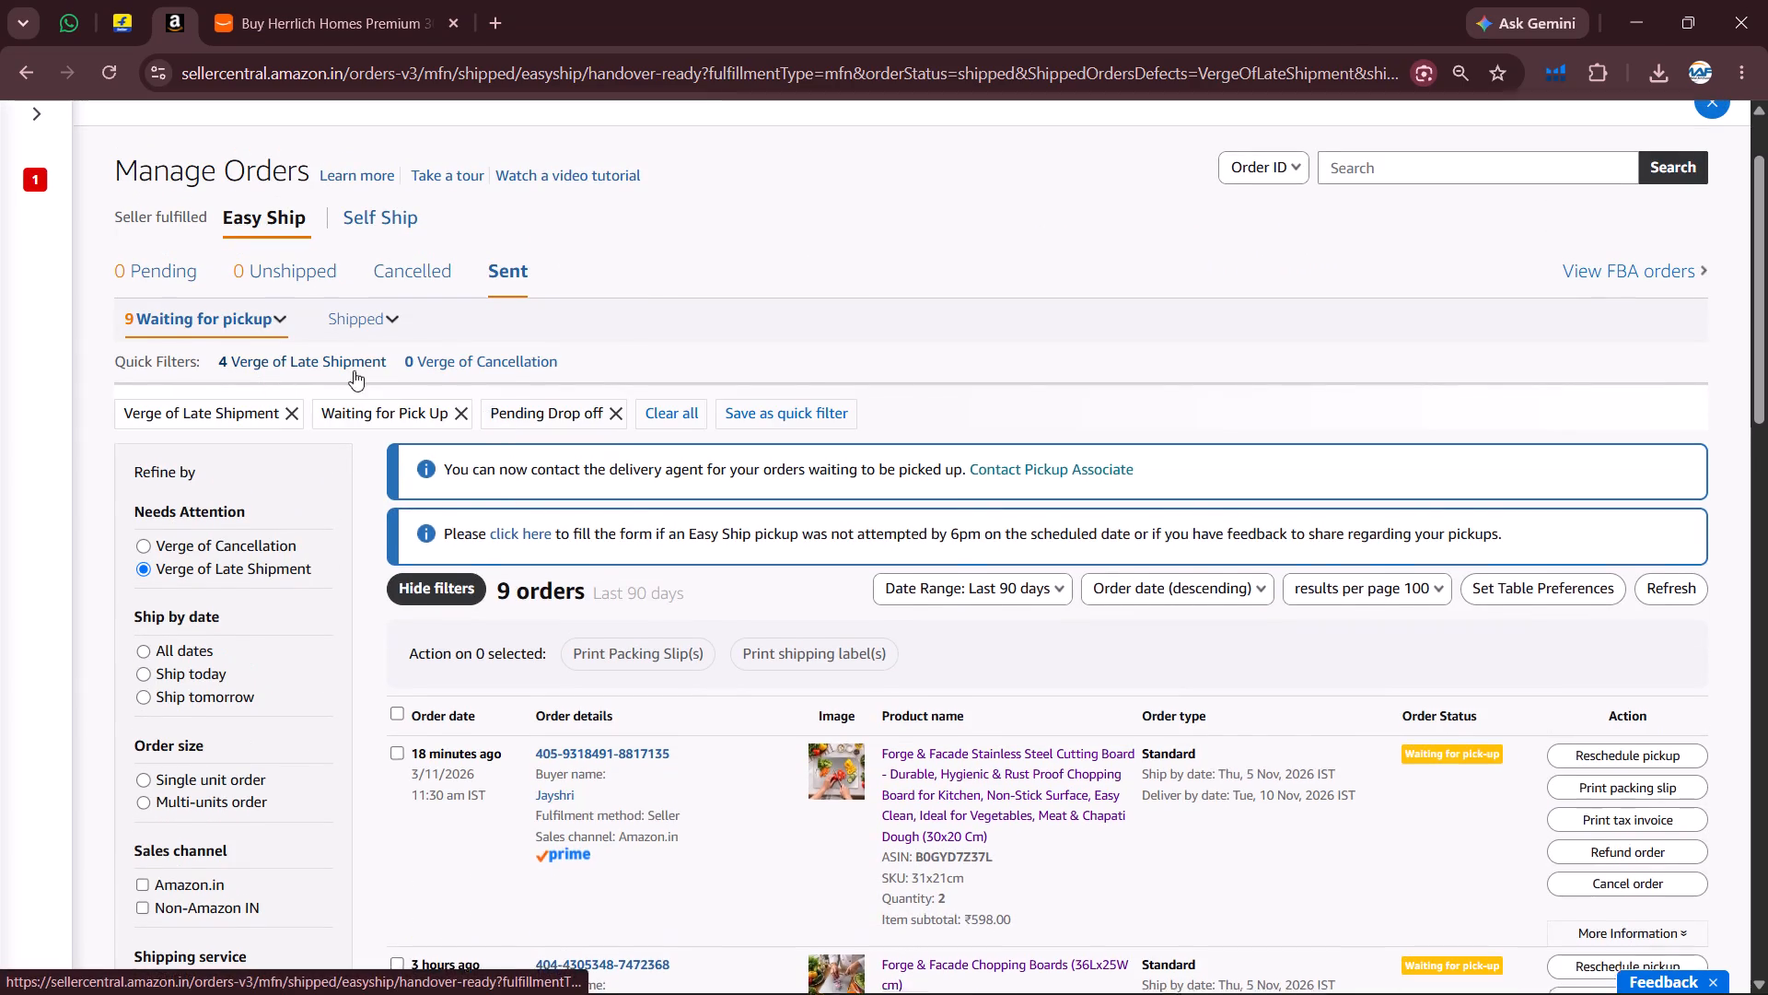
# Select all the filtered verge-of-late-shipment orders and request their shipping labels for printing.
pyautogui.scroll(-4, 849, 503)
pyautogui.scroll(2, 773, 471)
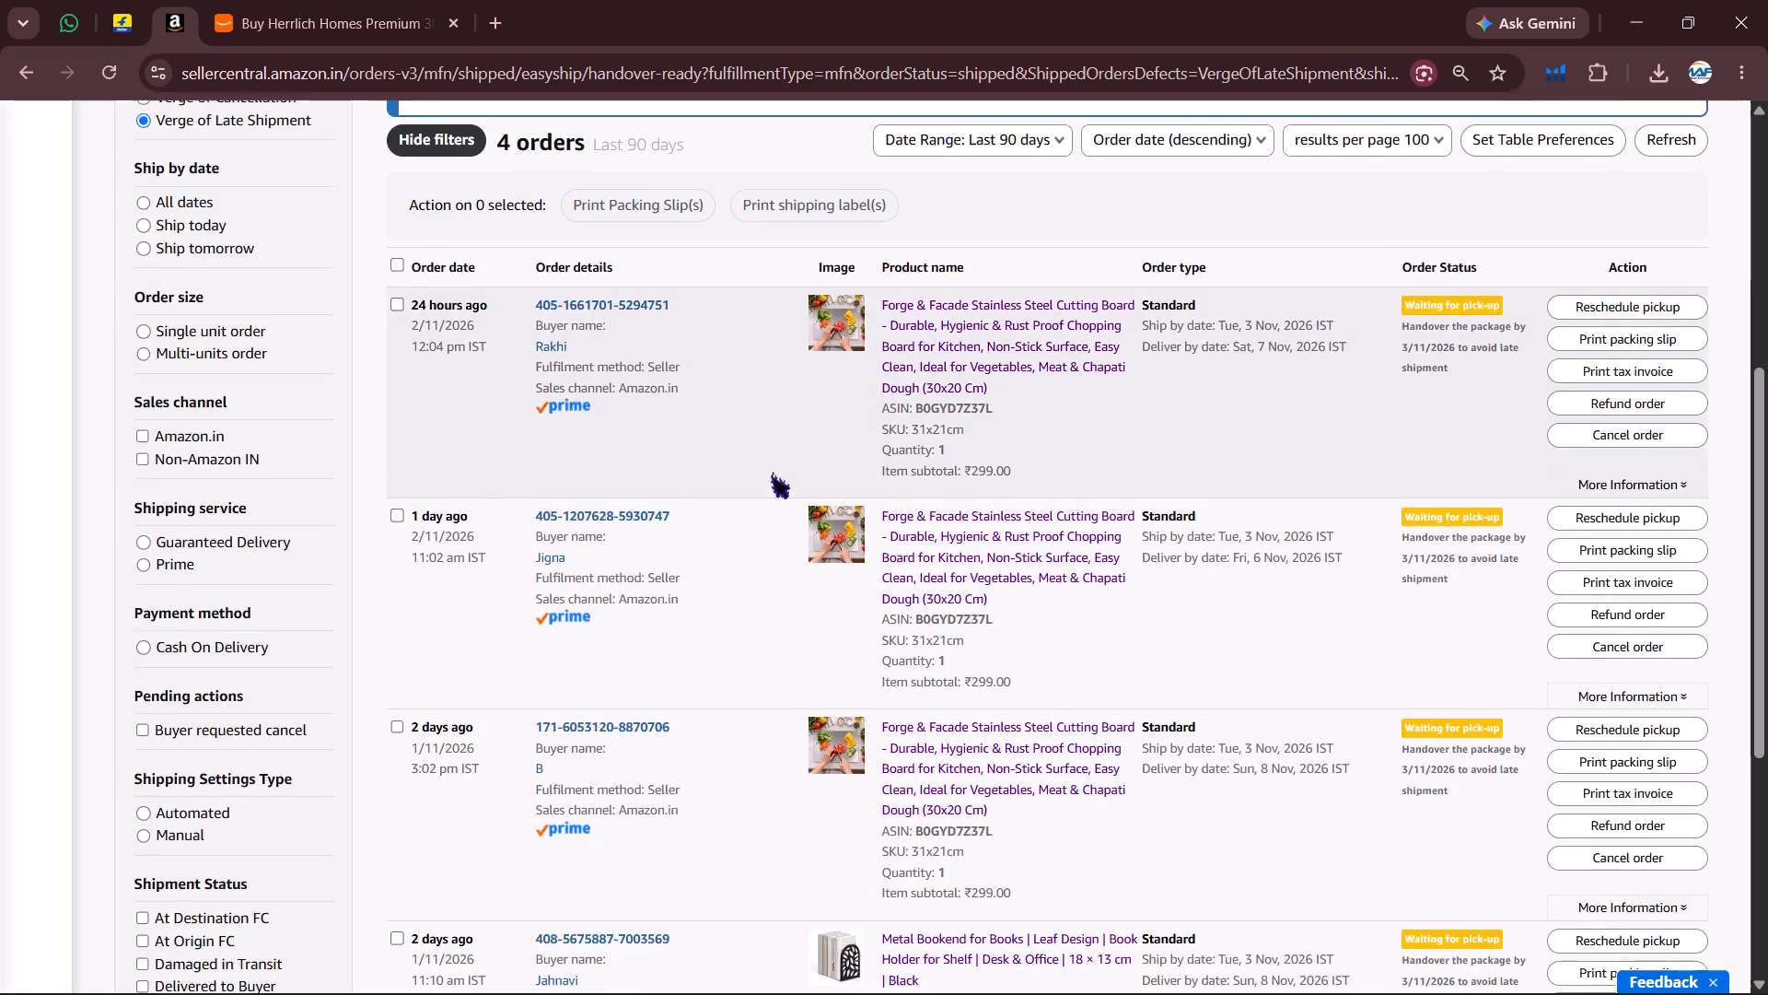
pyautogui.scroll(1, 772, 471)
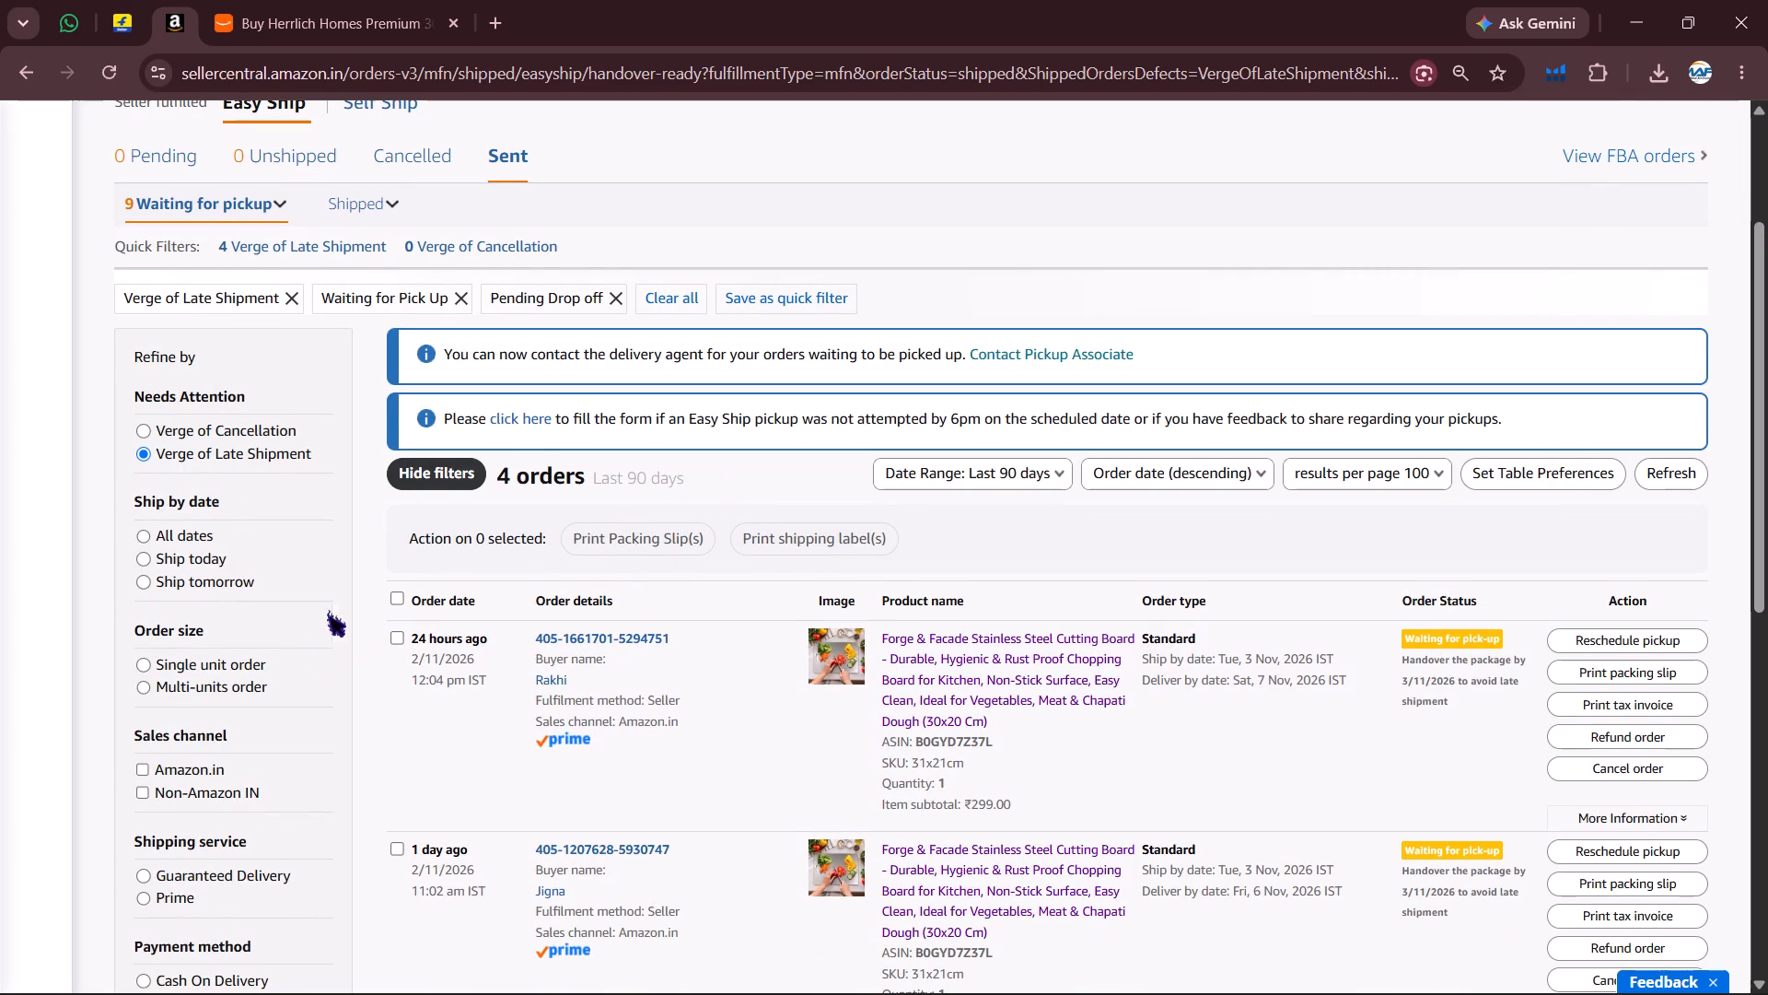
pyautogui.click(403, 599)
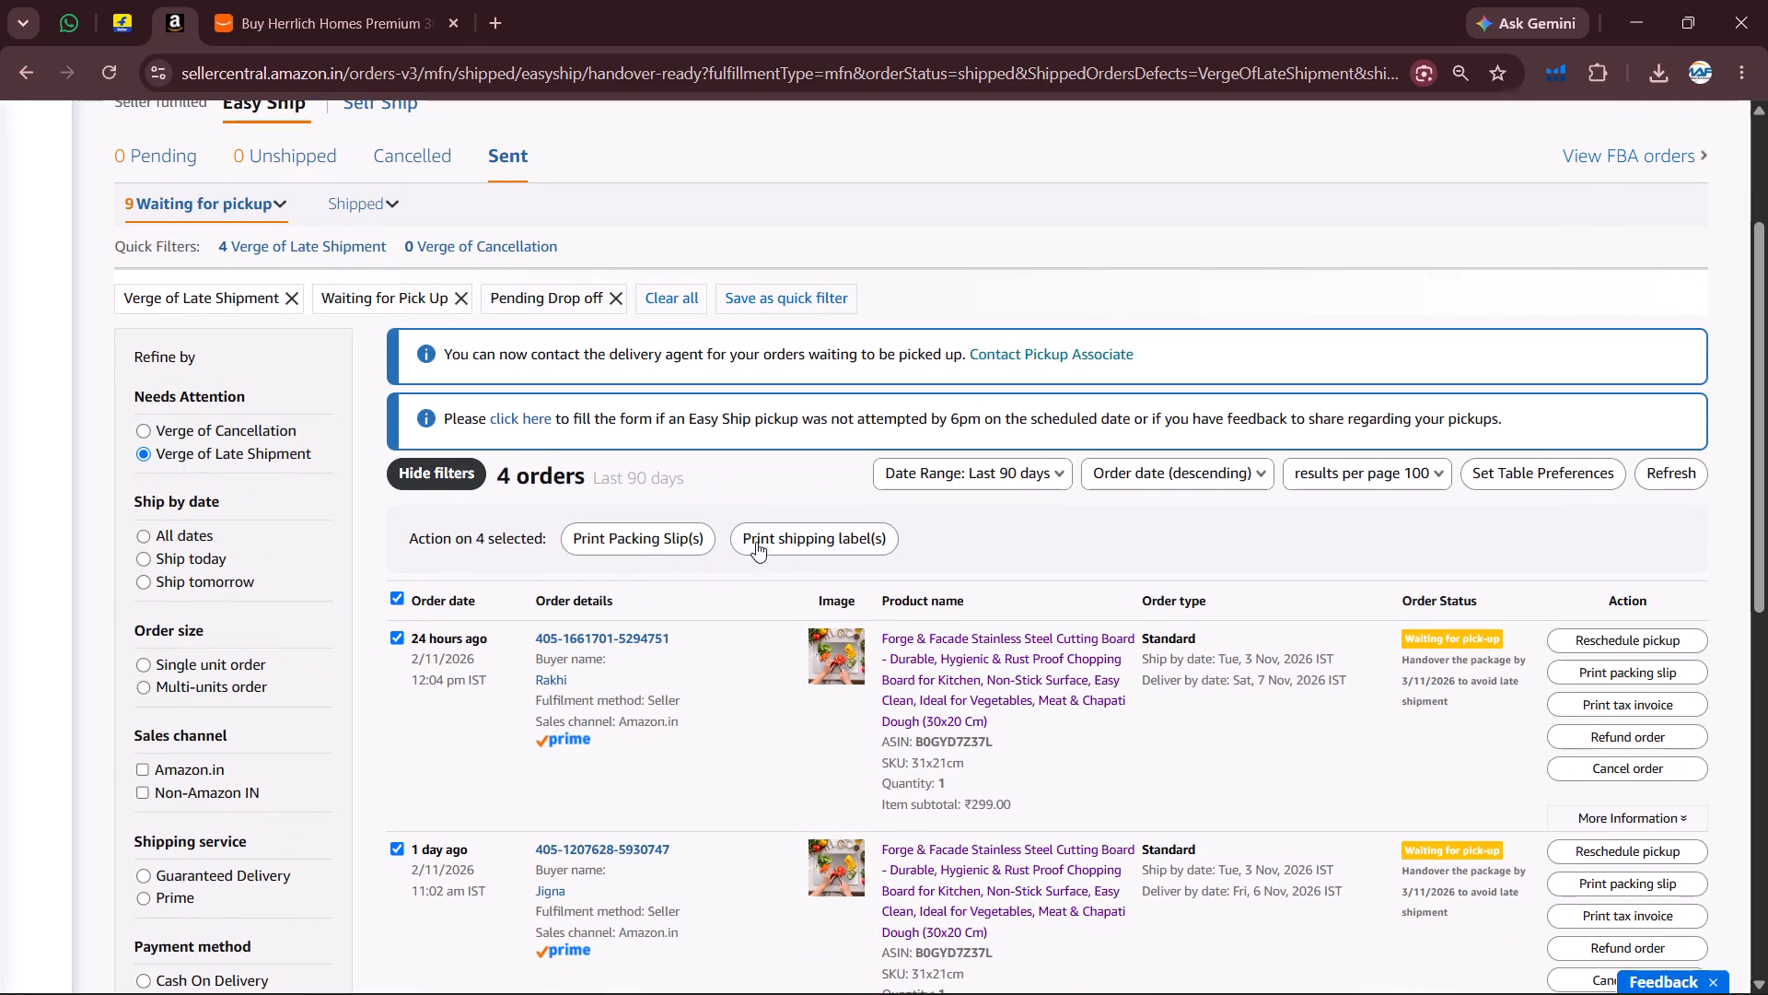
pyautogui.click(802, 537)
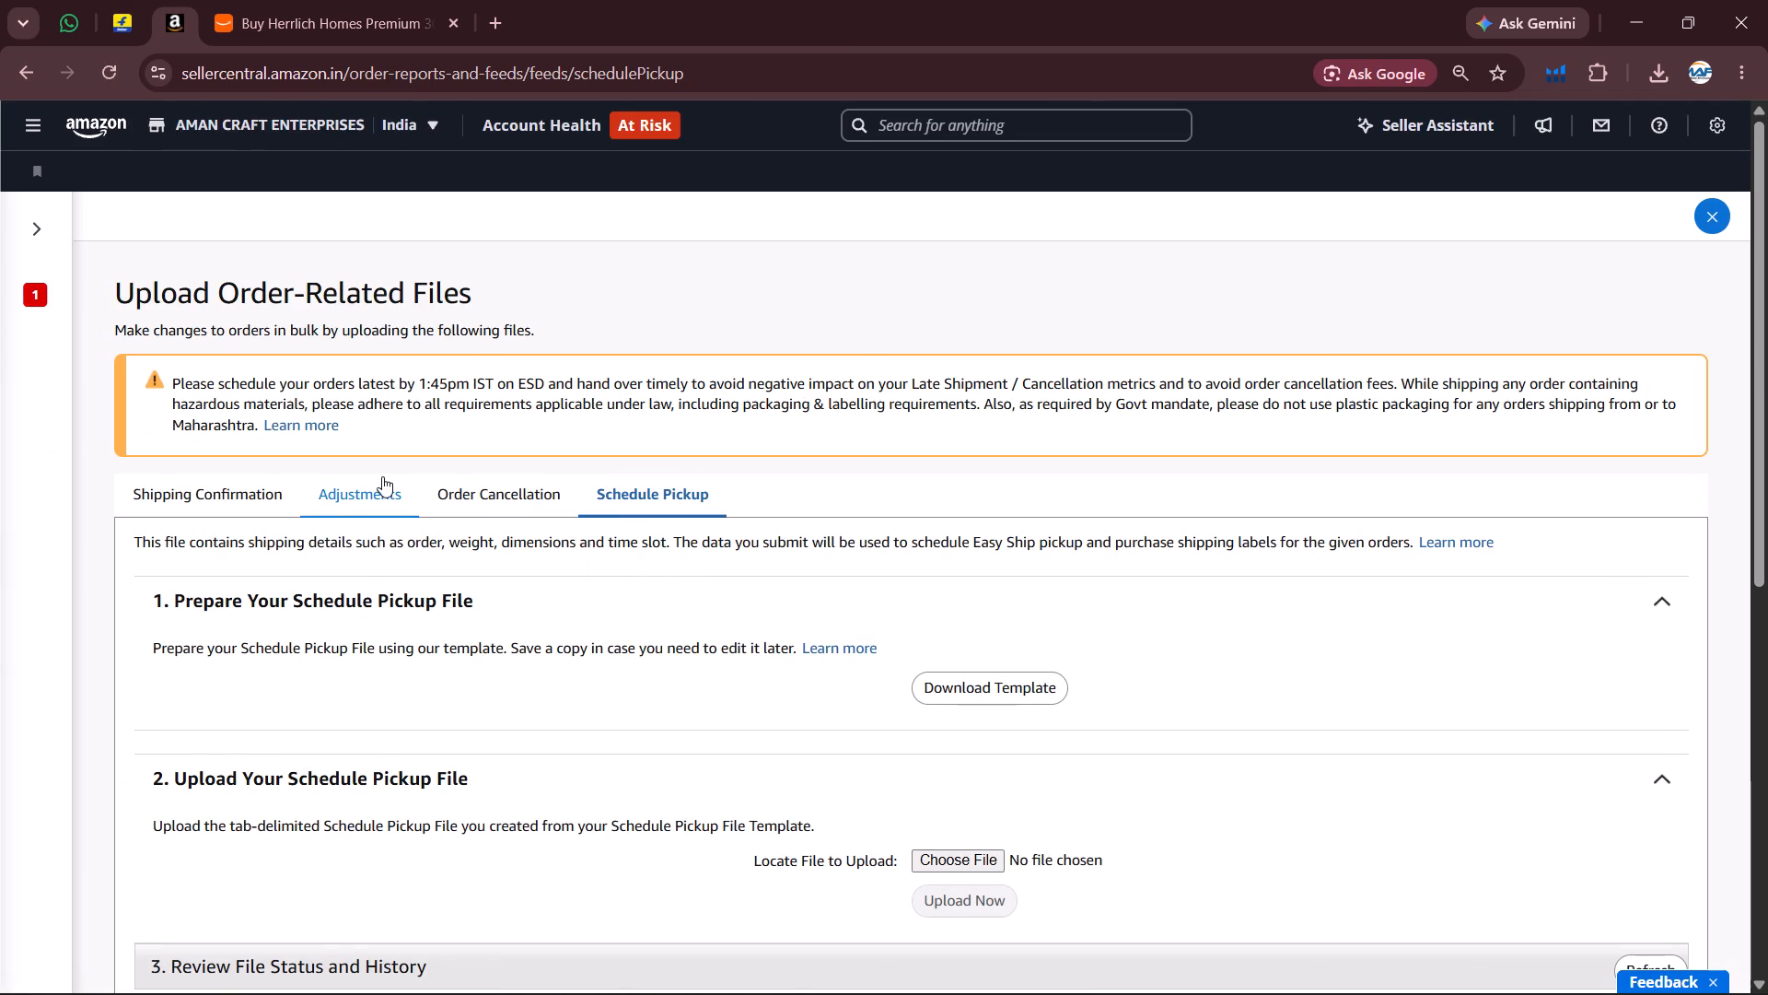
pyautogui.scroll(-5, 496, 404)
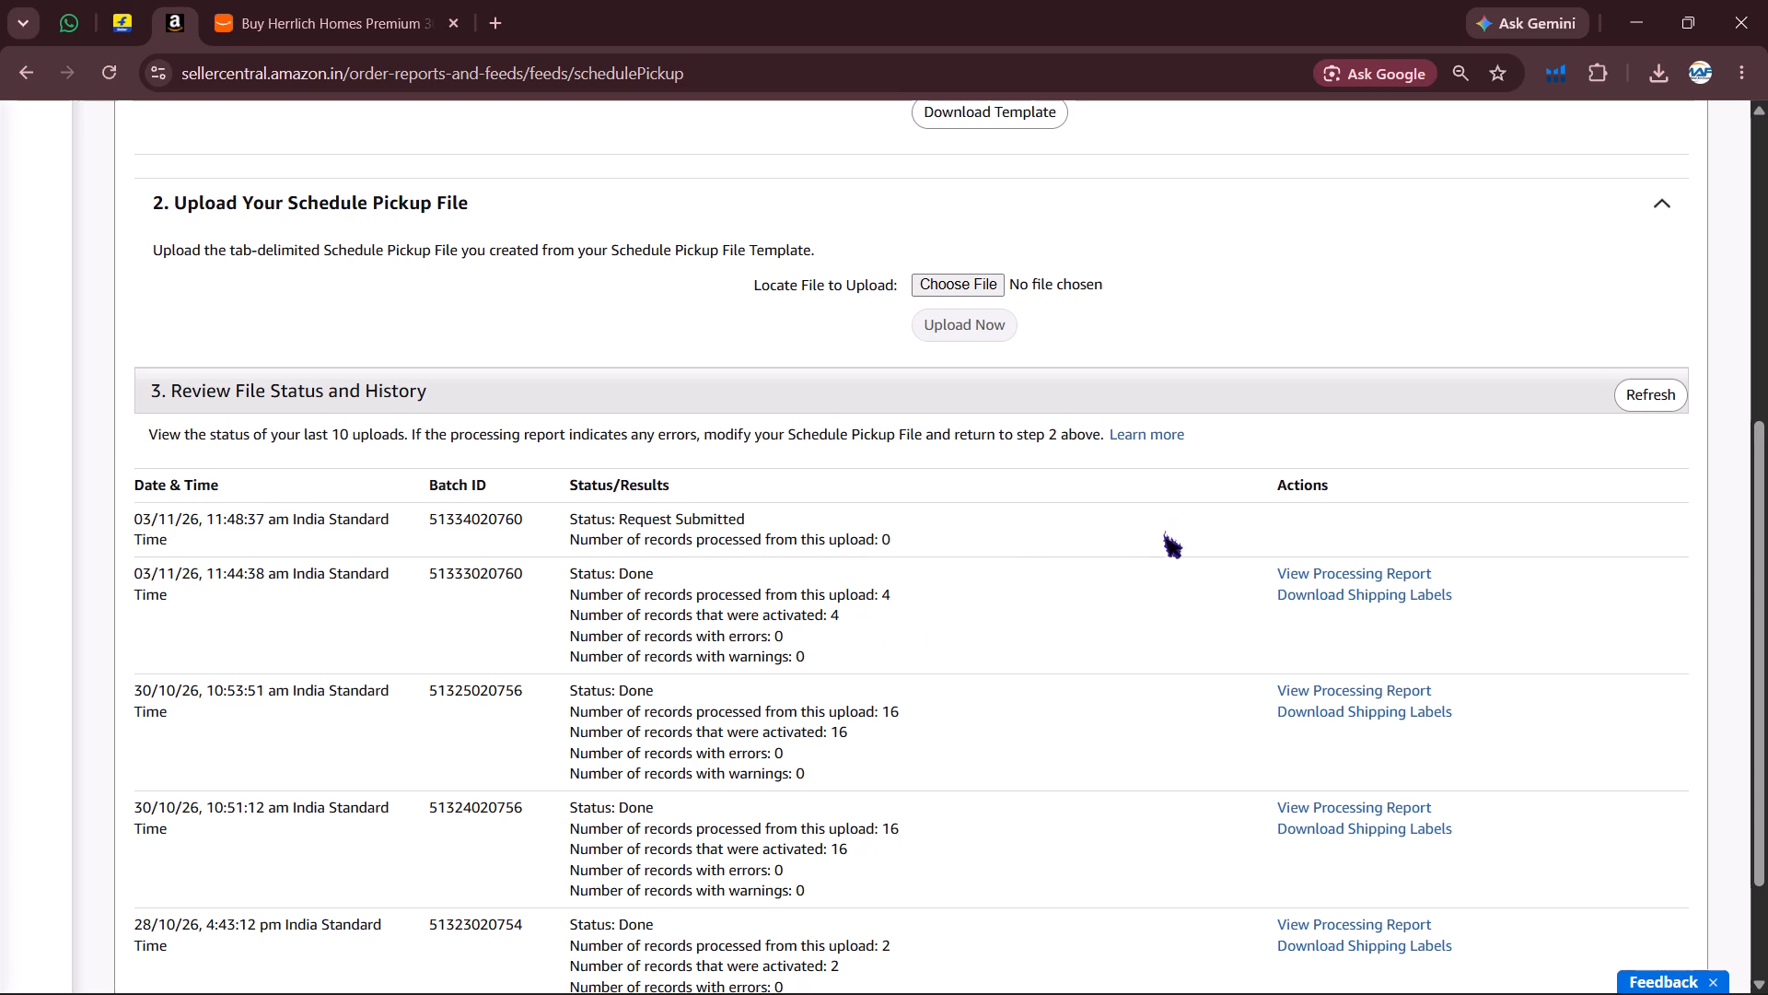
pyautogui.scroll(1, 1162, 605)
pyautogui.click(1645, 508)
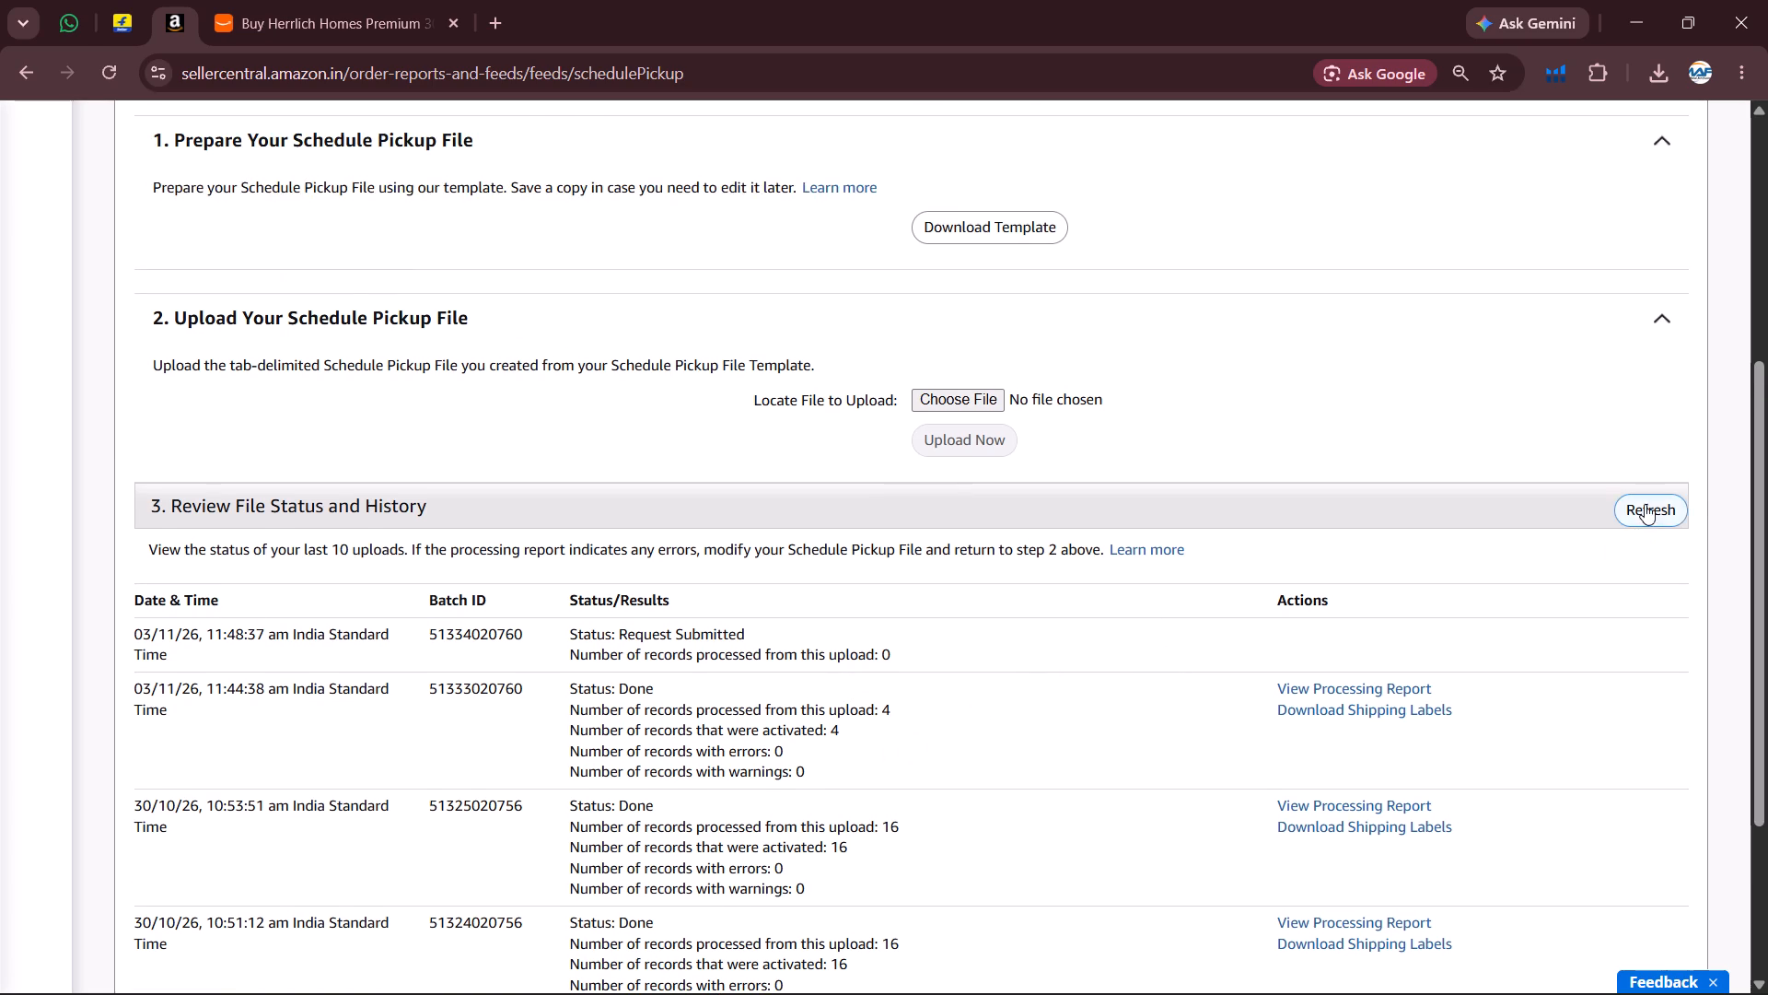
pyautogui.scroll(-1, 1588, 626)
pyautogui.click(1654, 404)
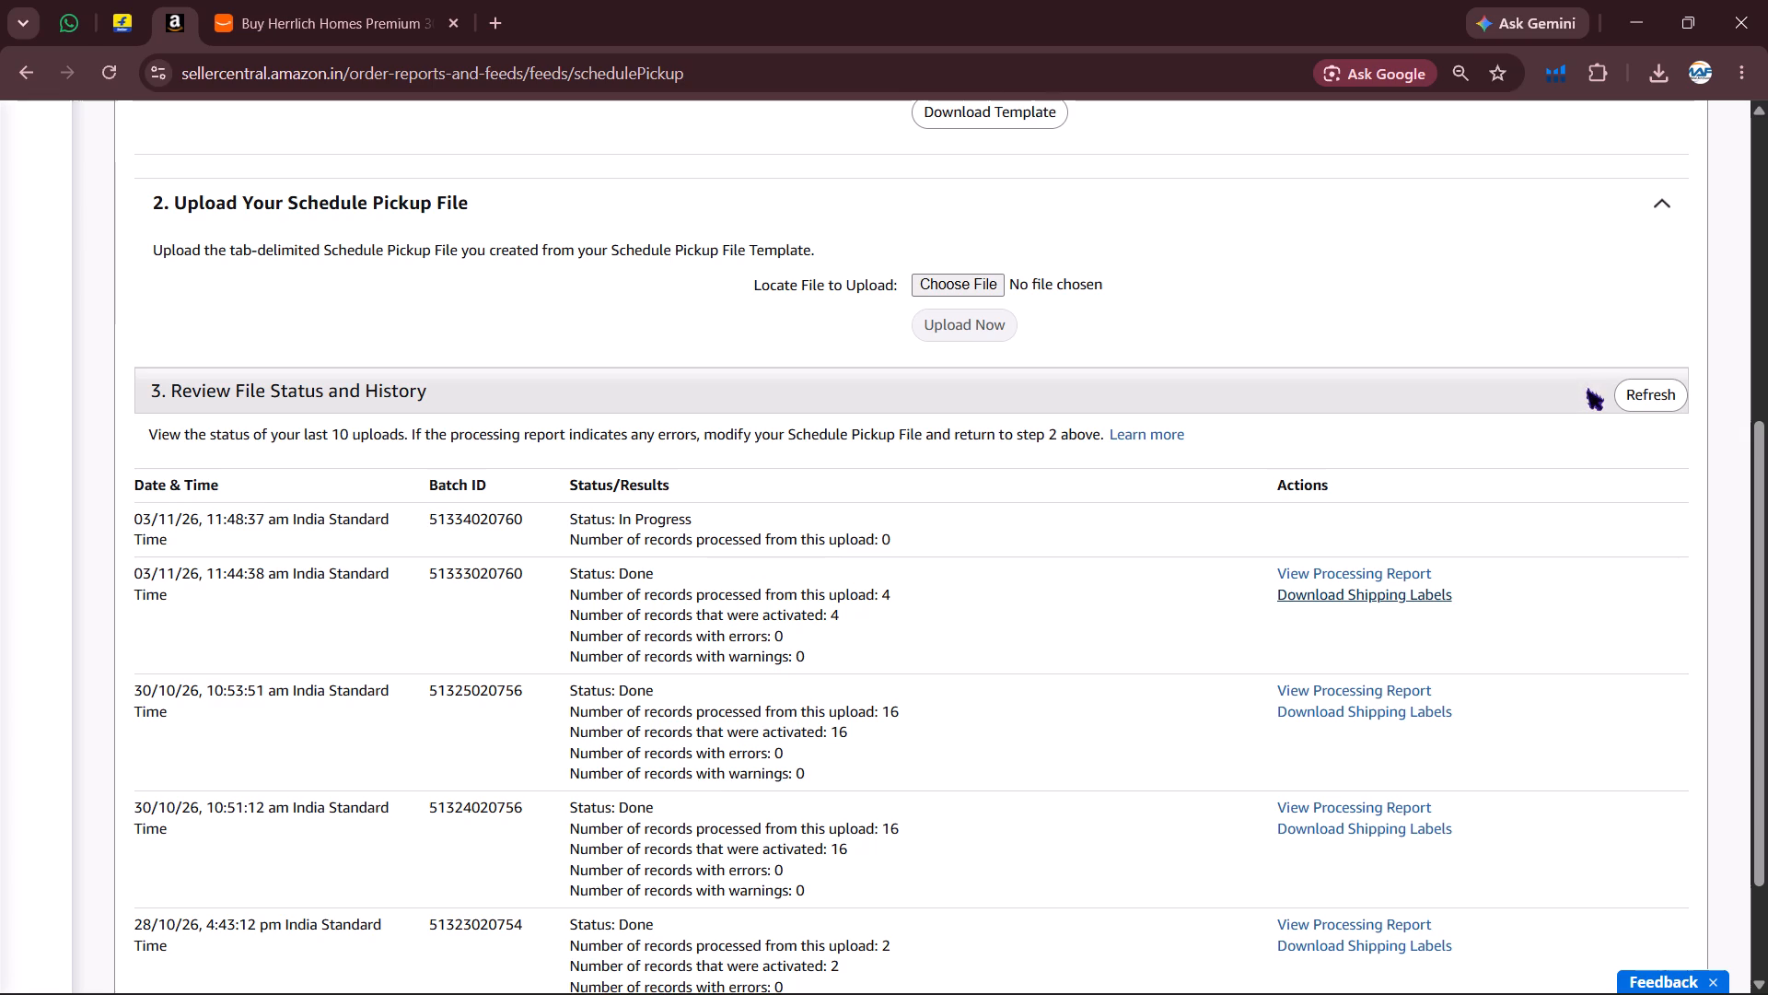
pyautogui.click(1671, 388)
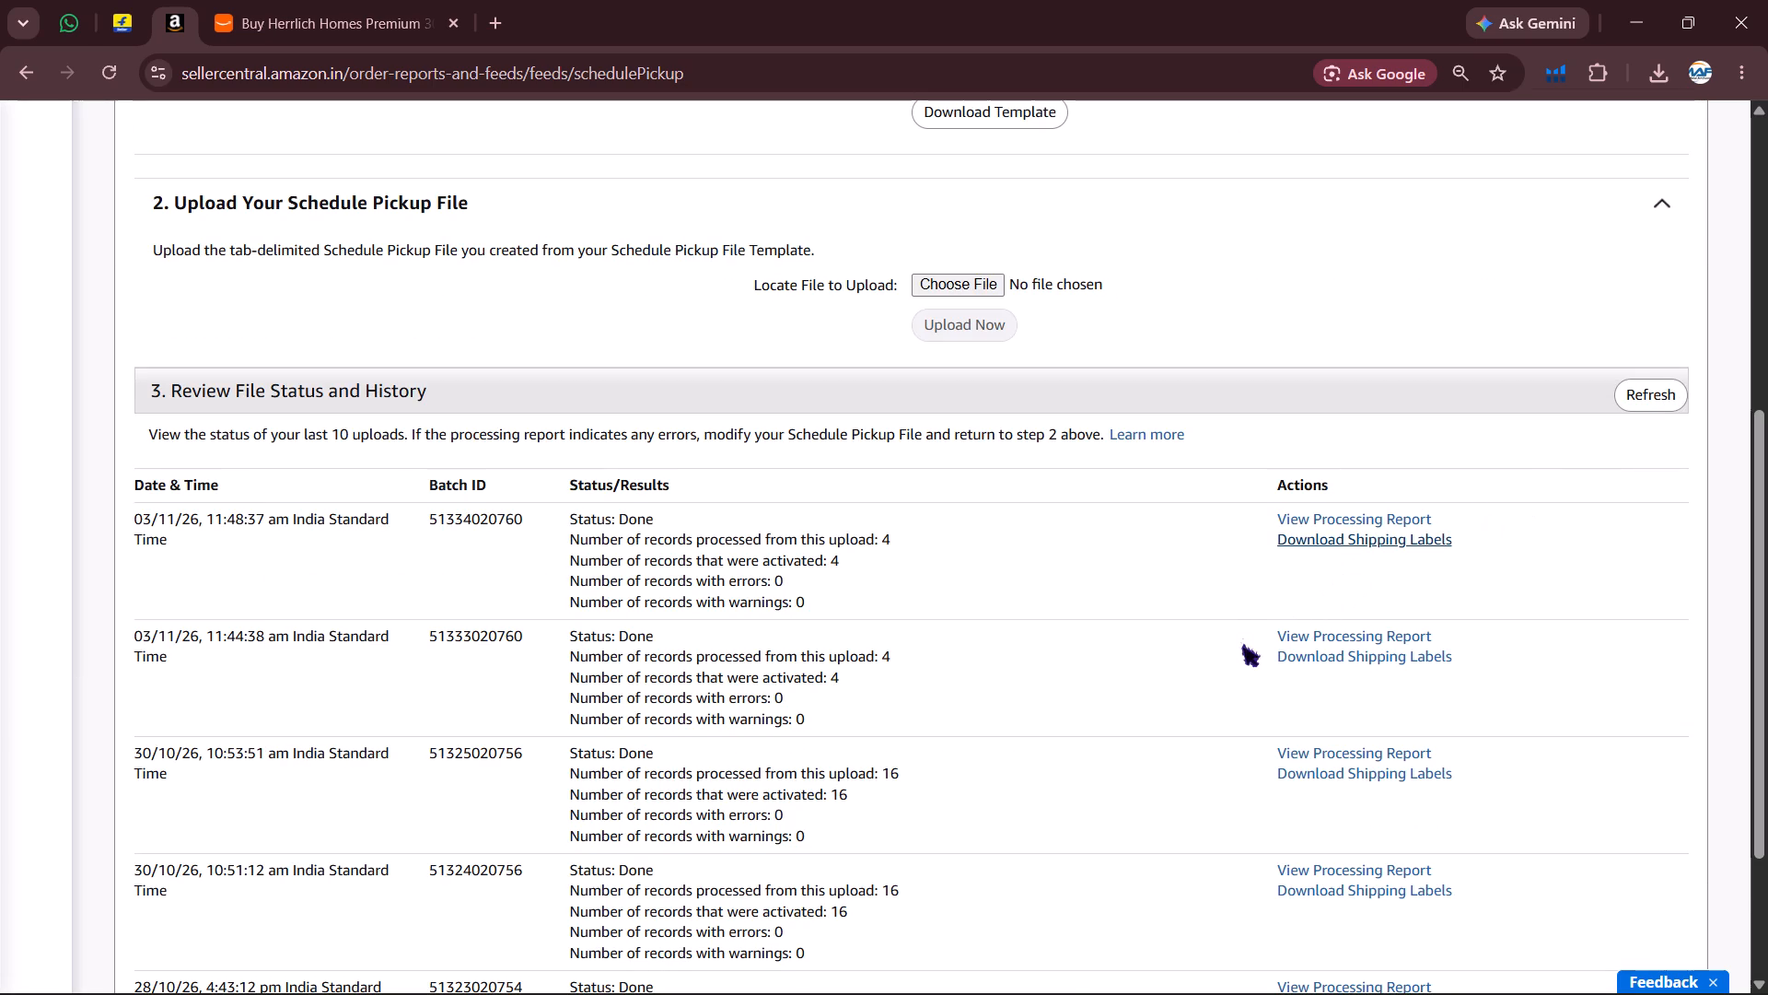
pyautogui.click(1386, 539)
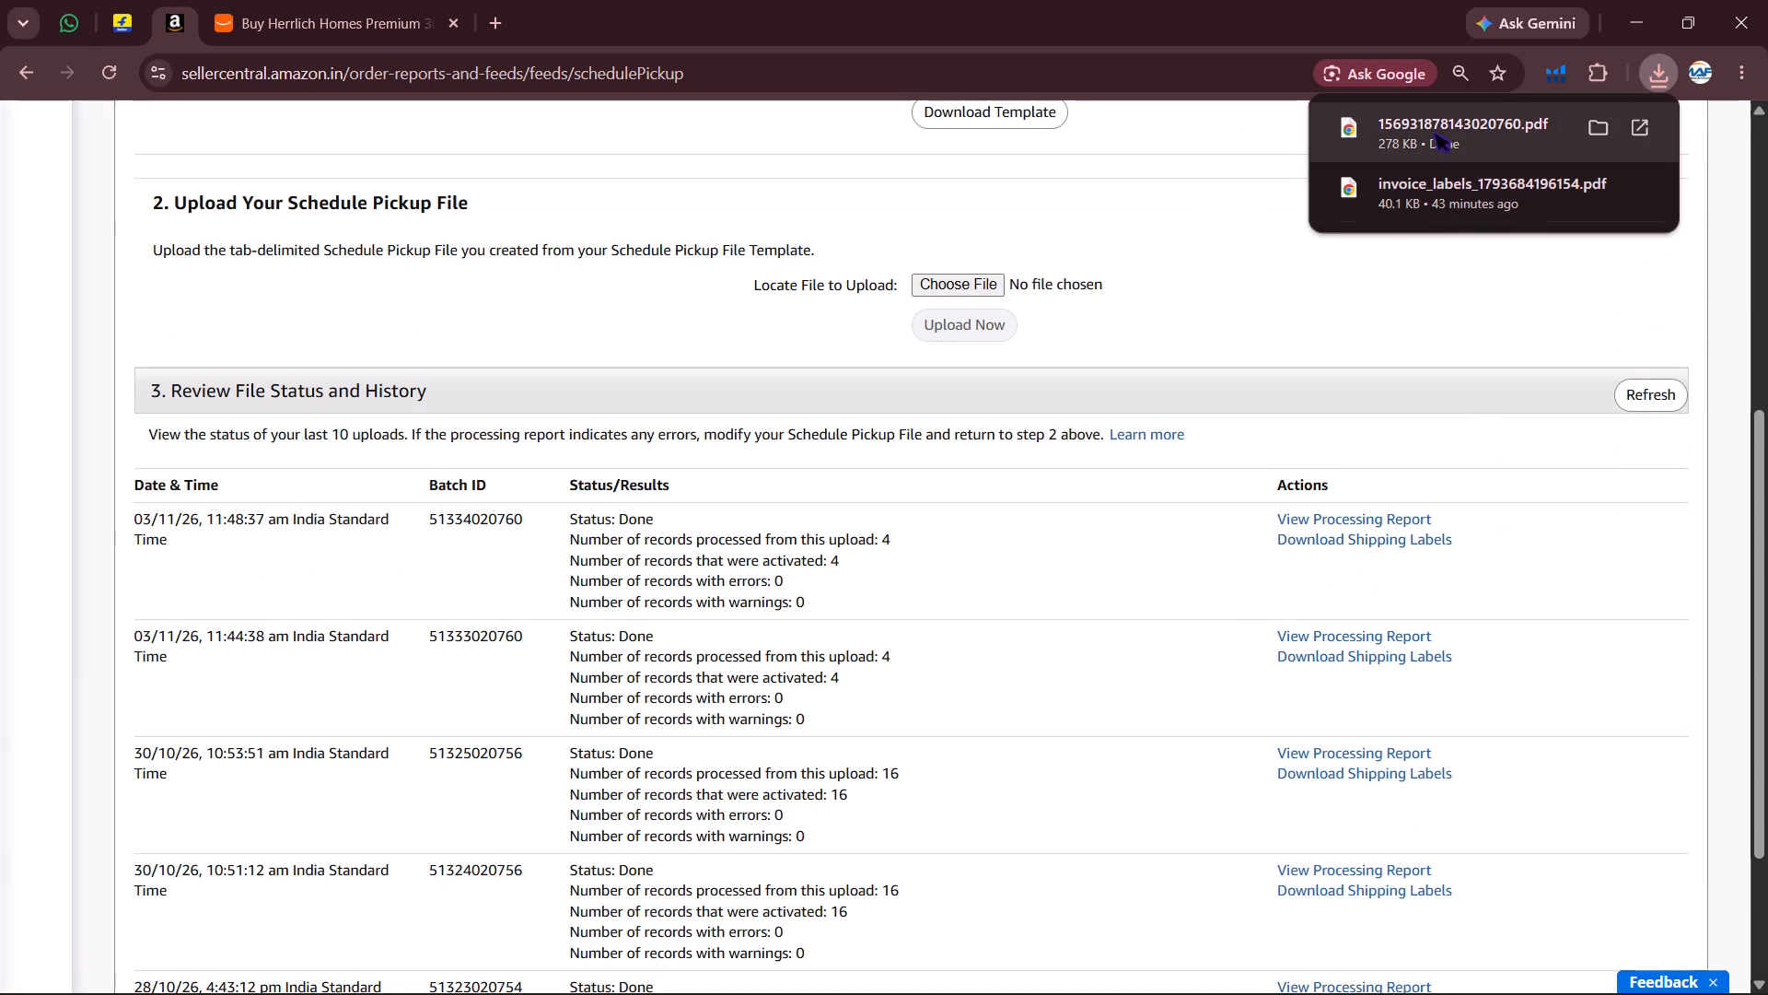
pyautogui.click(783, 963)
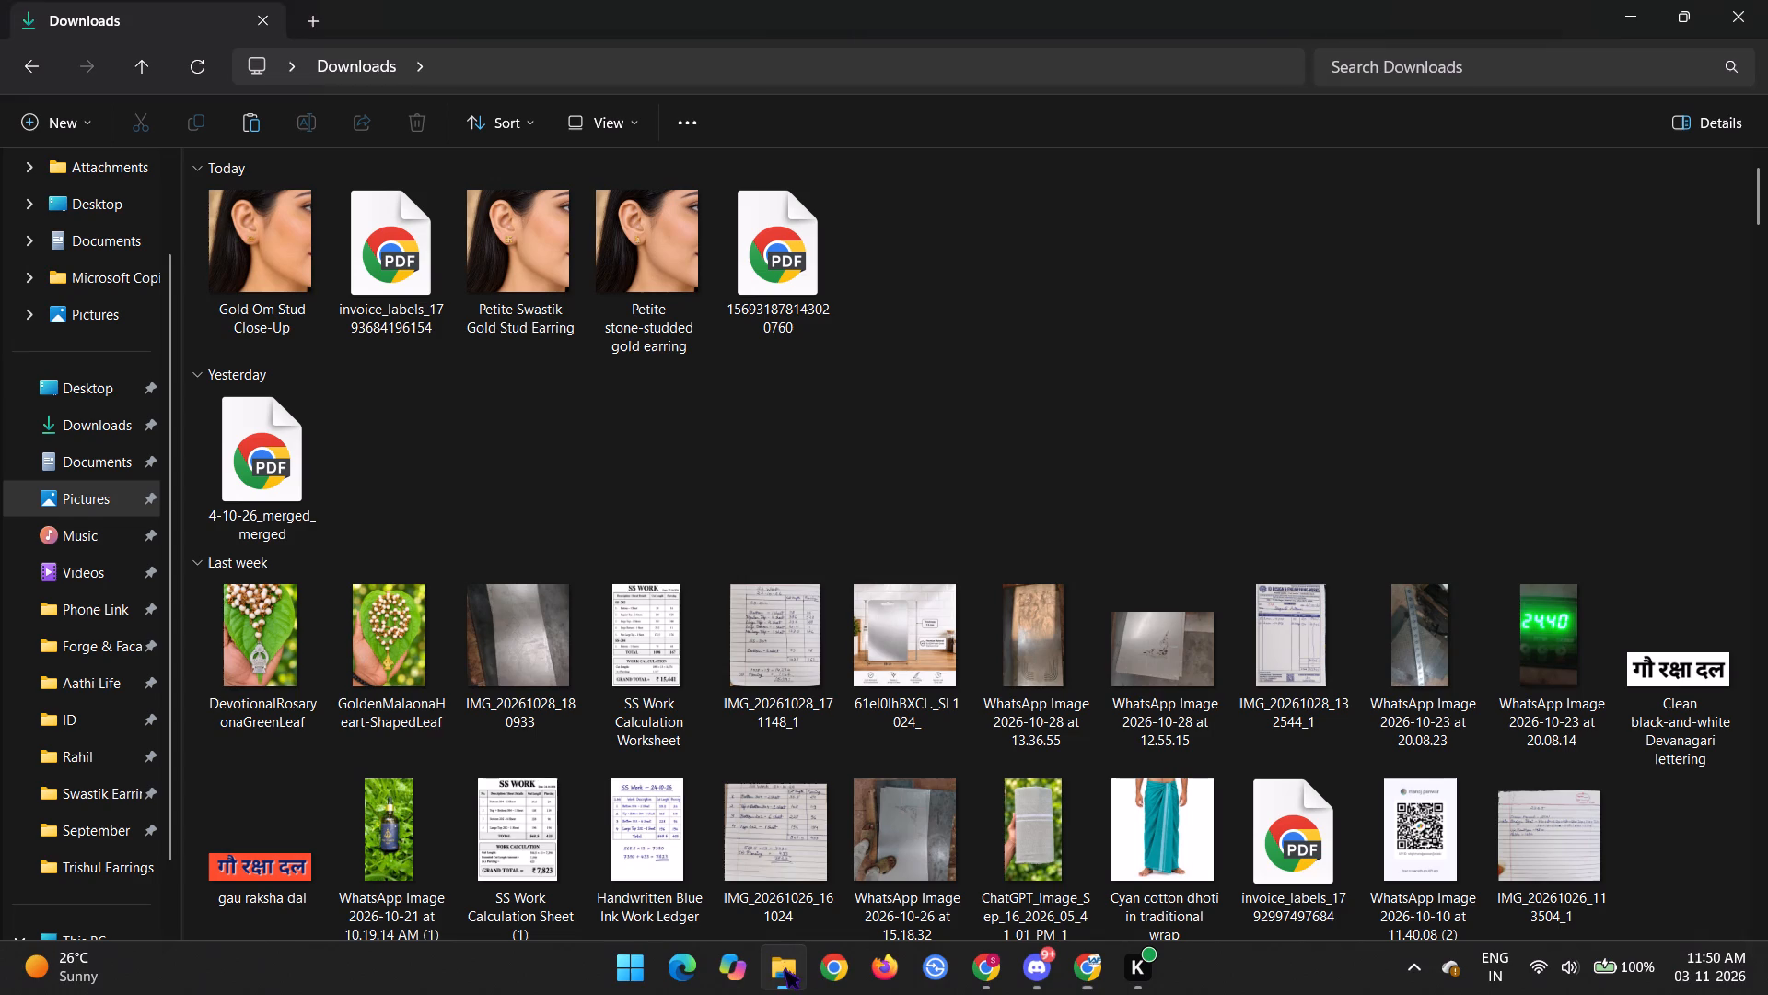
pyautogui.press('F5')
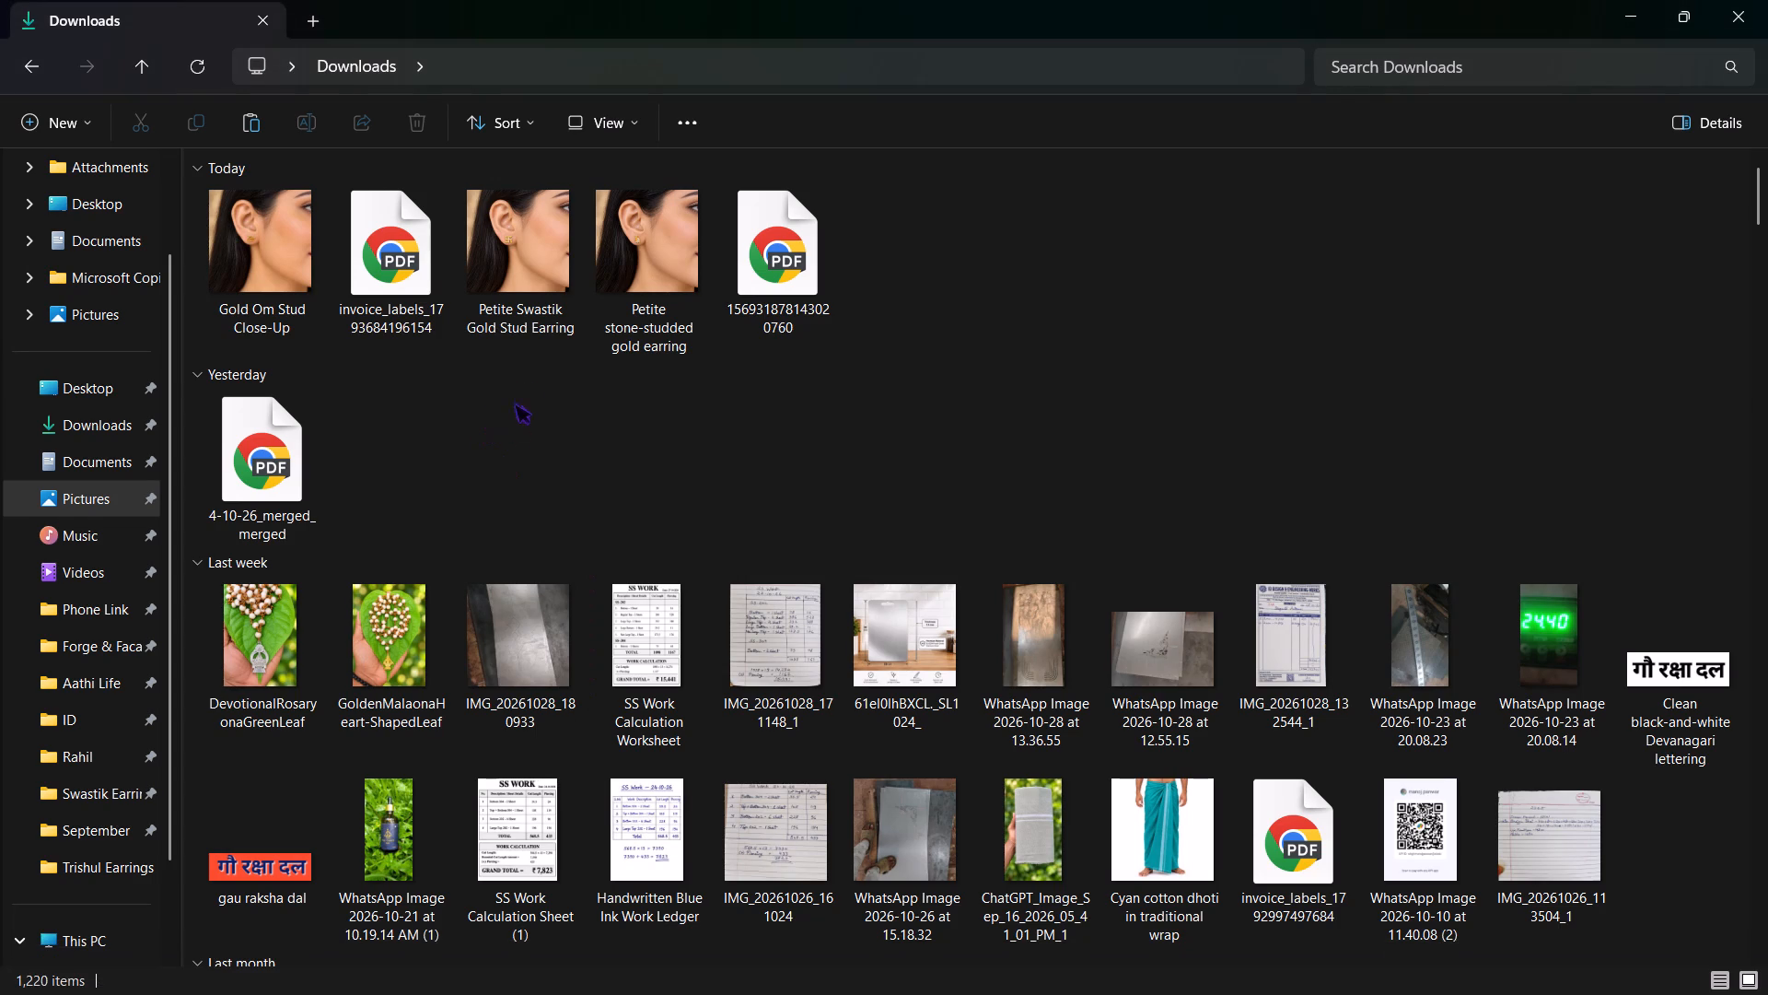
pyautogui.doubleClick(244, 259)
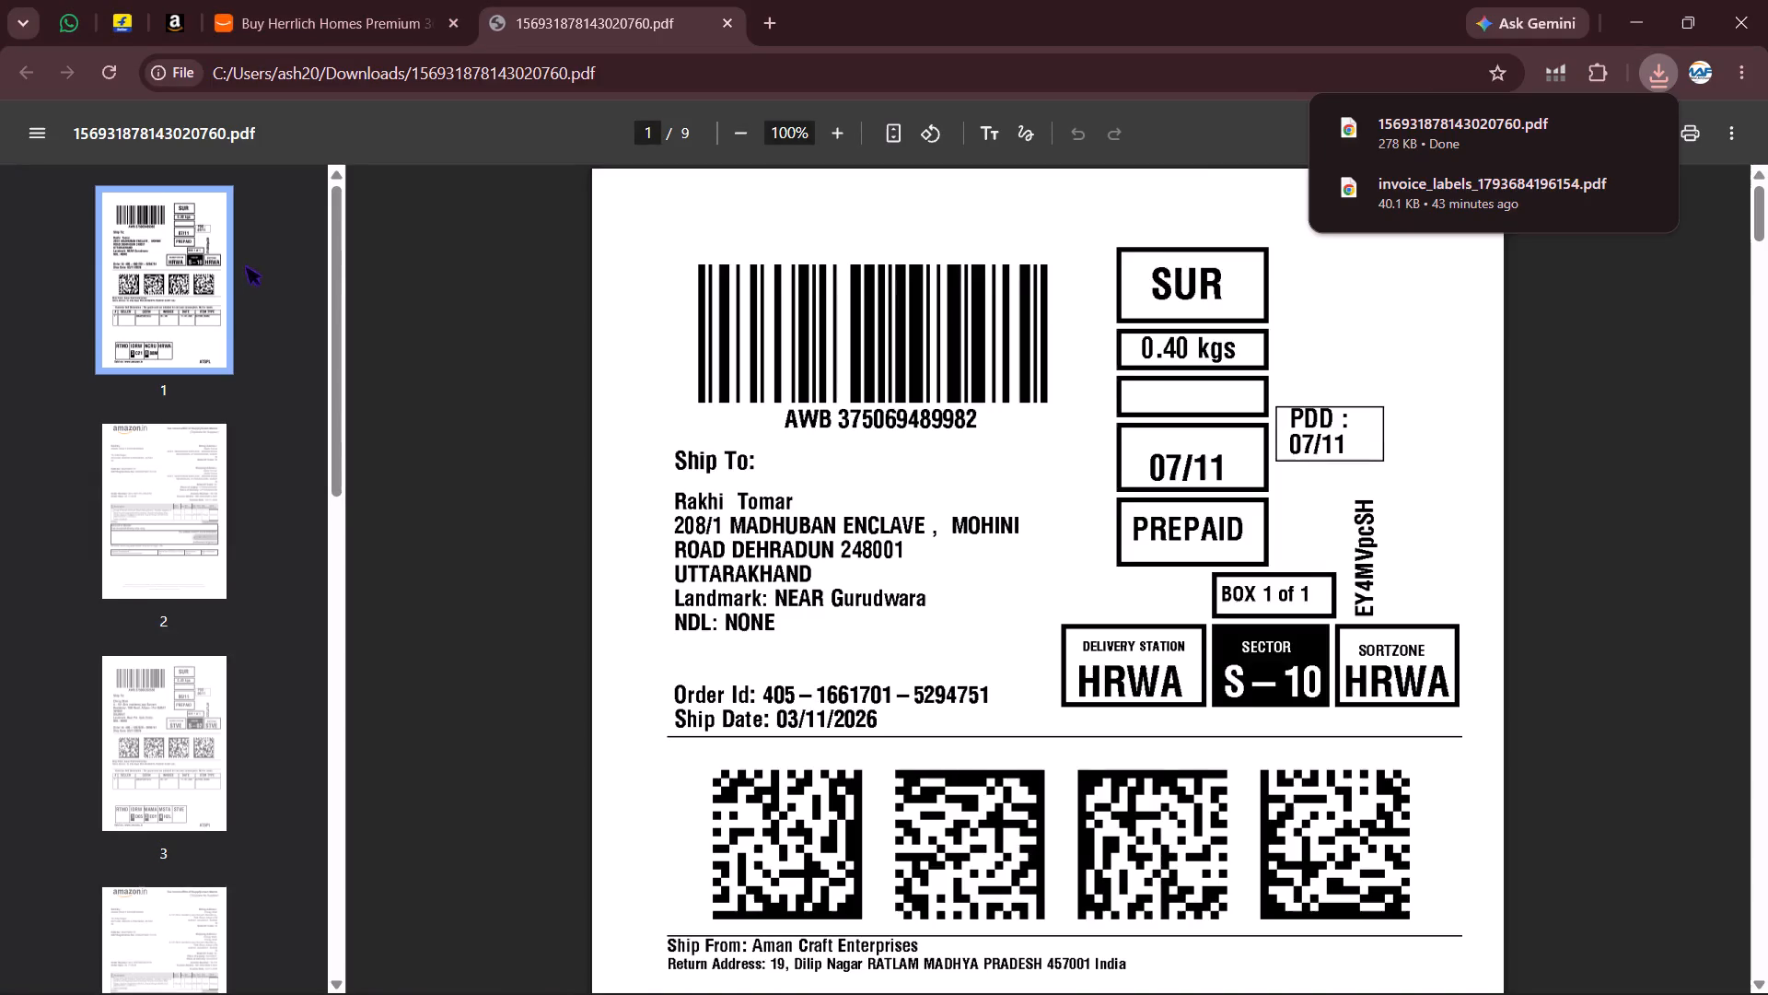
pyautogui.scroll(-1, 569, 355)
pyautogui.scroll(-1, 861, 519)
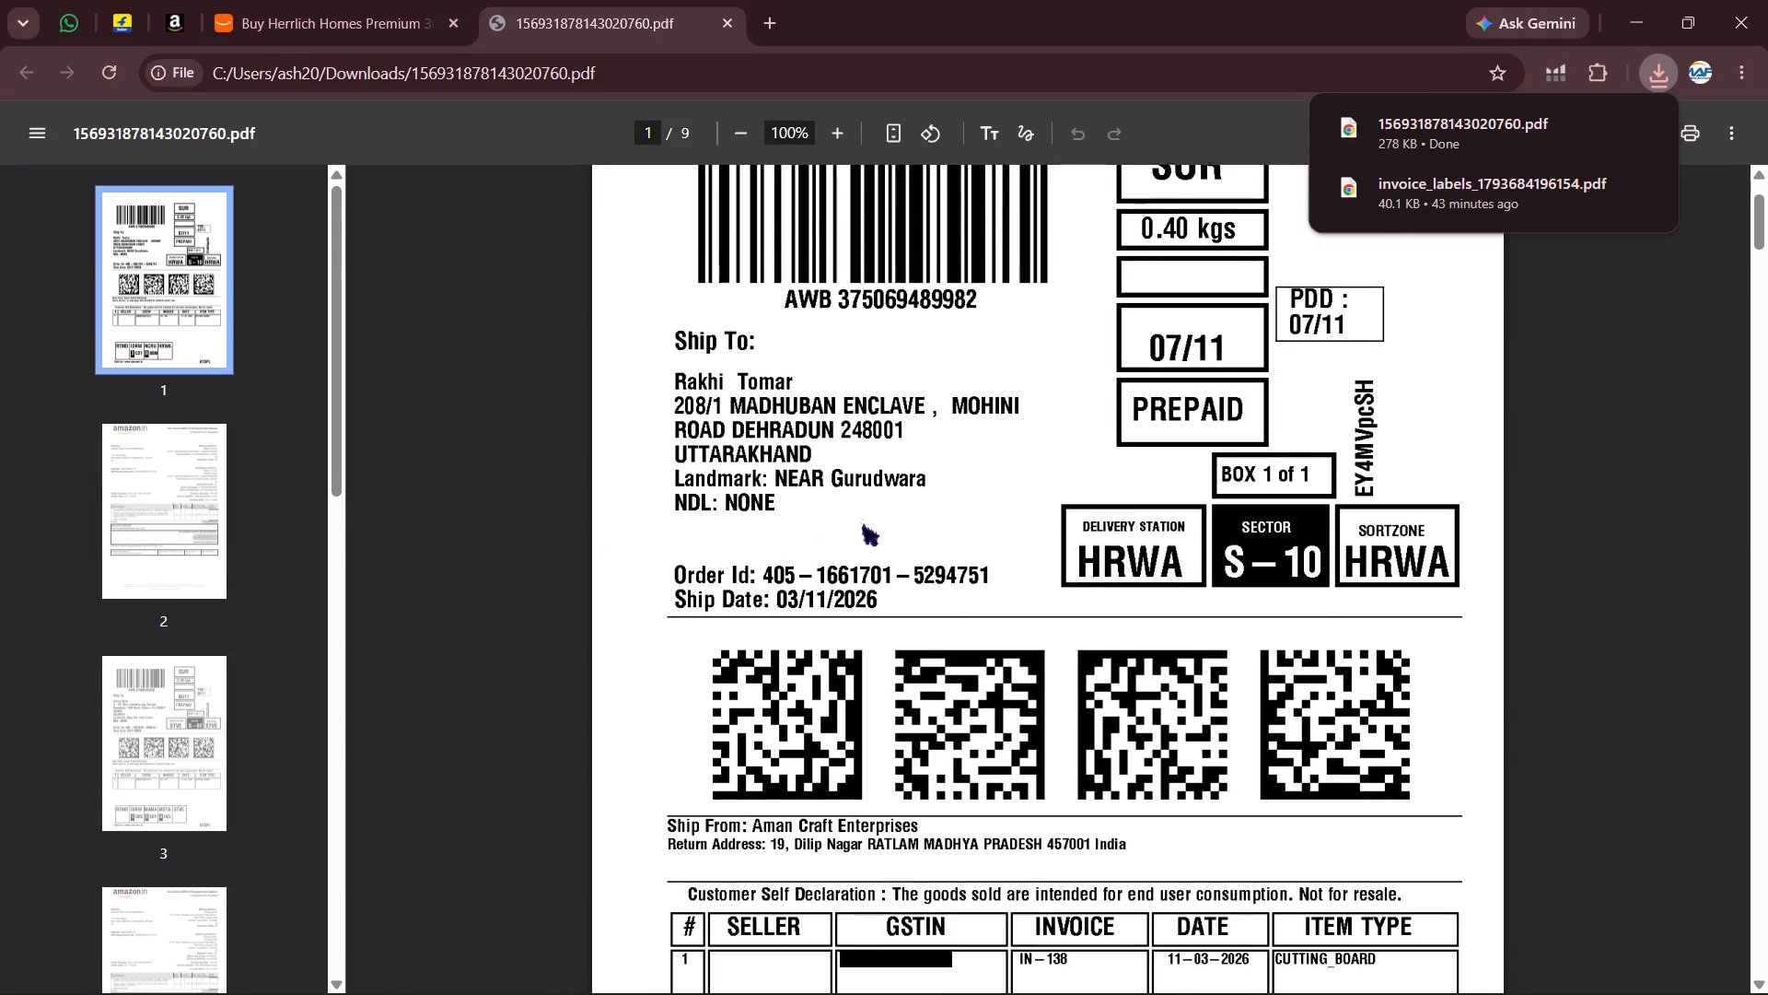
pyautogui.scroll(-20, 861, 519)
pyautogui.scroll(-6, 861, 519)
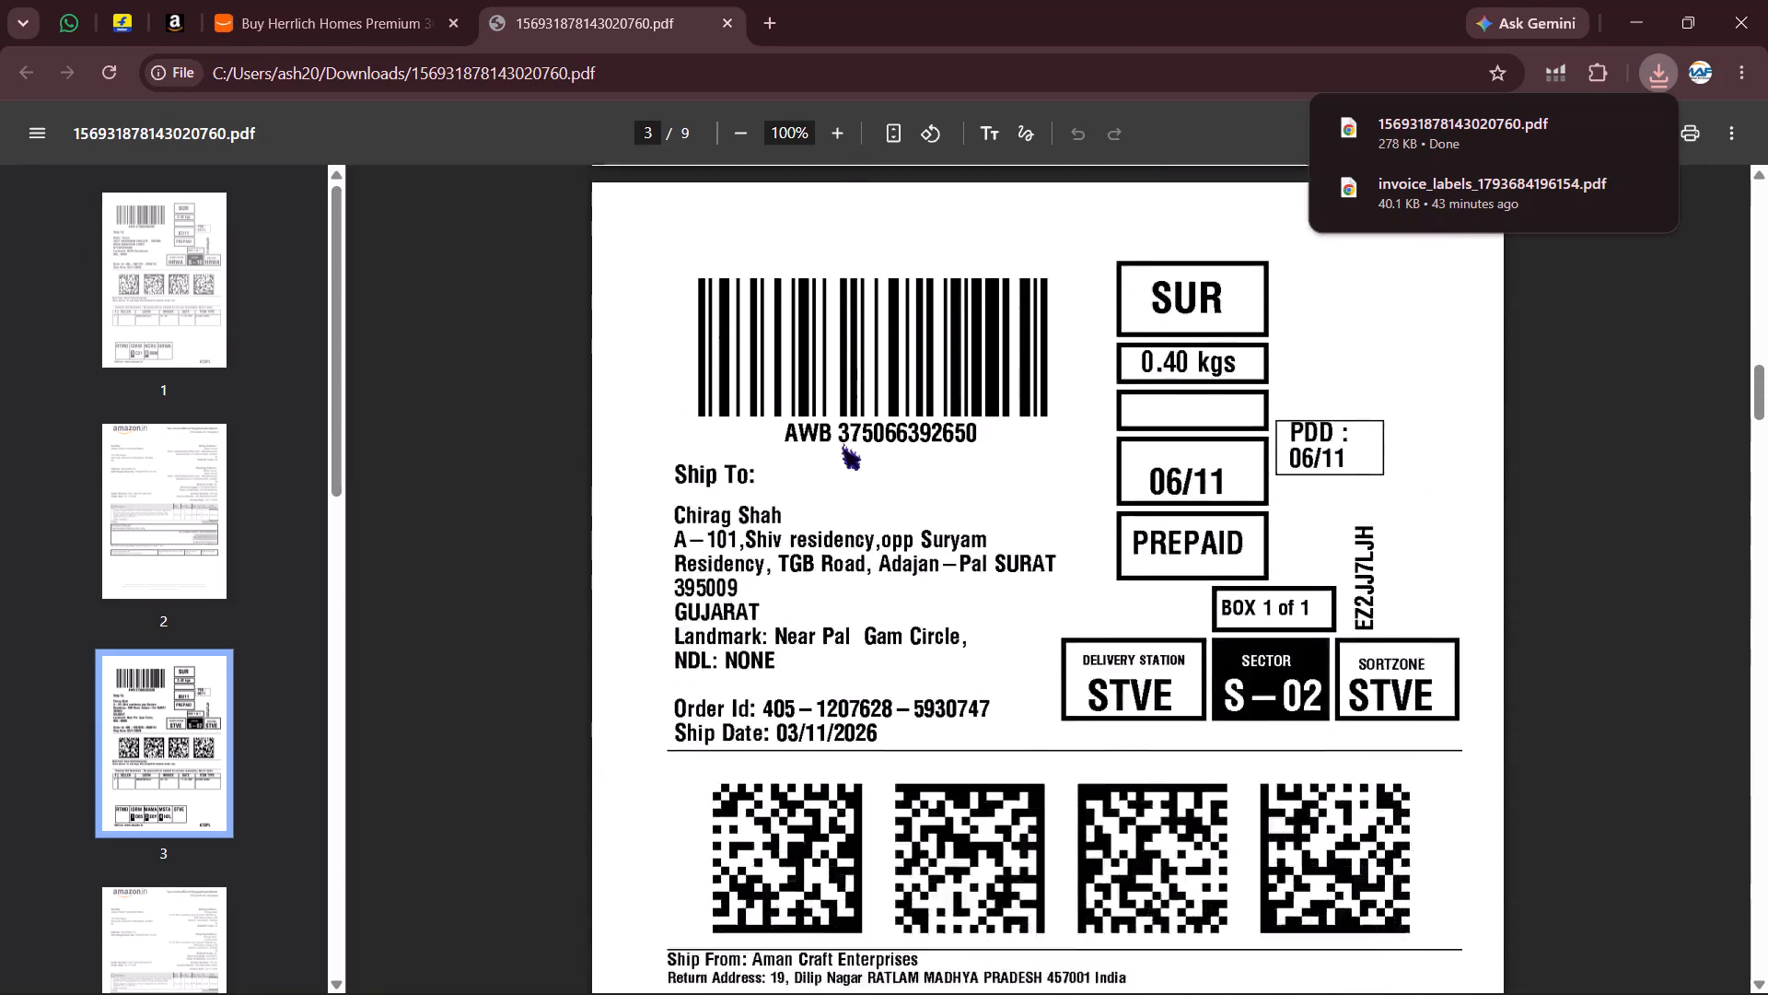
pyautogui.scroll(-20, 843, 442)
pyautogui.scroll(-6, 843, 442)
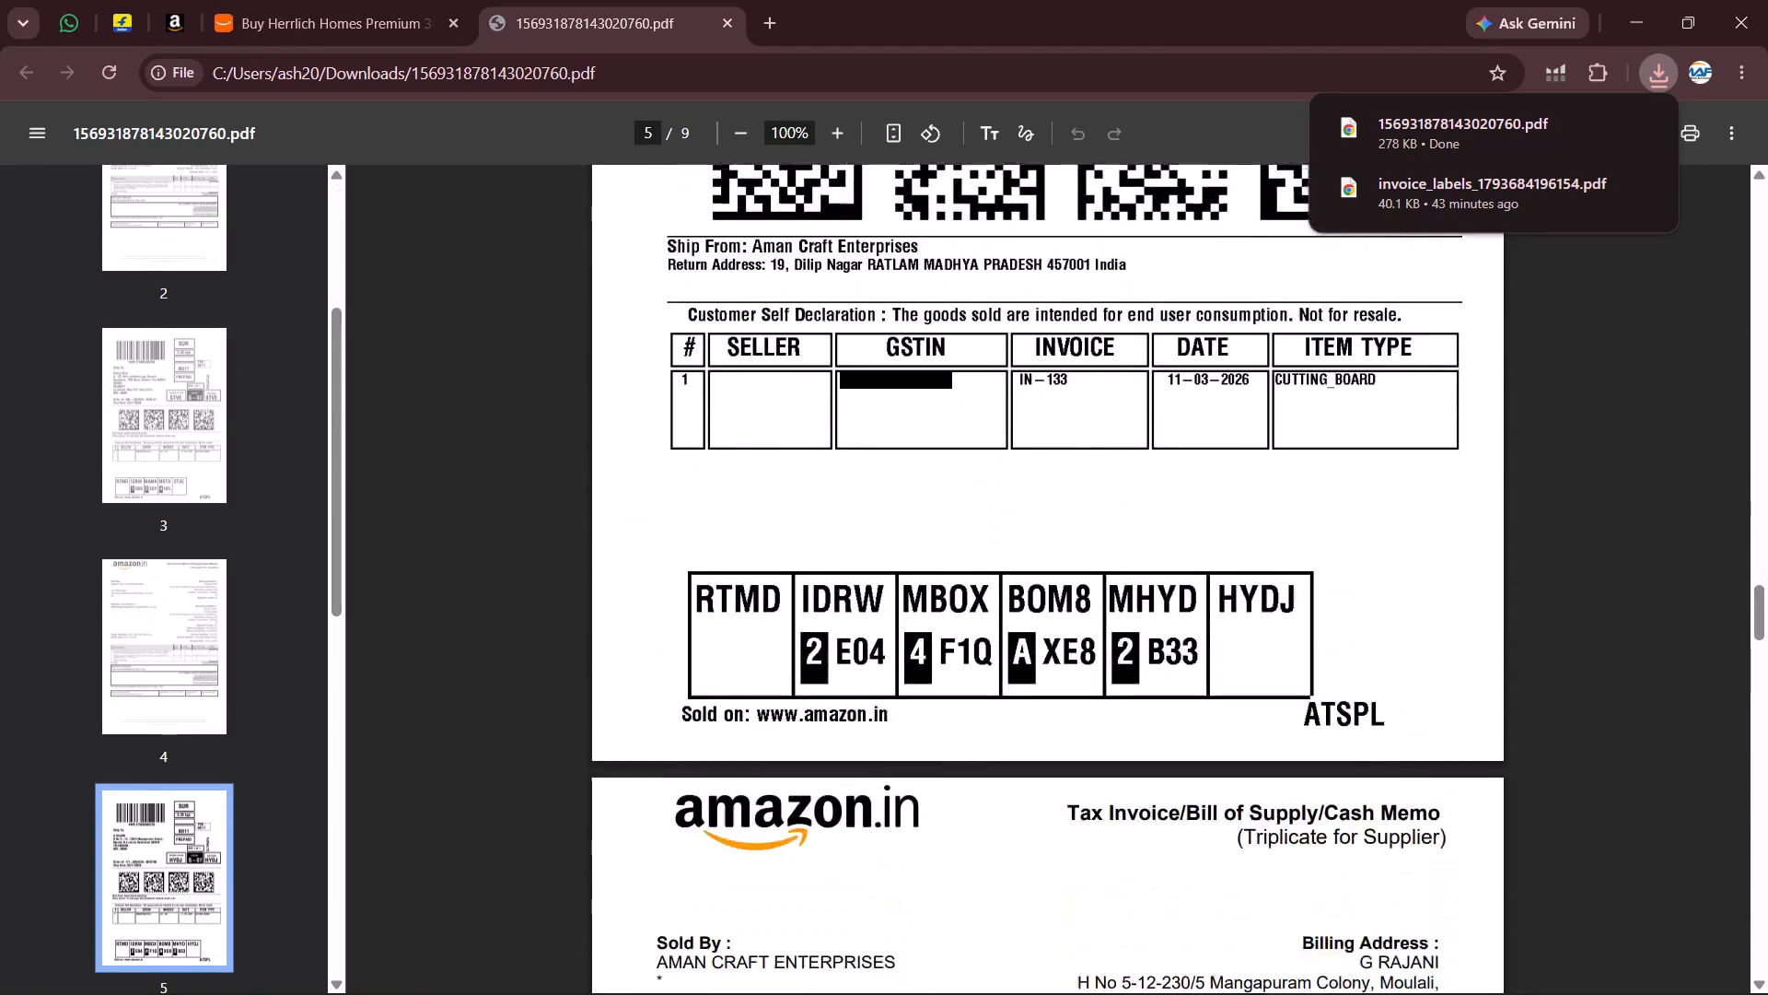
pyautogui.scroll(-20, 829, 442)
pyautogui.scroll(-2, 829, 442)
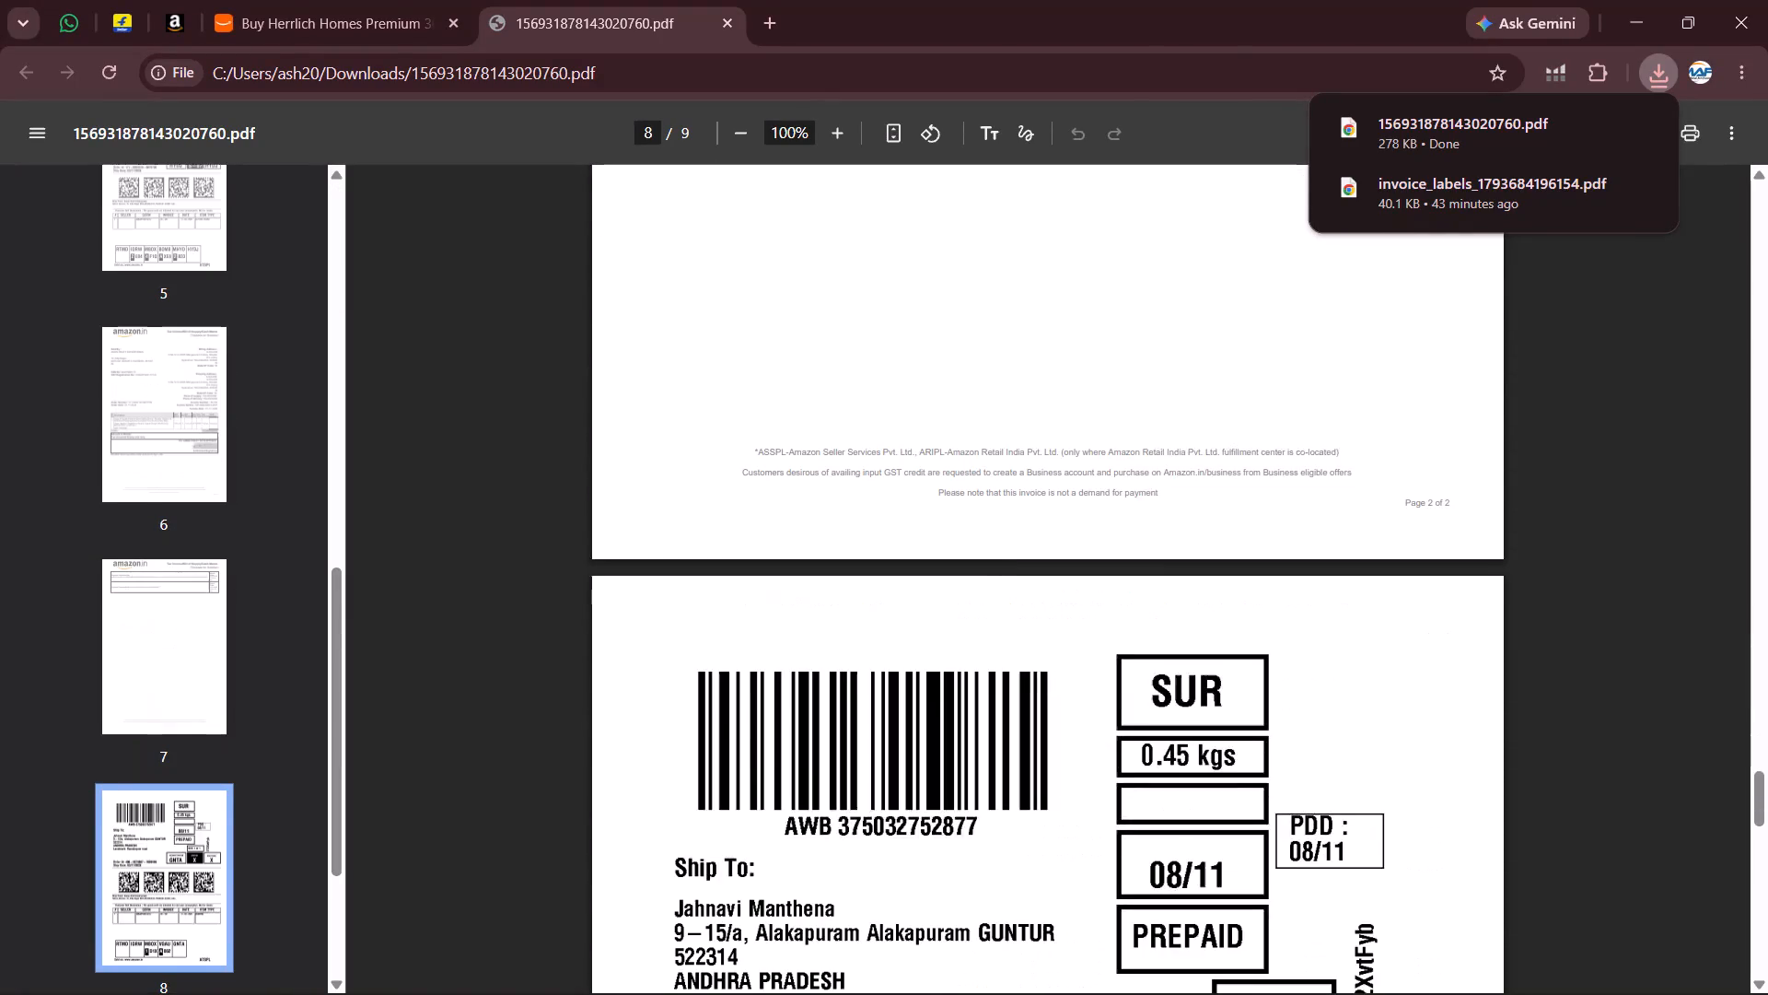
pyautogui.scroll(10, 829, 442)
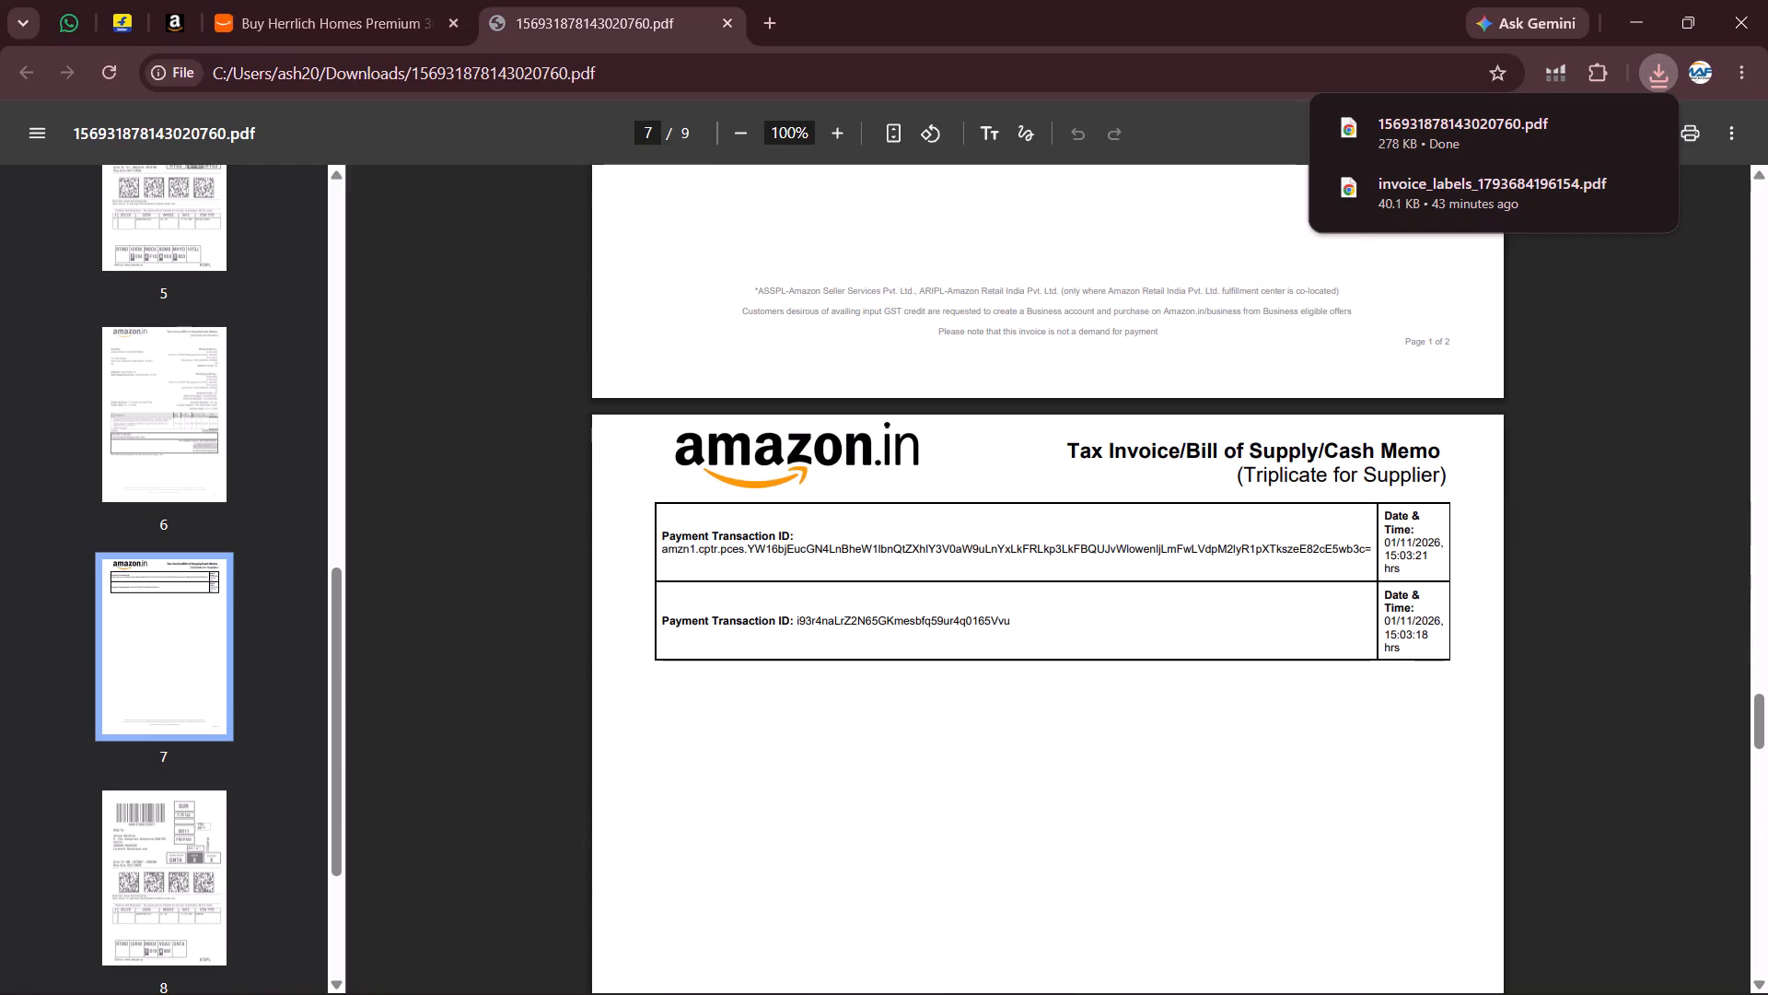
pyautogui.scroll(-14, 824, 443)
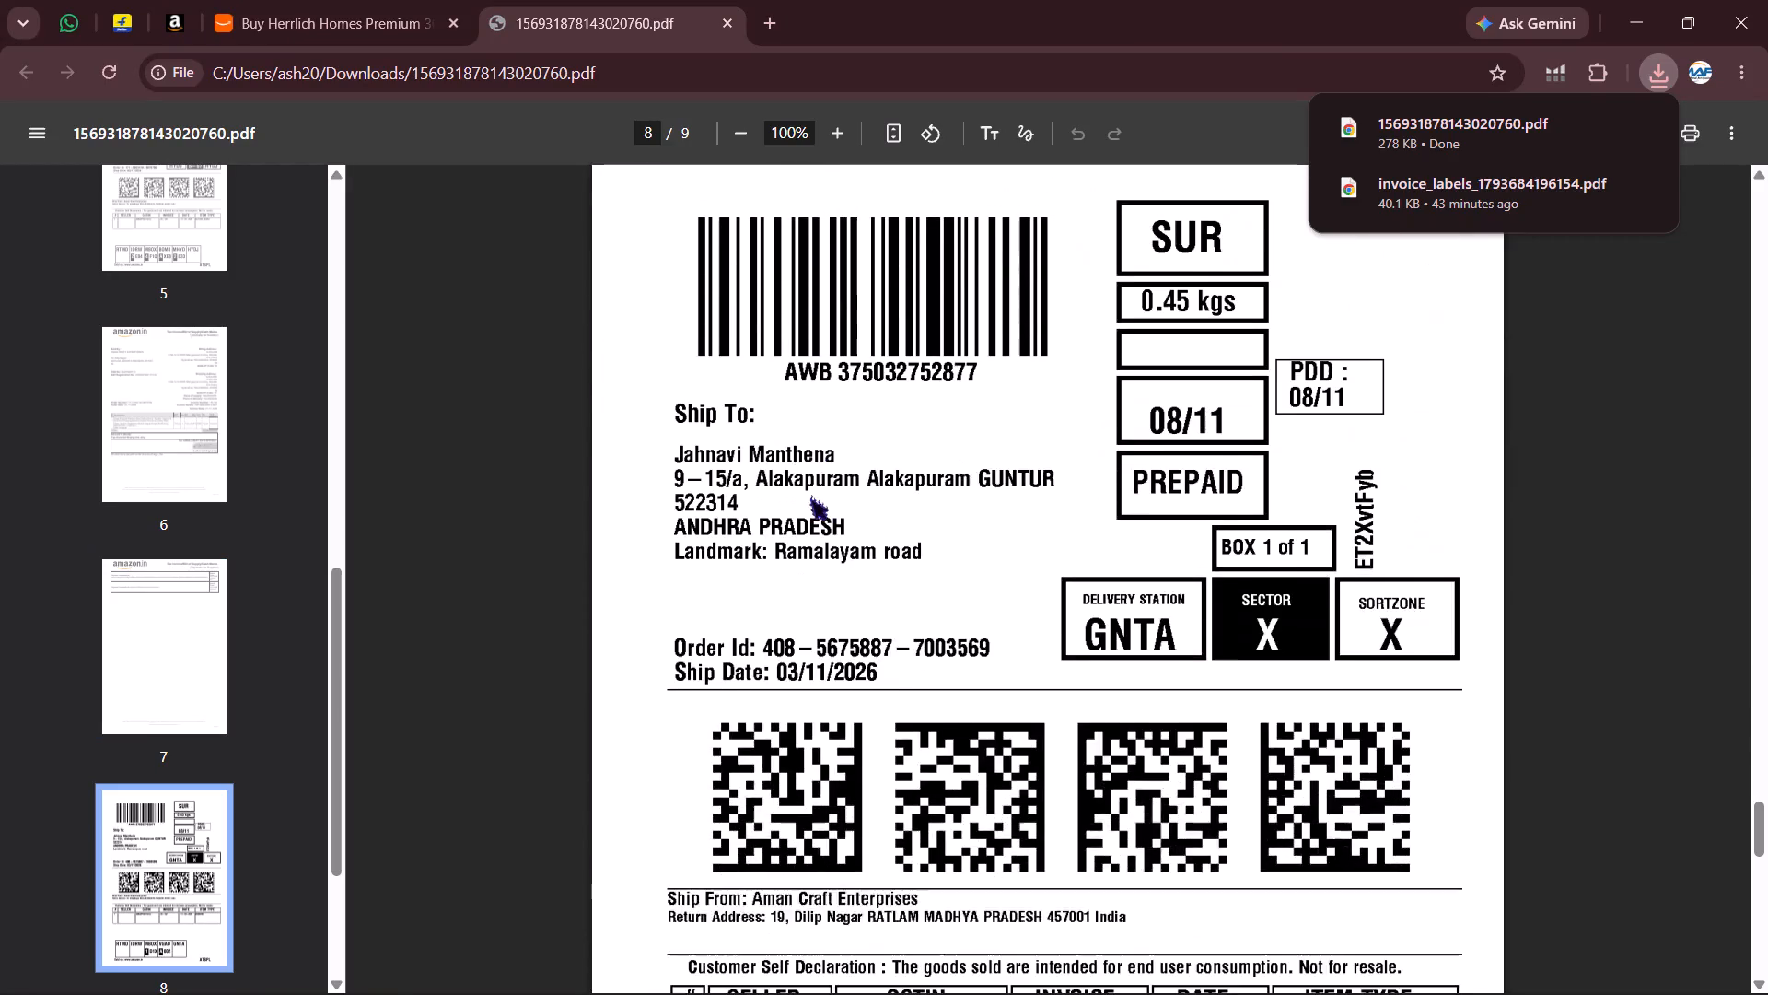
pyautogui.scroll(-14, 810, 493)
pyautogui.scroll(-7, 810, 493)
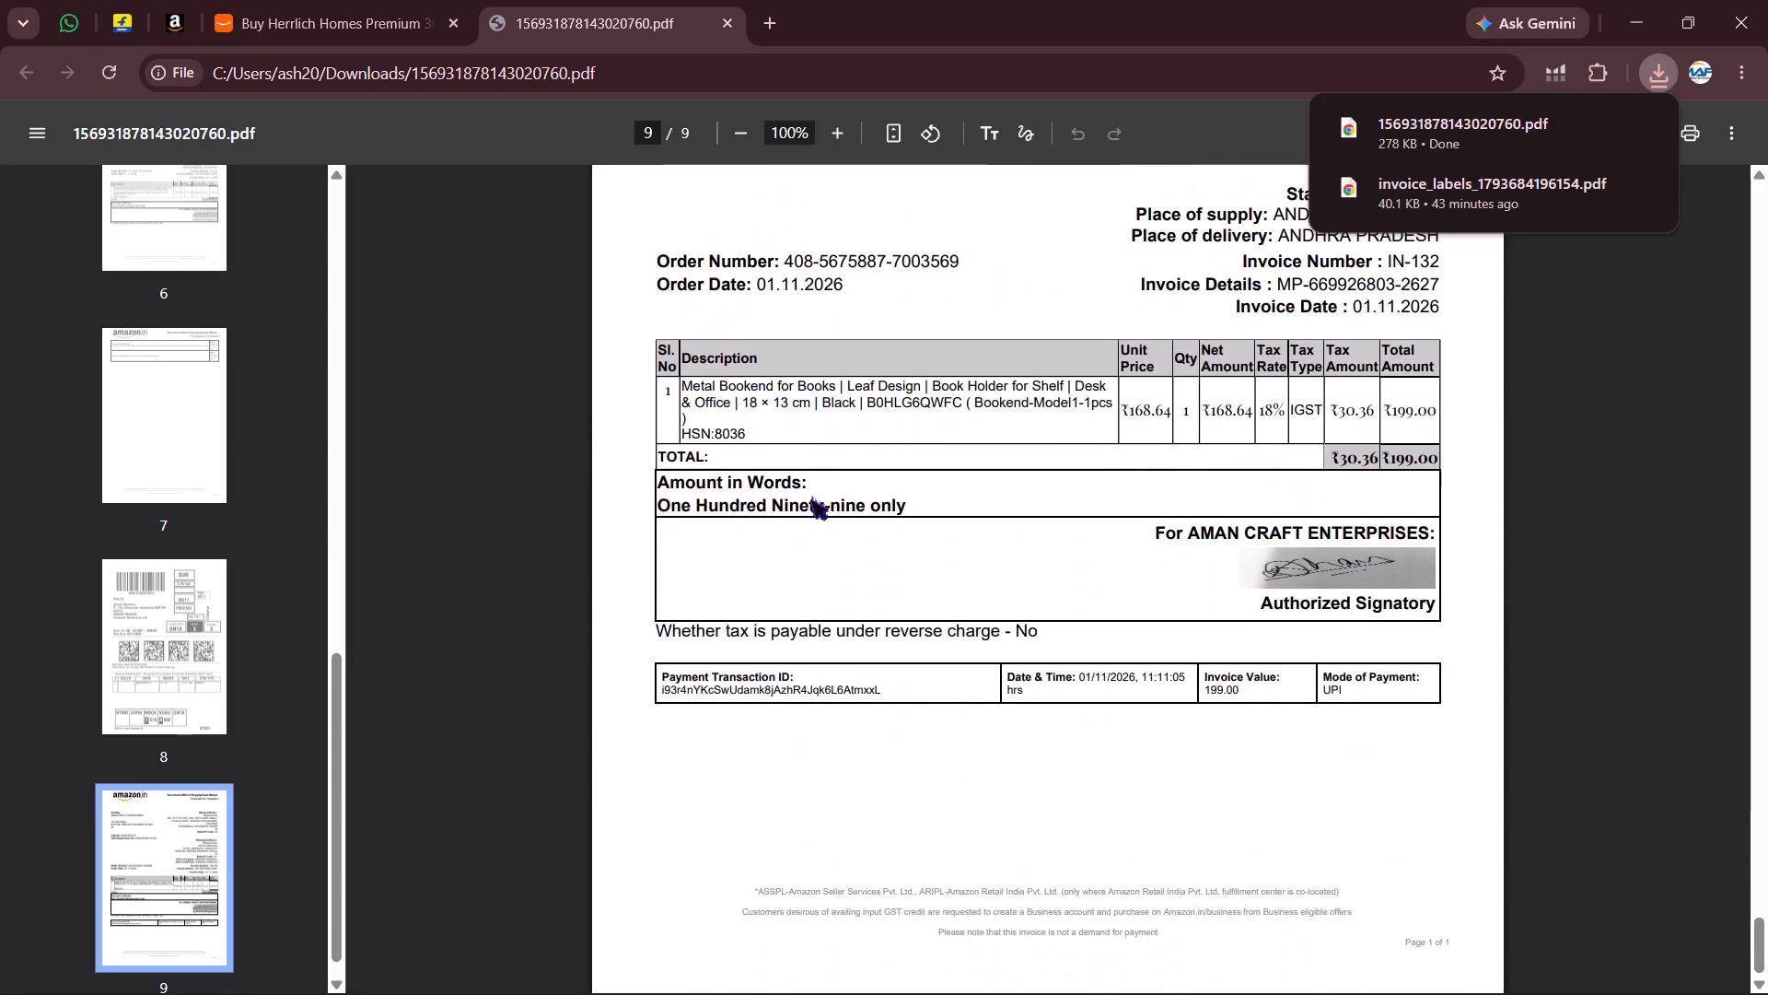
pyautogui.scroll(-6, 810, 493)
pyautogui.scroll(17, 810, 478)
pyautogui.scroll(7, 810, 478)
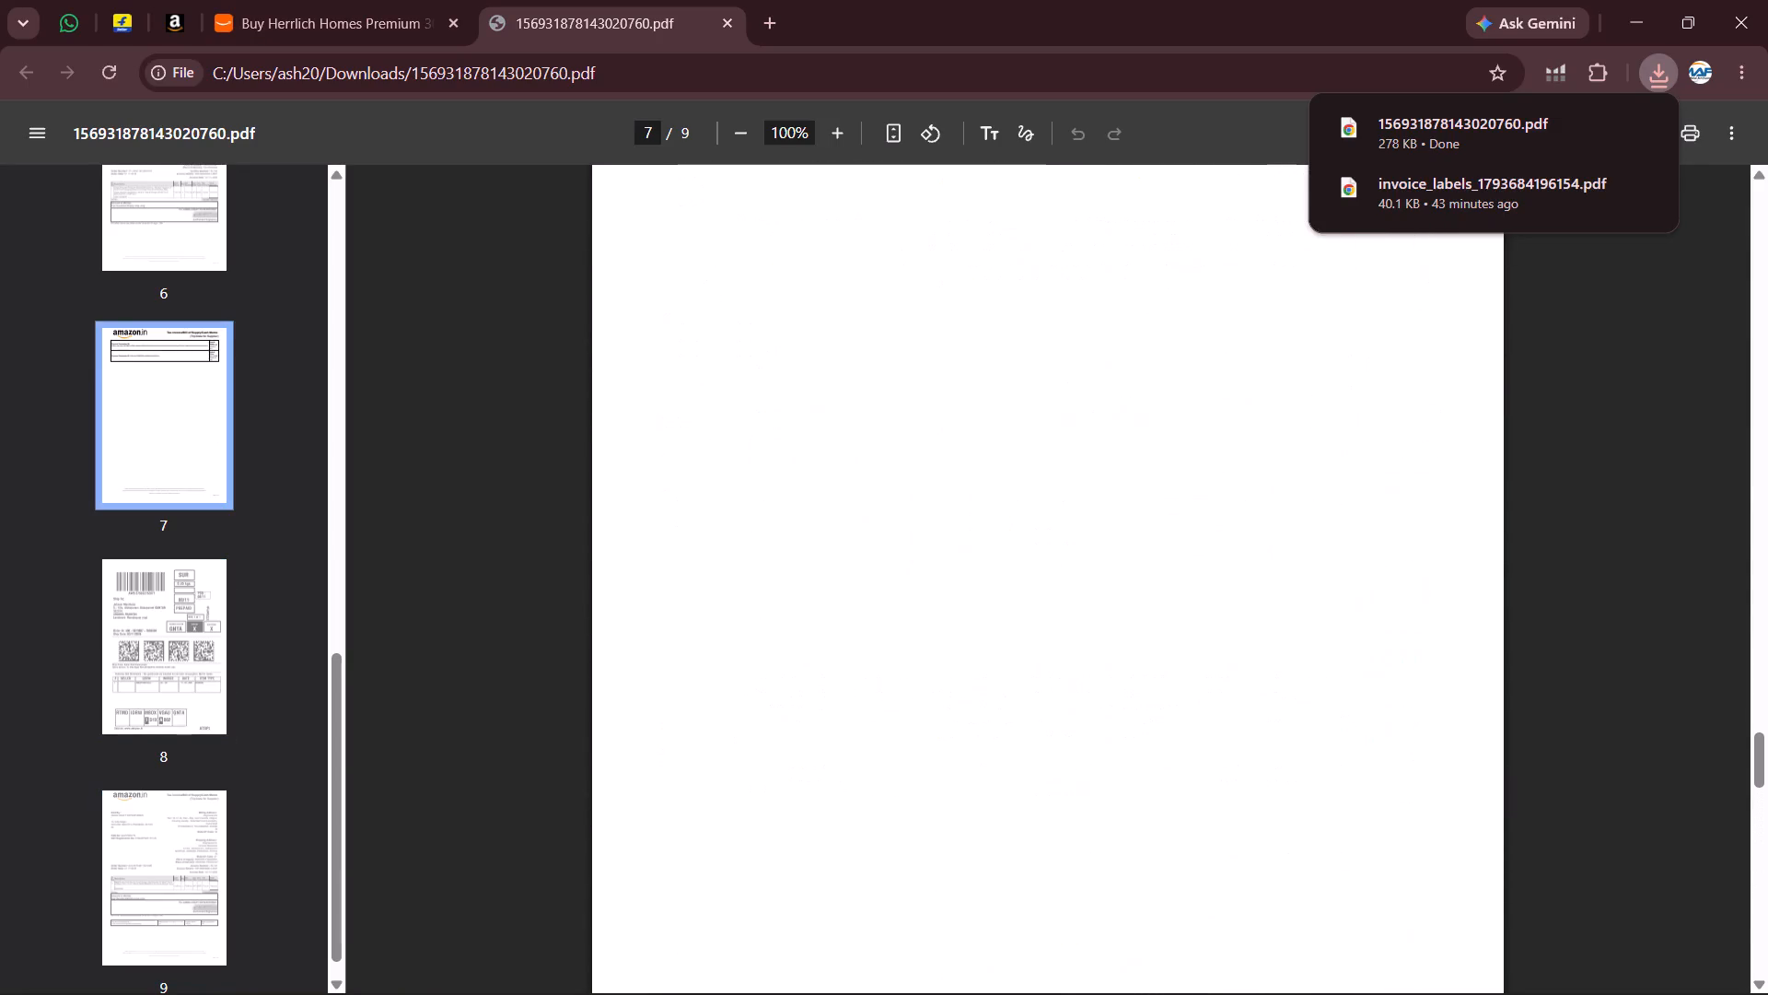
pyautogui.scroll(13, 810, 478)
pyautogui.scroll(-8, 810, 478)
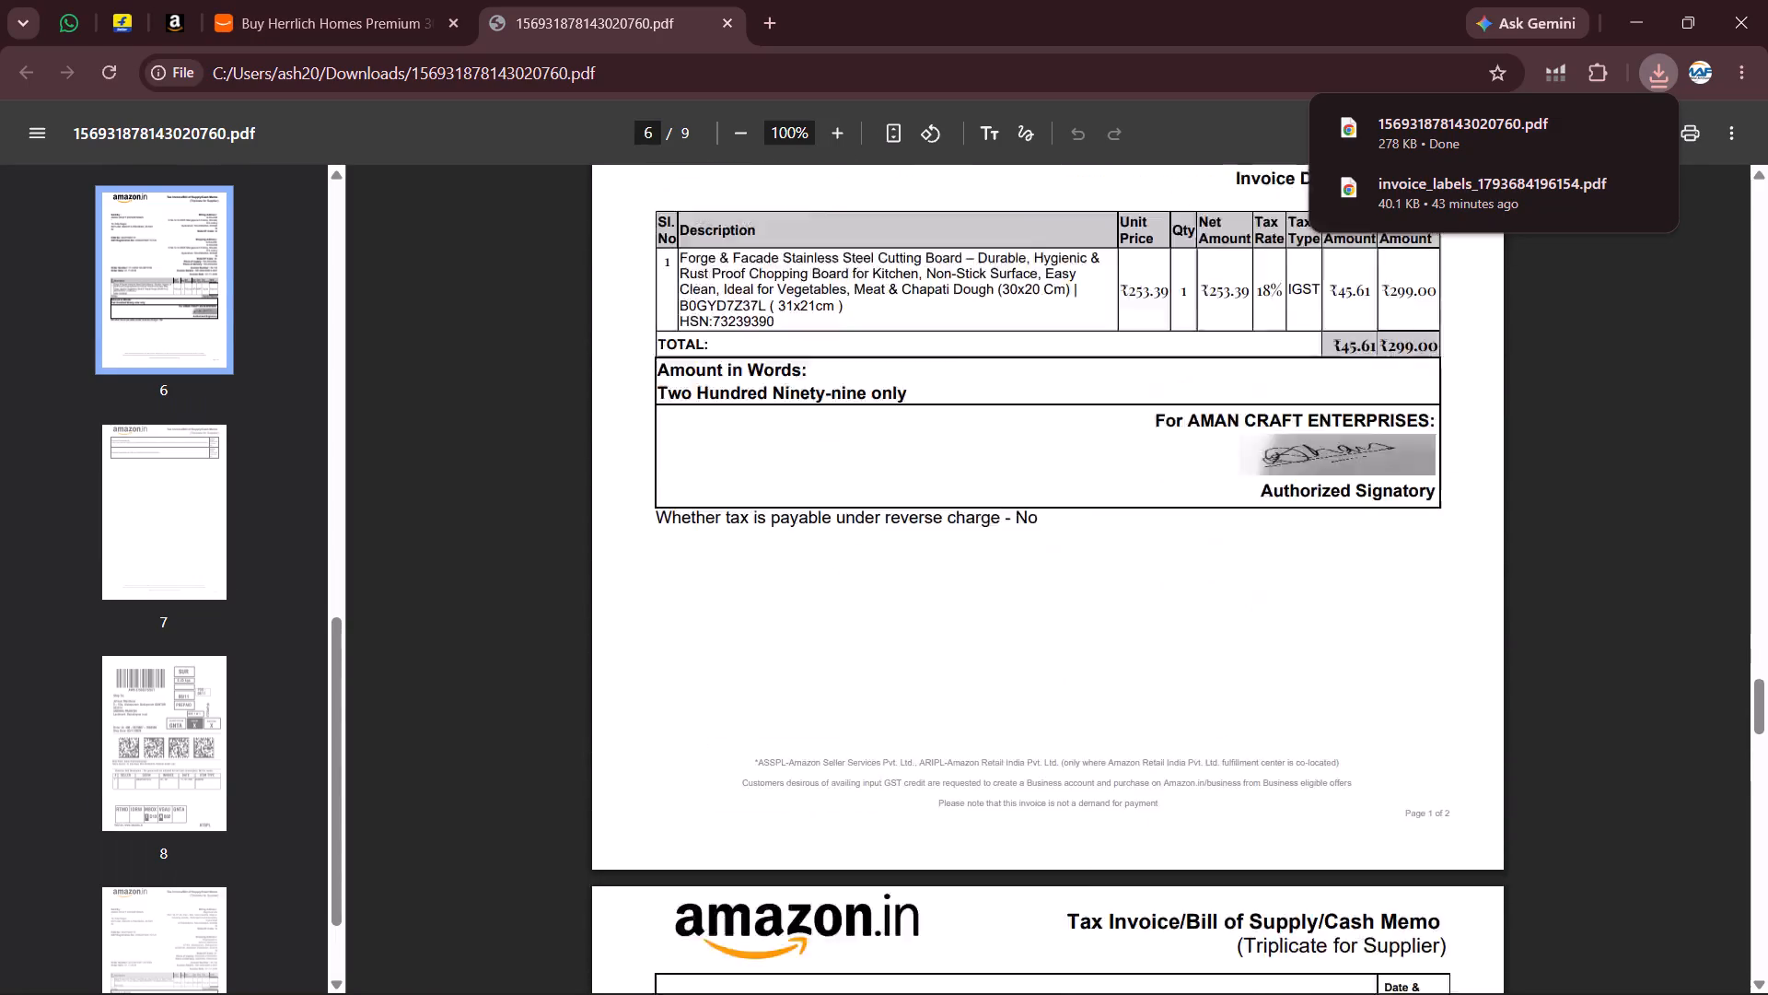
pyautogui.scroll(-1, 810, 478)
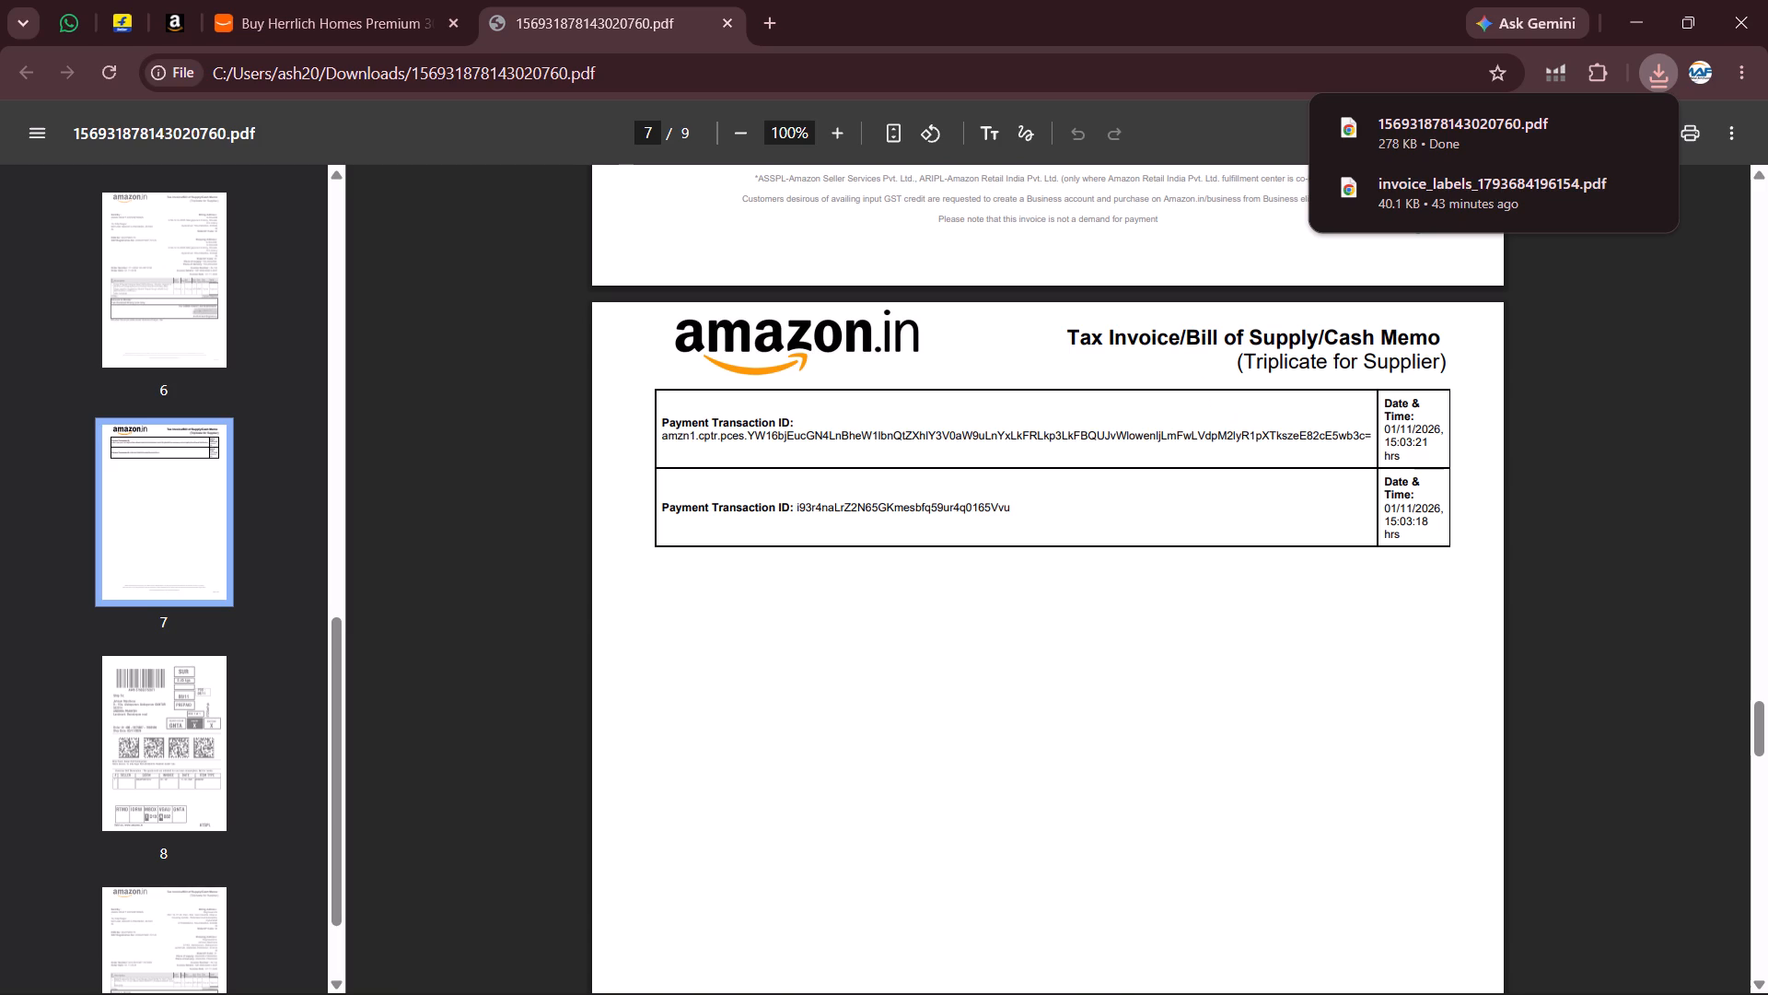
pyautogui.click(728, 26)
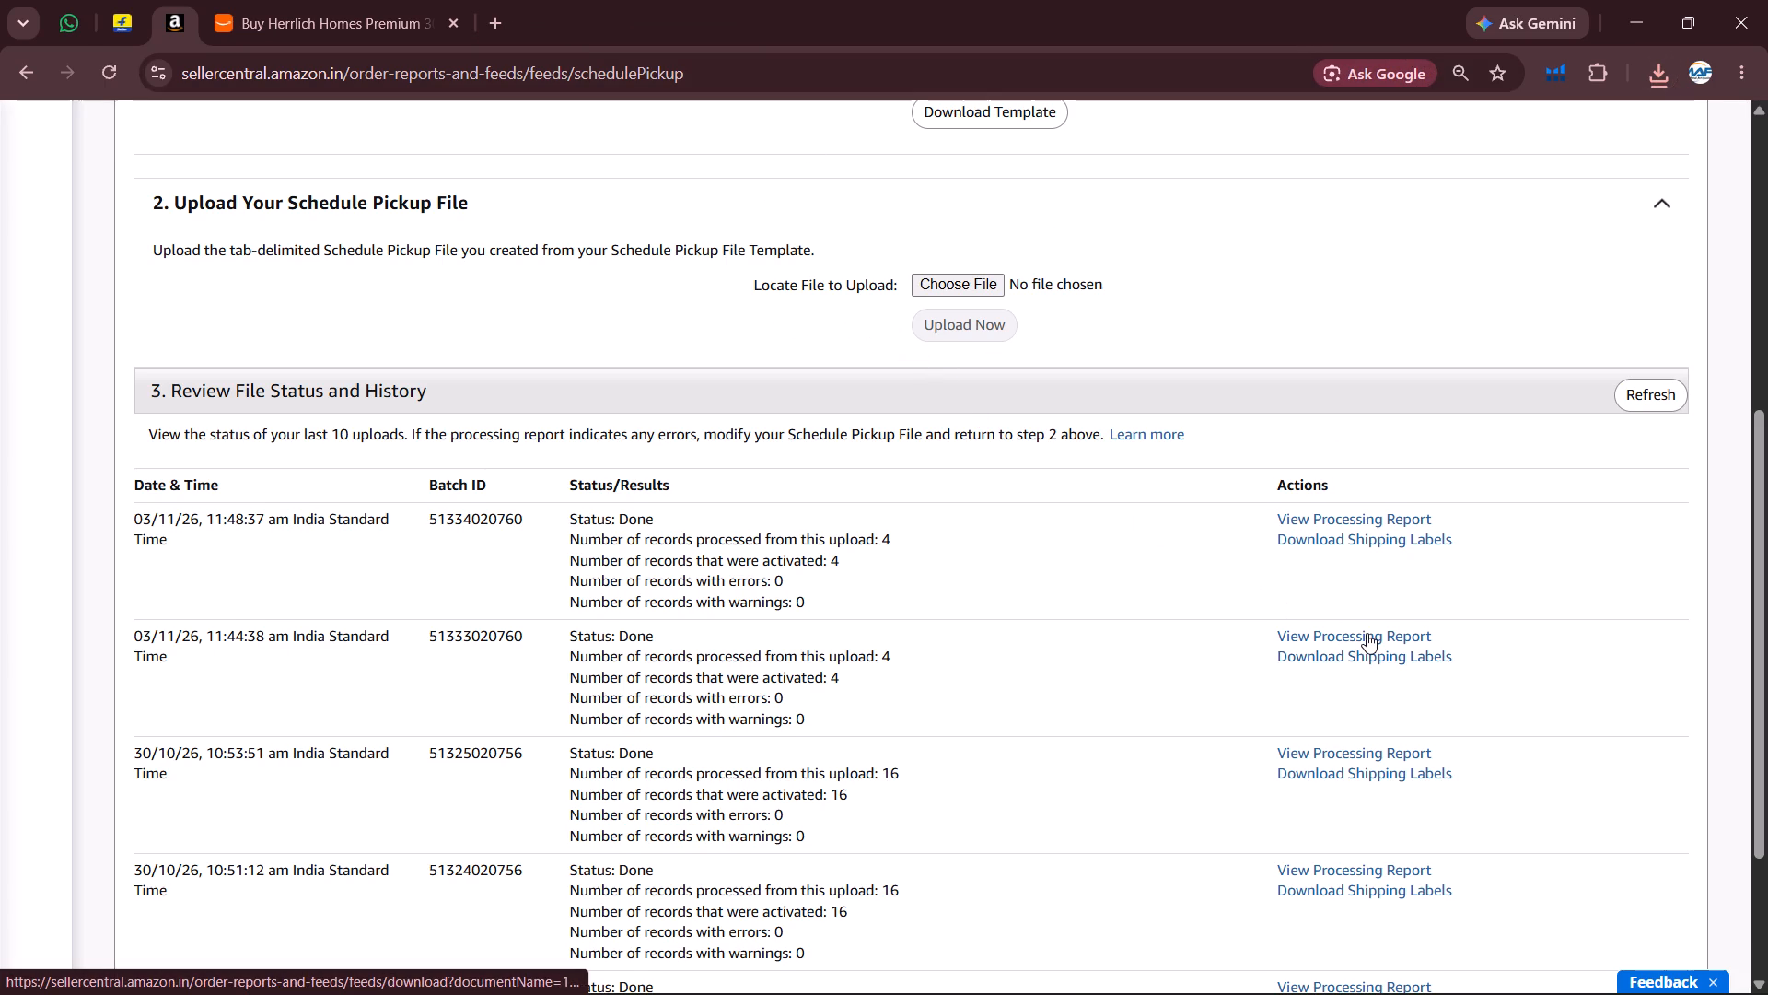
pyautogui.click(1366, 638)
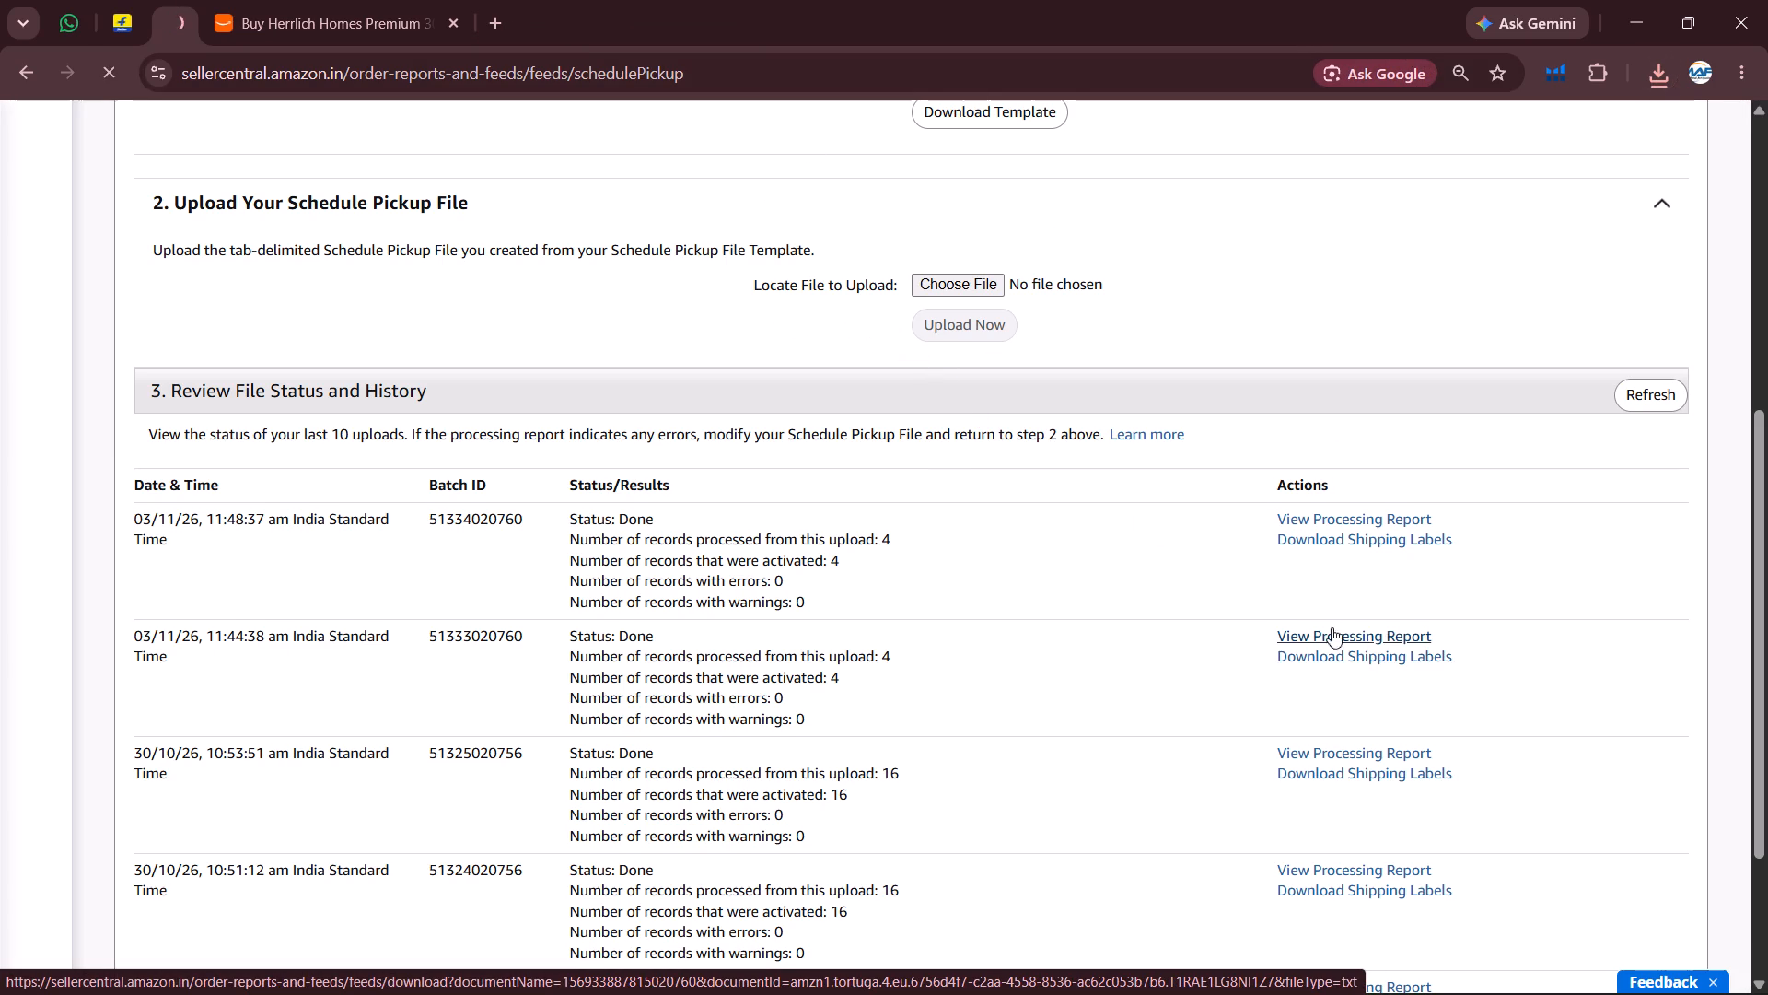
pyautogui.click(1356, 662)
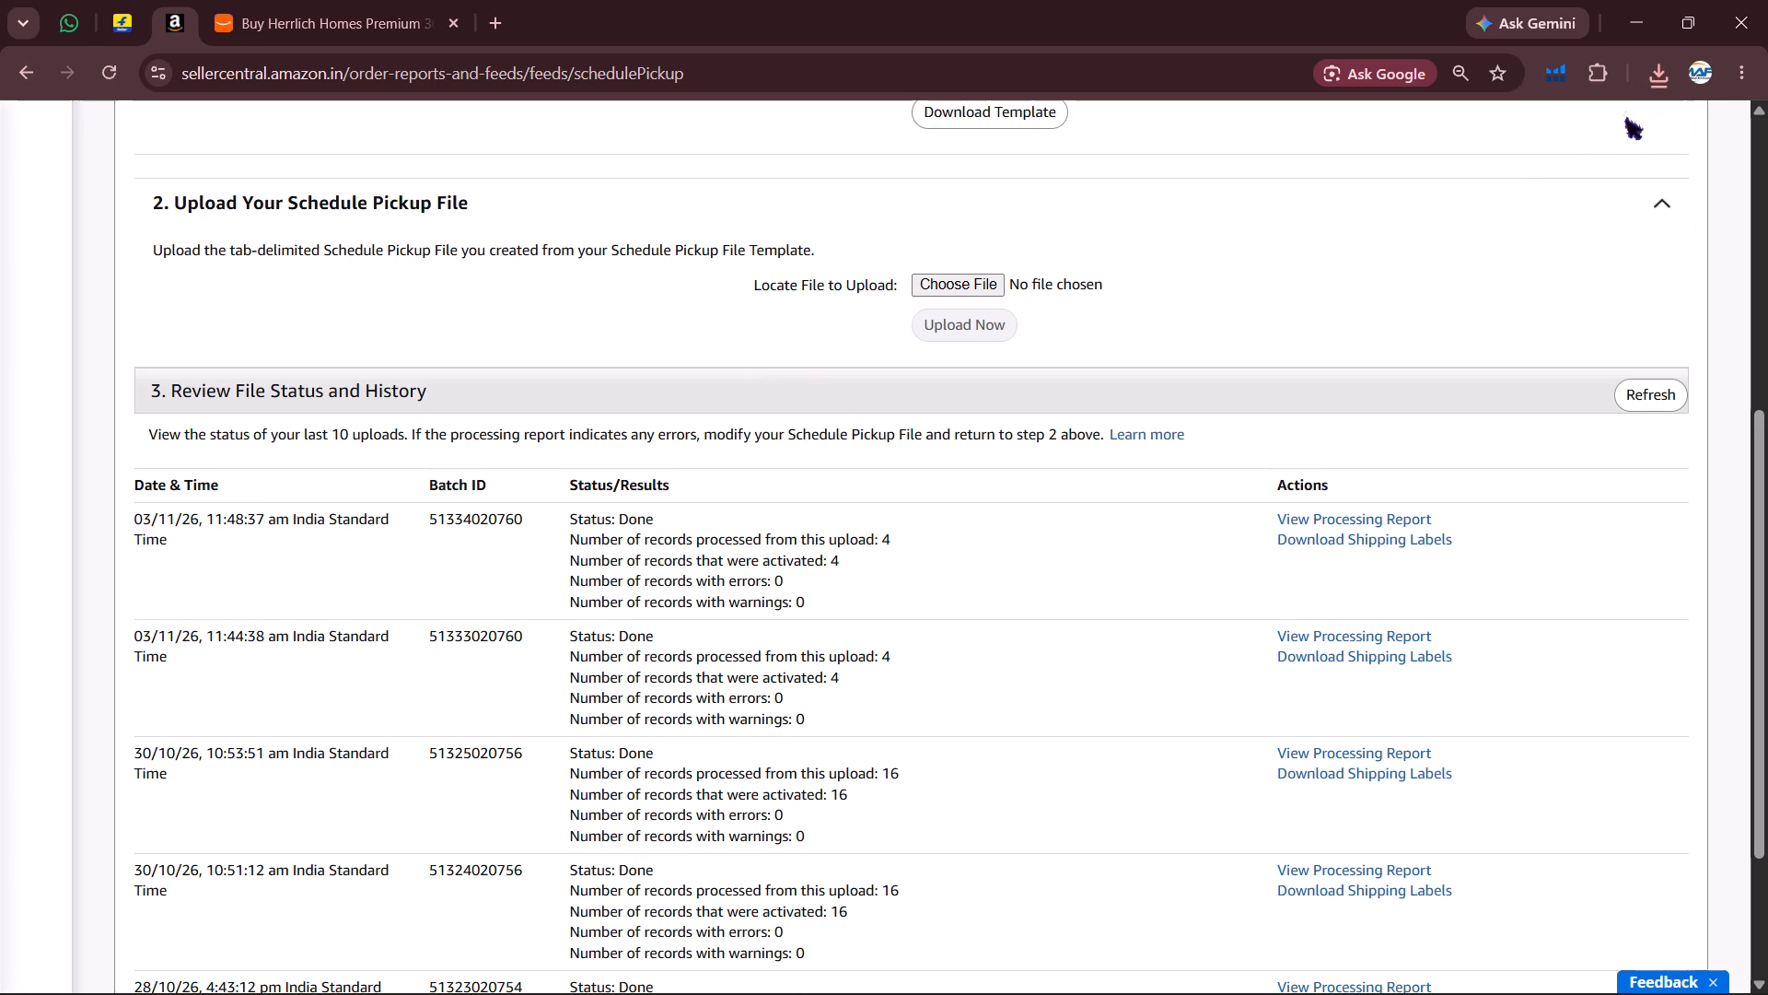
pyautogui.click(763, 950)
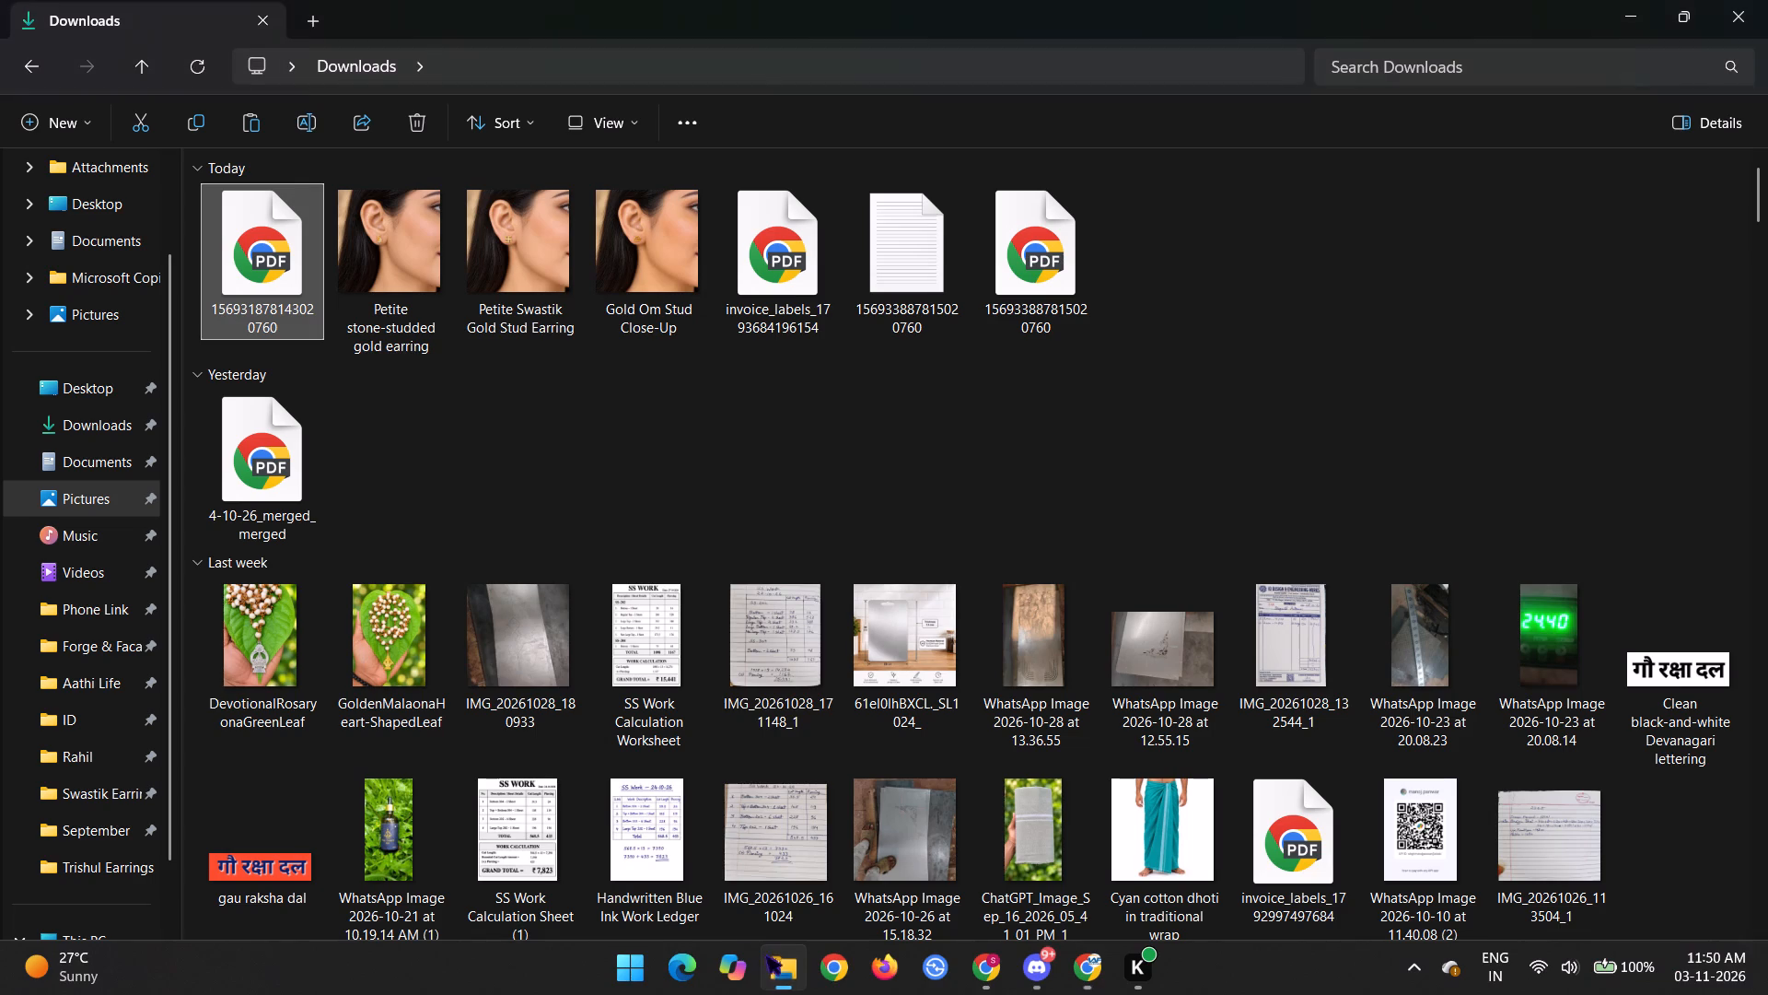
pyautogui.click(875, 387)
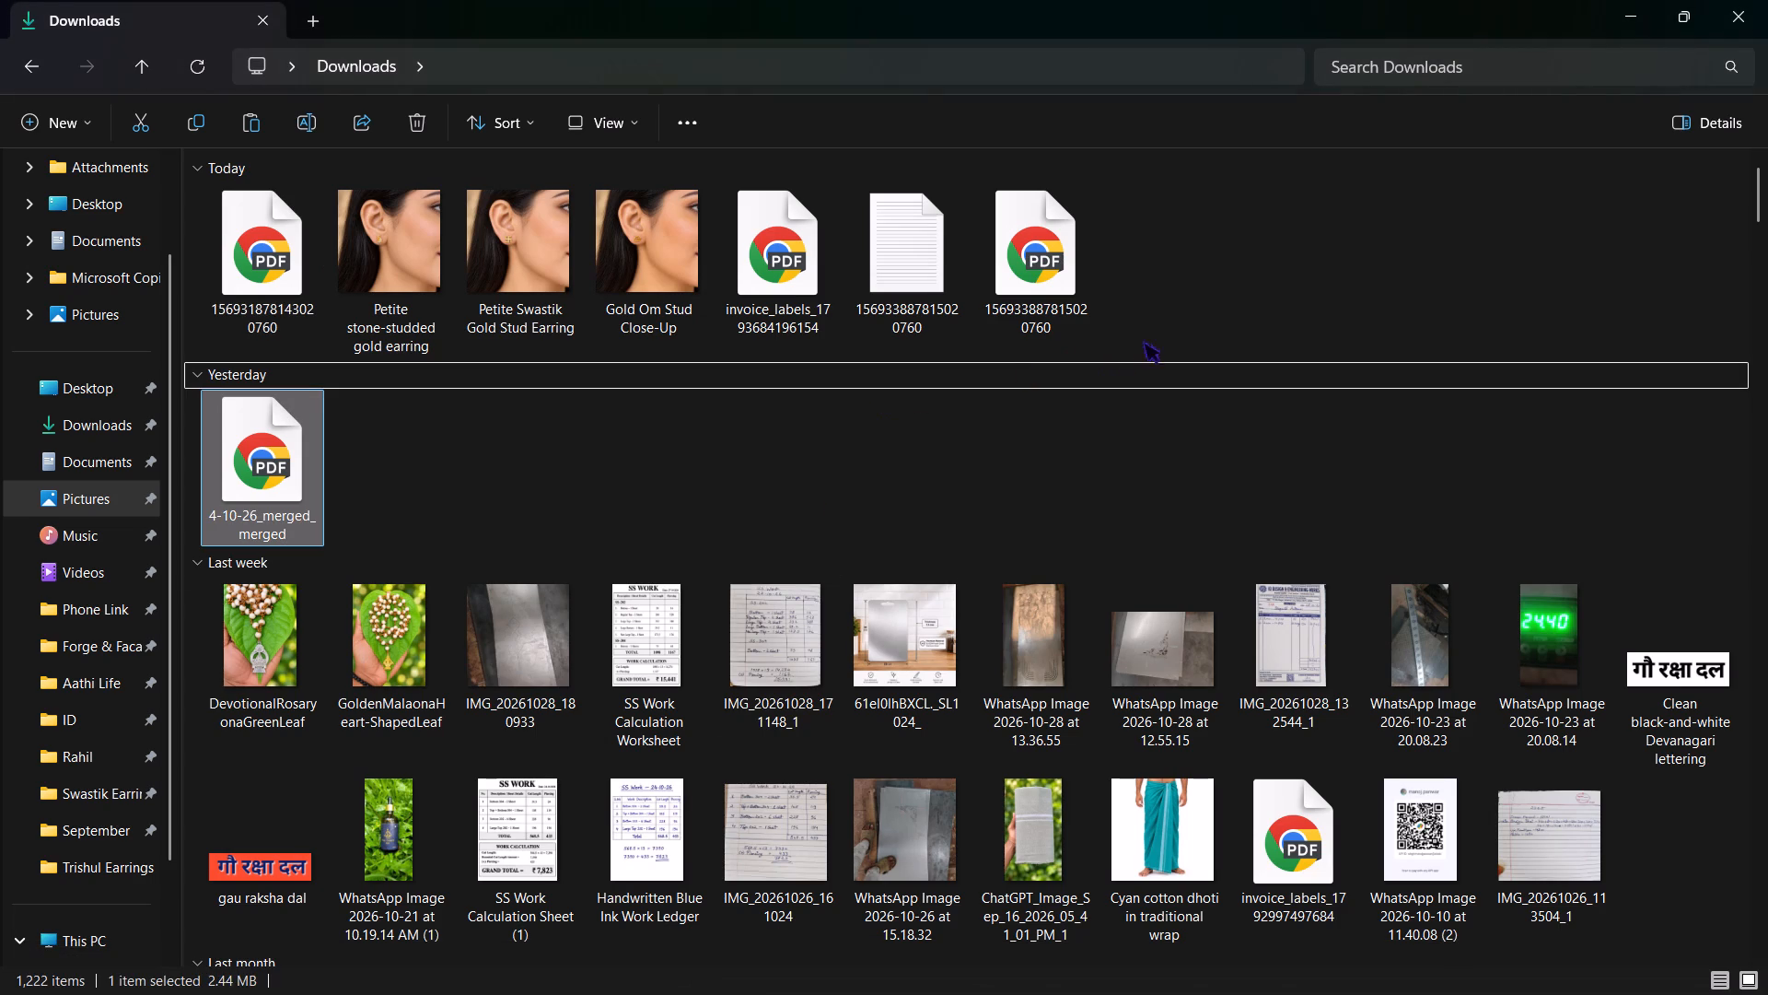
pyautogui.press('F5')
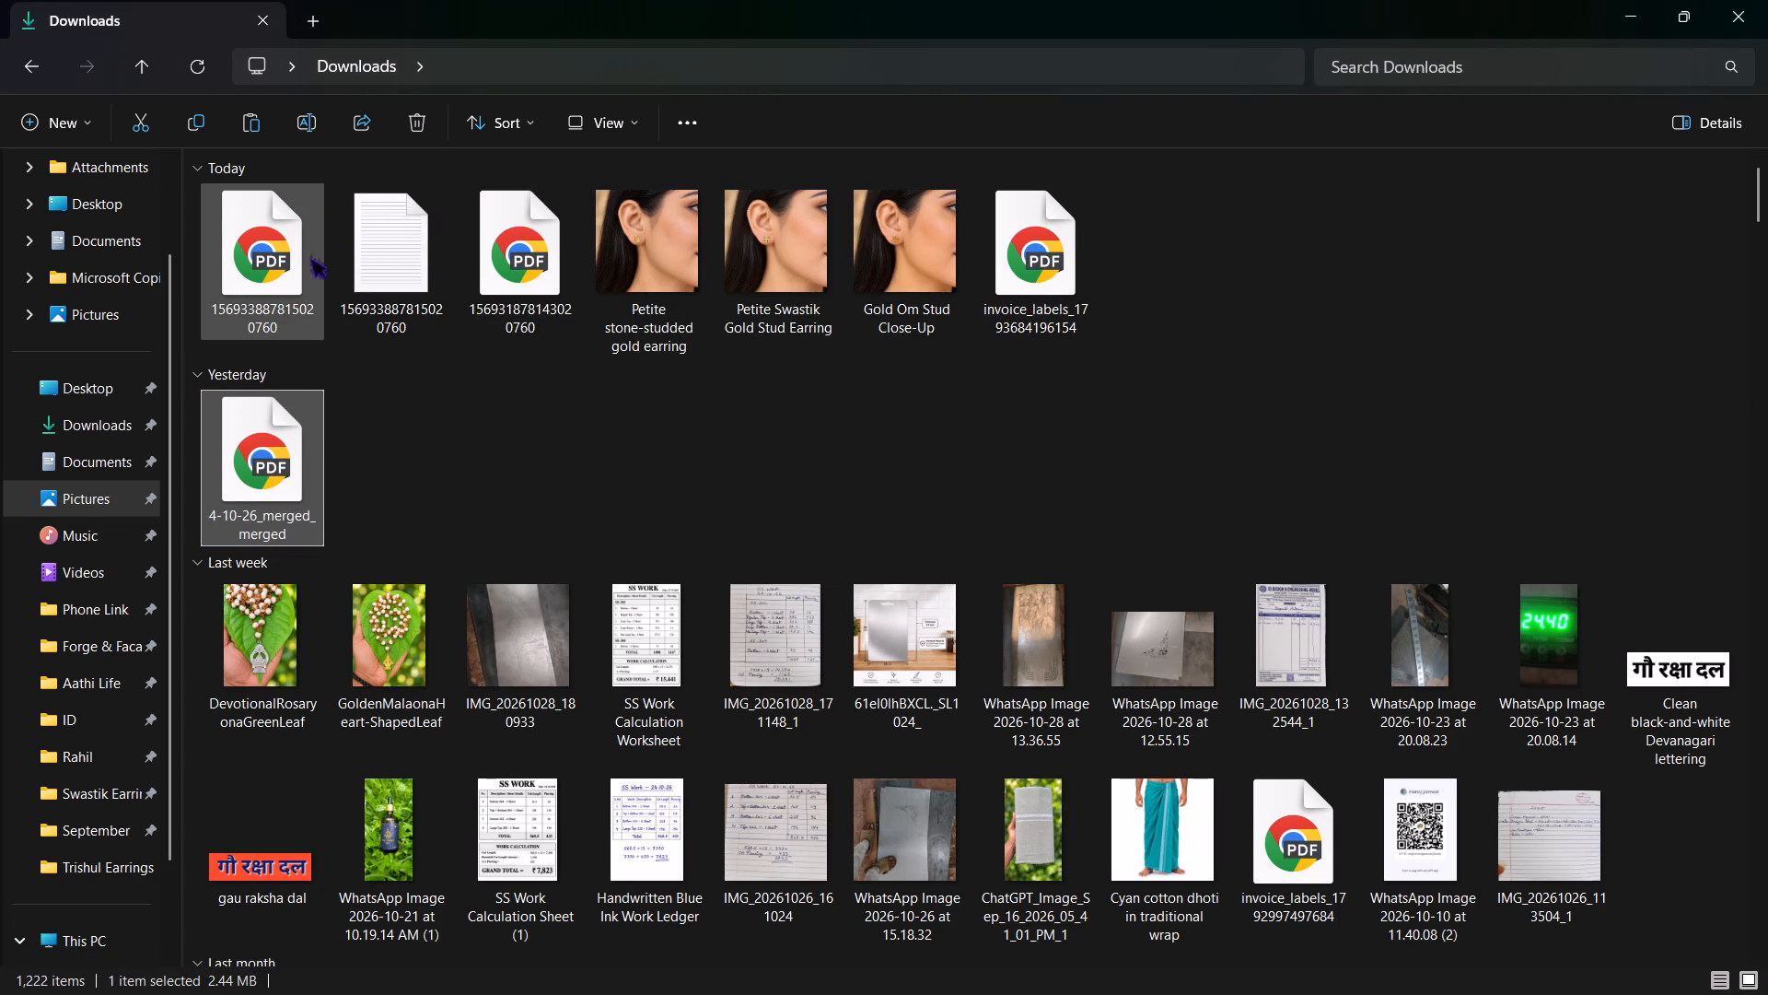
pyautogui.doubleClick(282, 239)
pyautogui.scroll(-12, 867, 481)
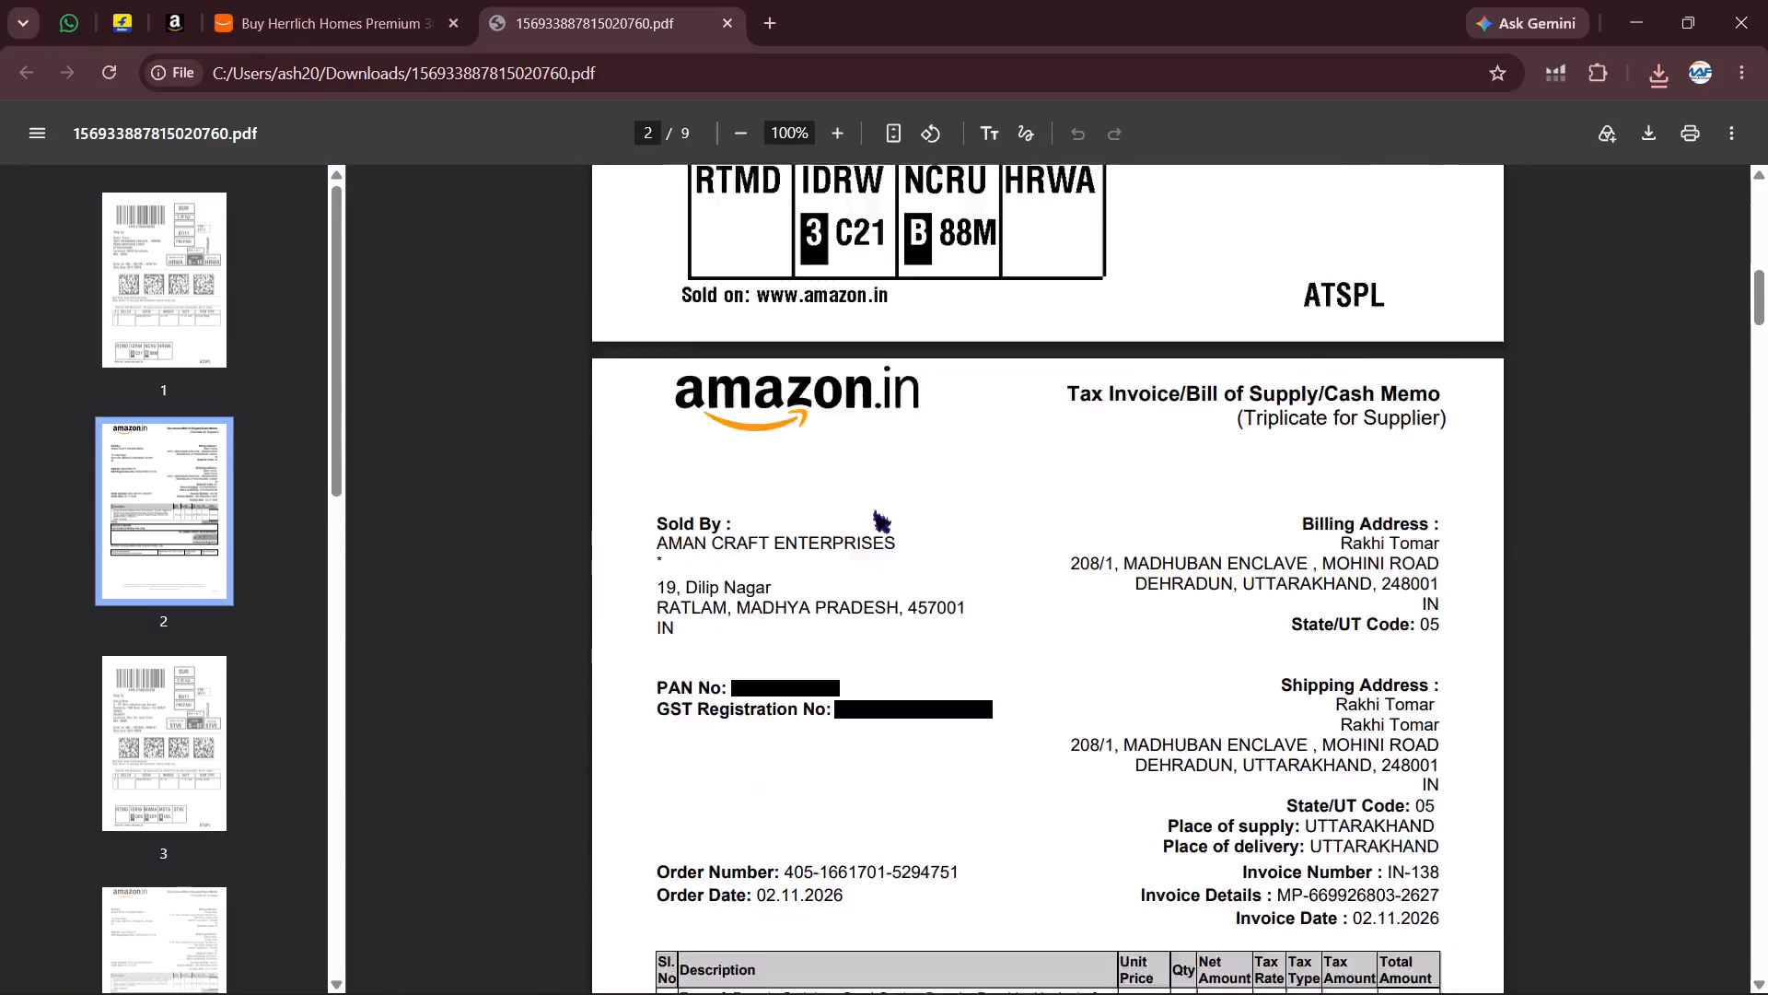
pyautogui.scroll(-15, 873, 506)
pyautogui.scroll(-15, 880, 513)
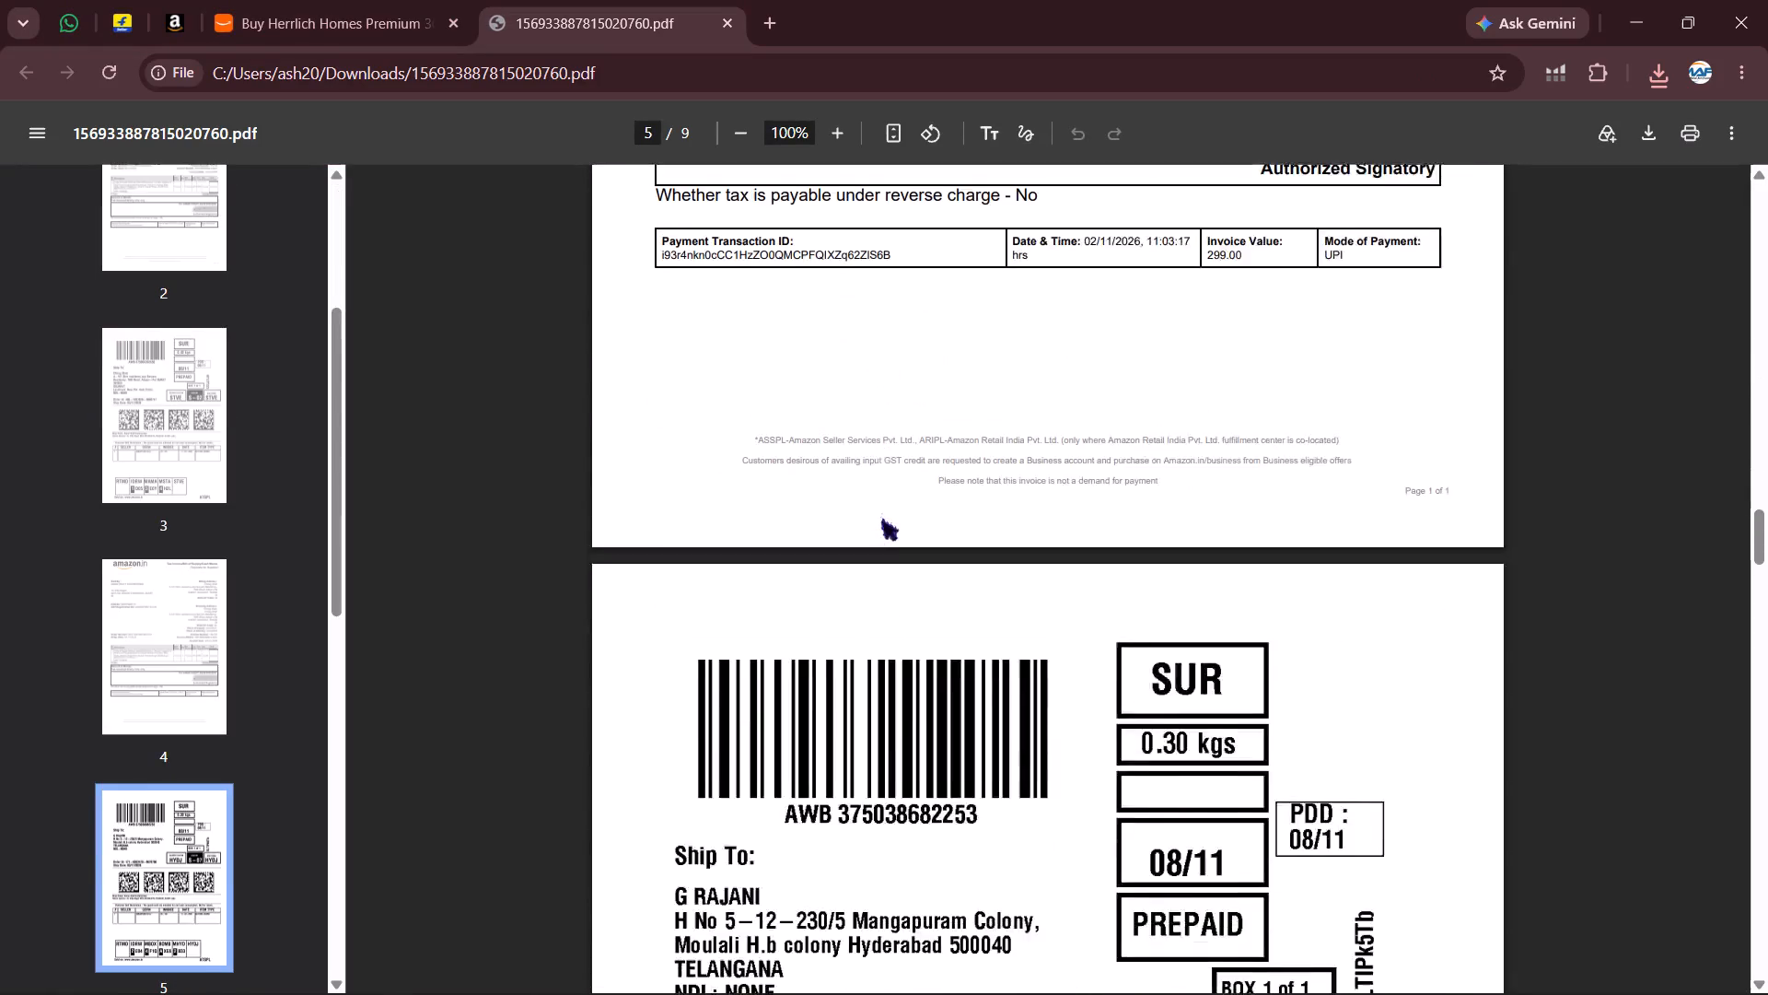
pyautogui.scroll(-20, 880, 513)
pyautogui.scroll(-9, 880, 513)
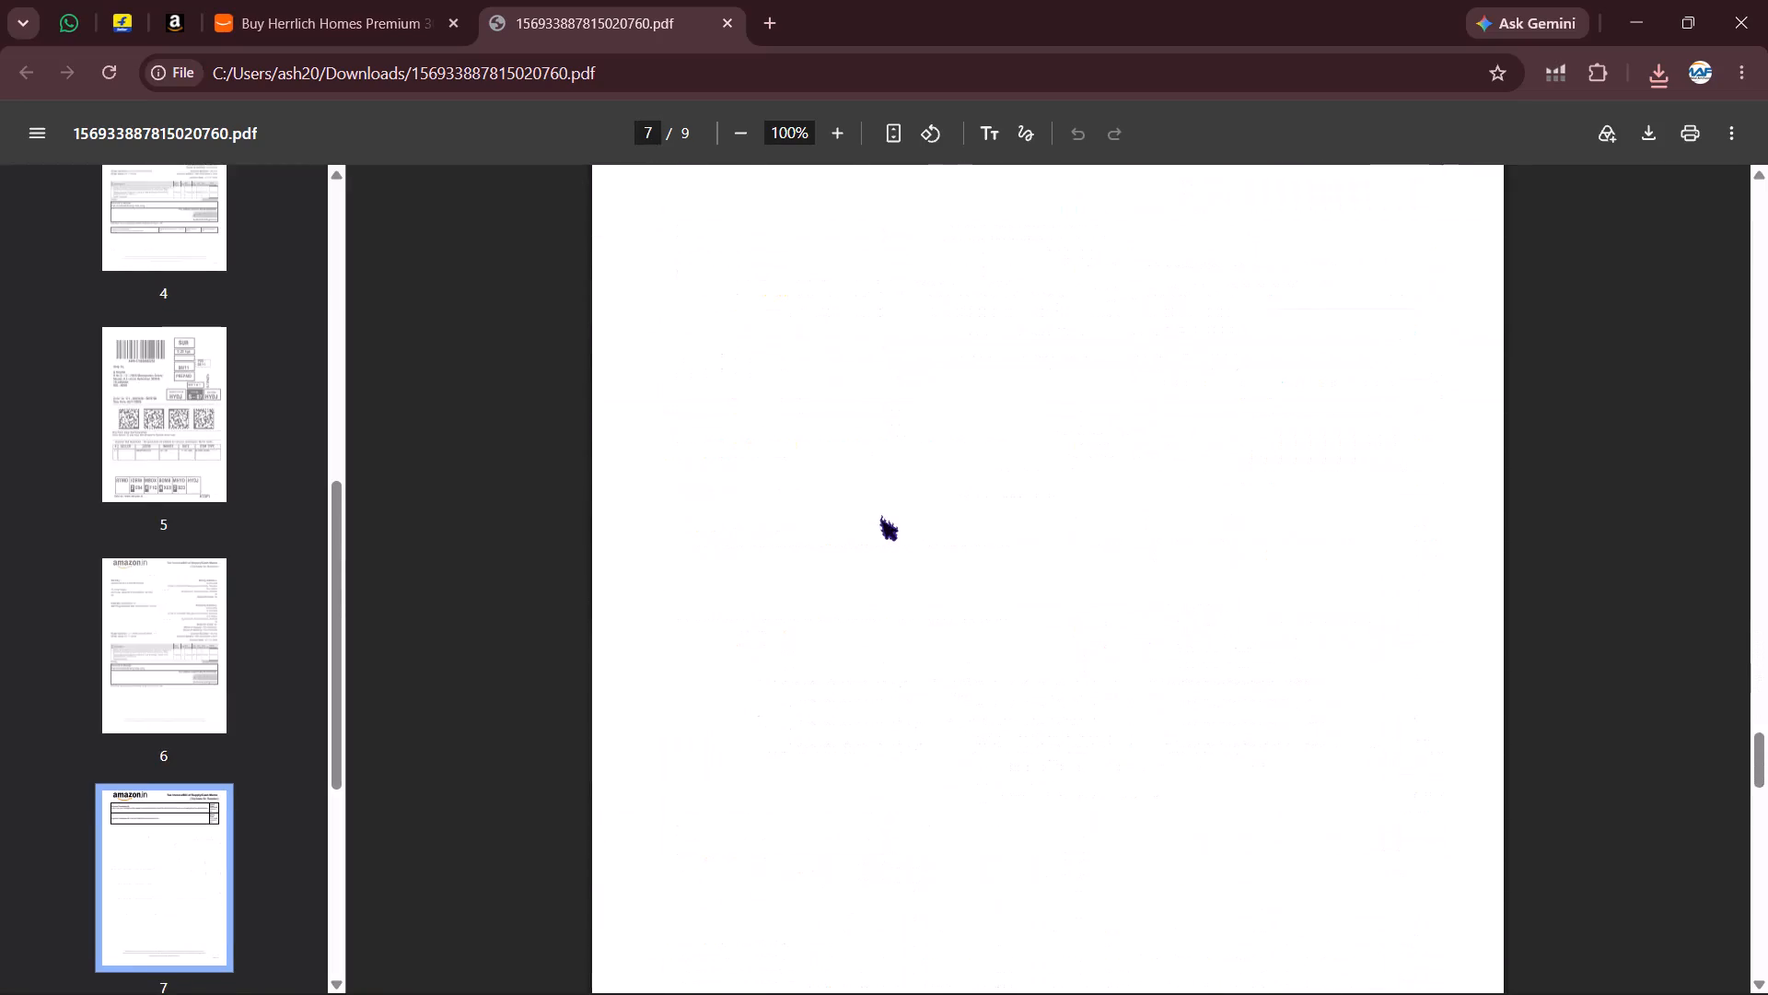
pyautogui.scroll(-5, 880, 513)
pyautogui.scroll(8, 880, 513)
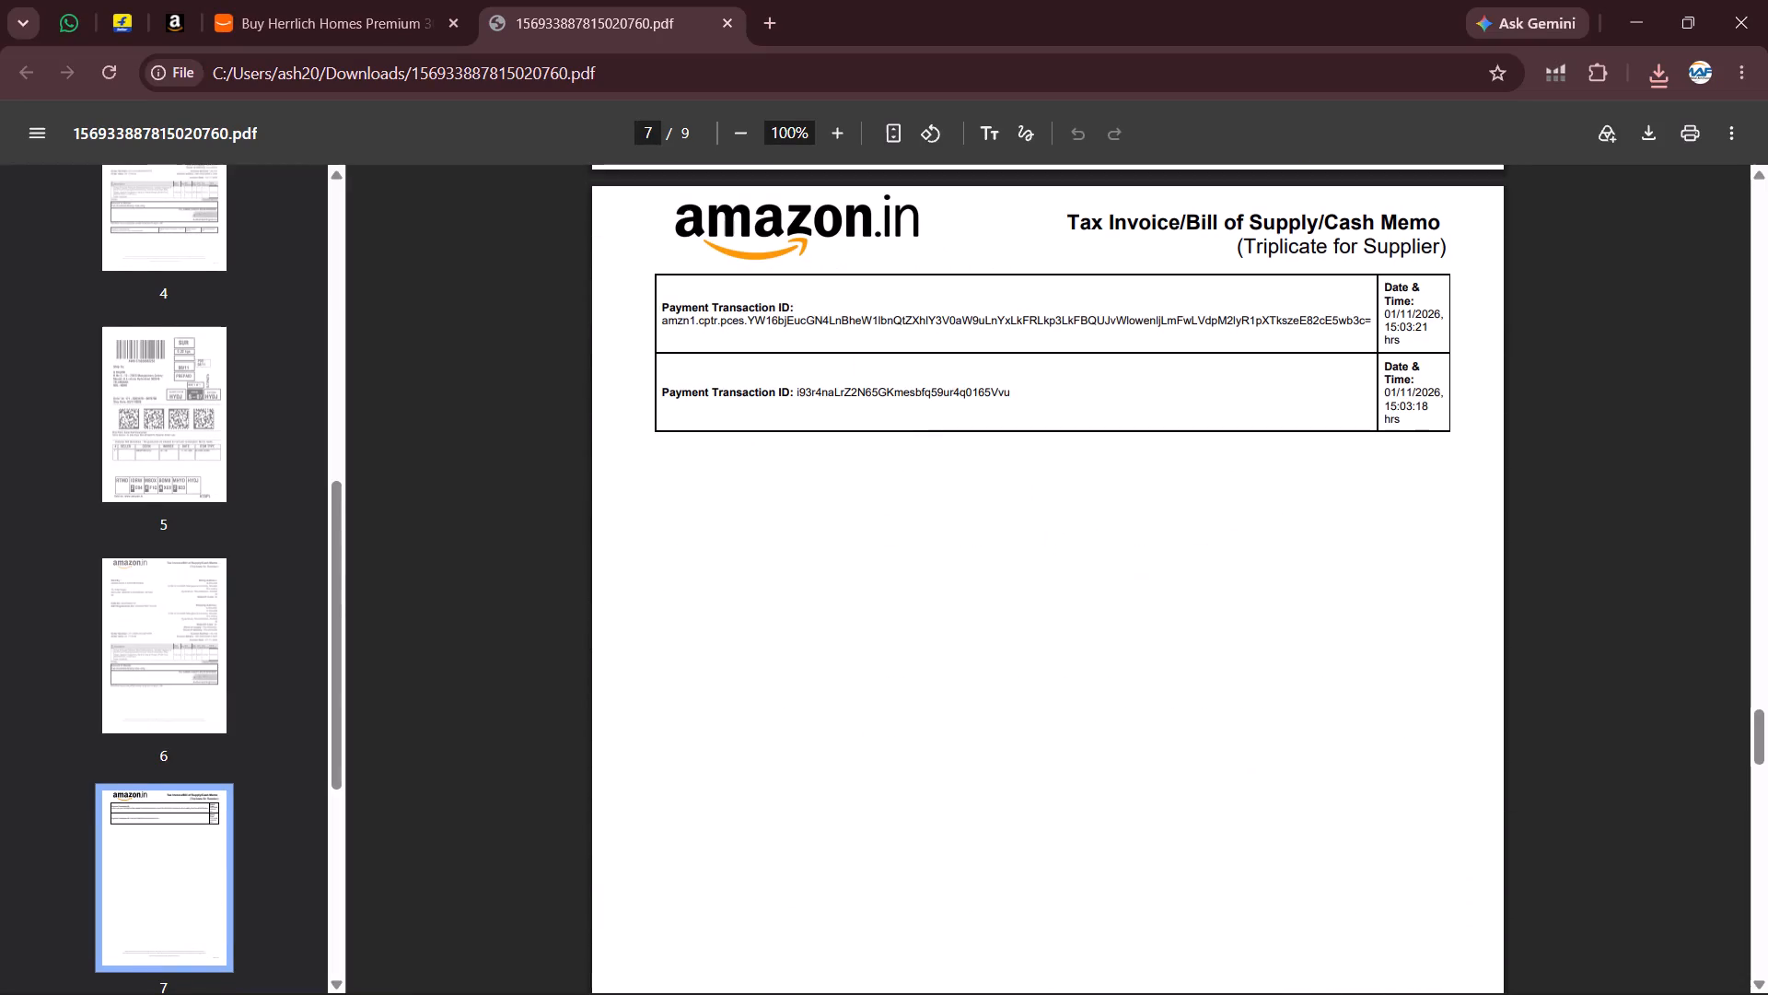
pyautogui.click(727, 22)
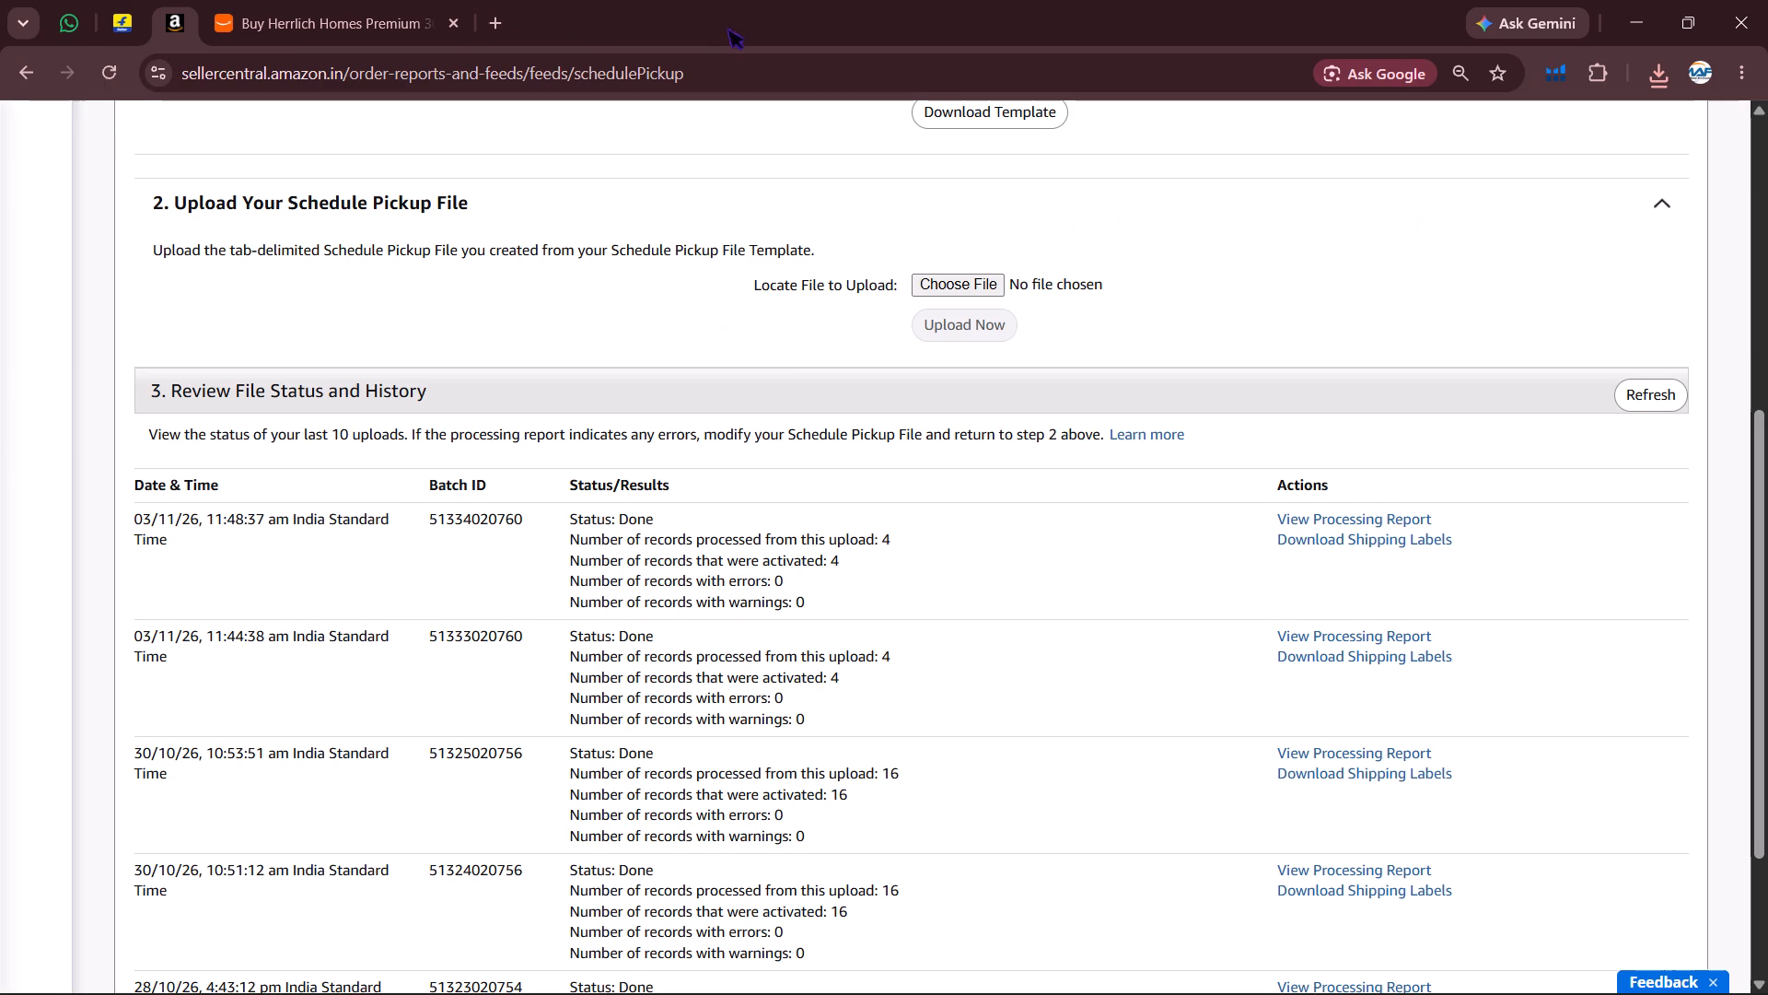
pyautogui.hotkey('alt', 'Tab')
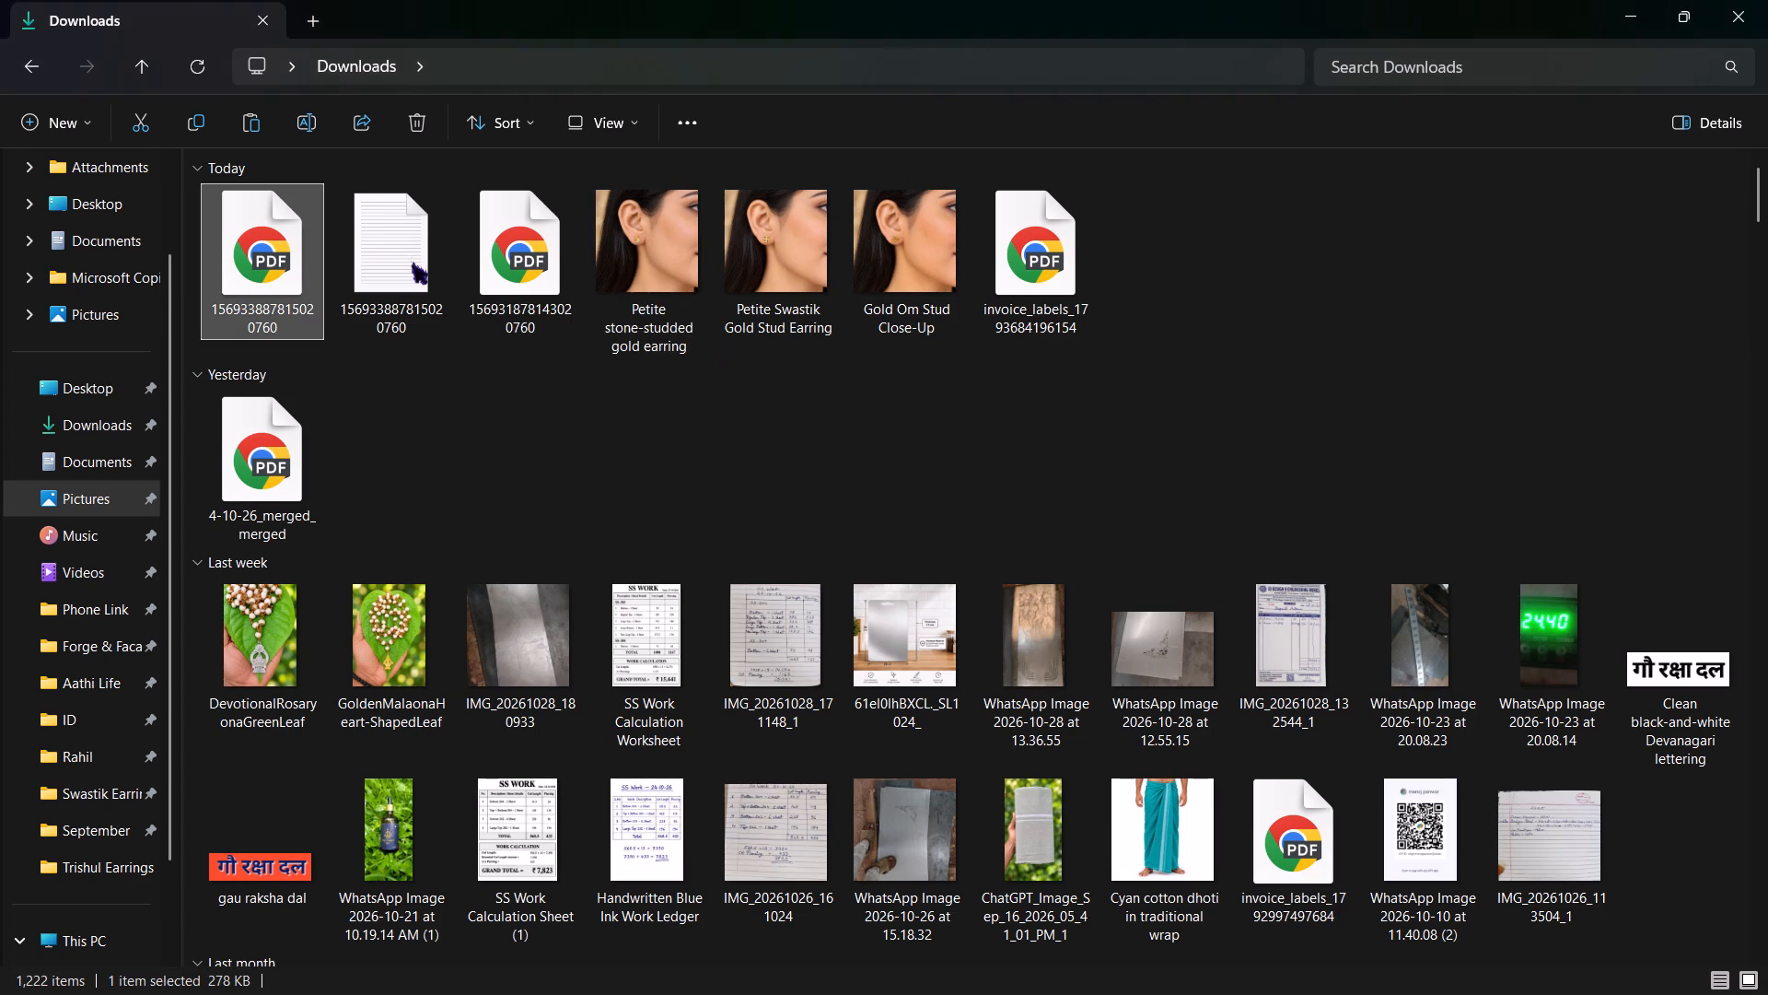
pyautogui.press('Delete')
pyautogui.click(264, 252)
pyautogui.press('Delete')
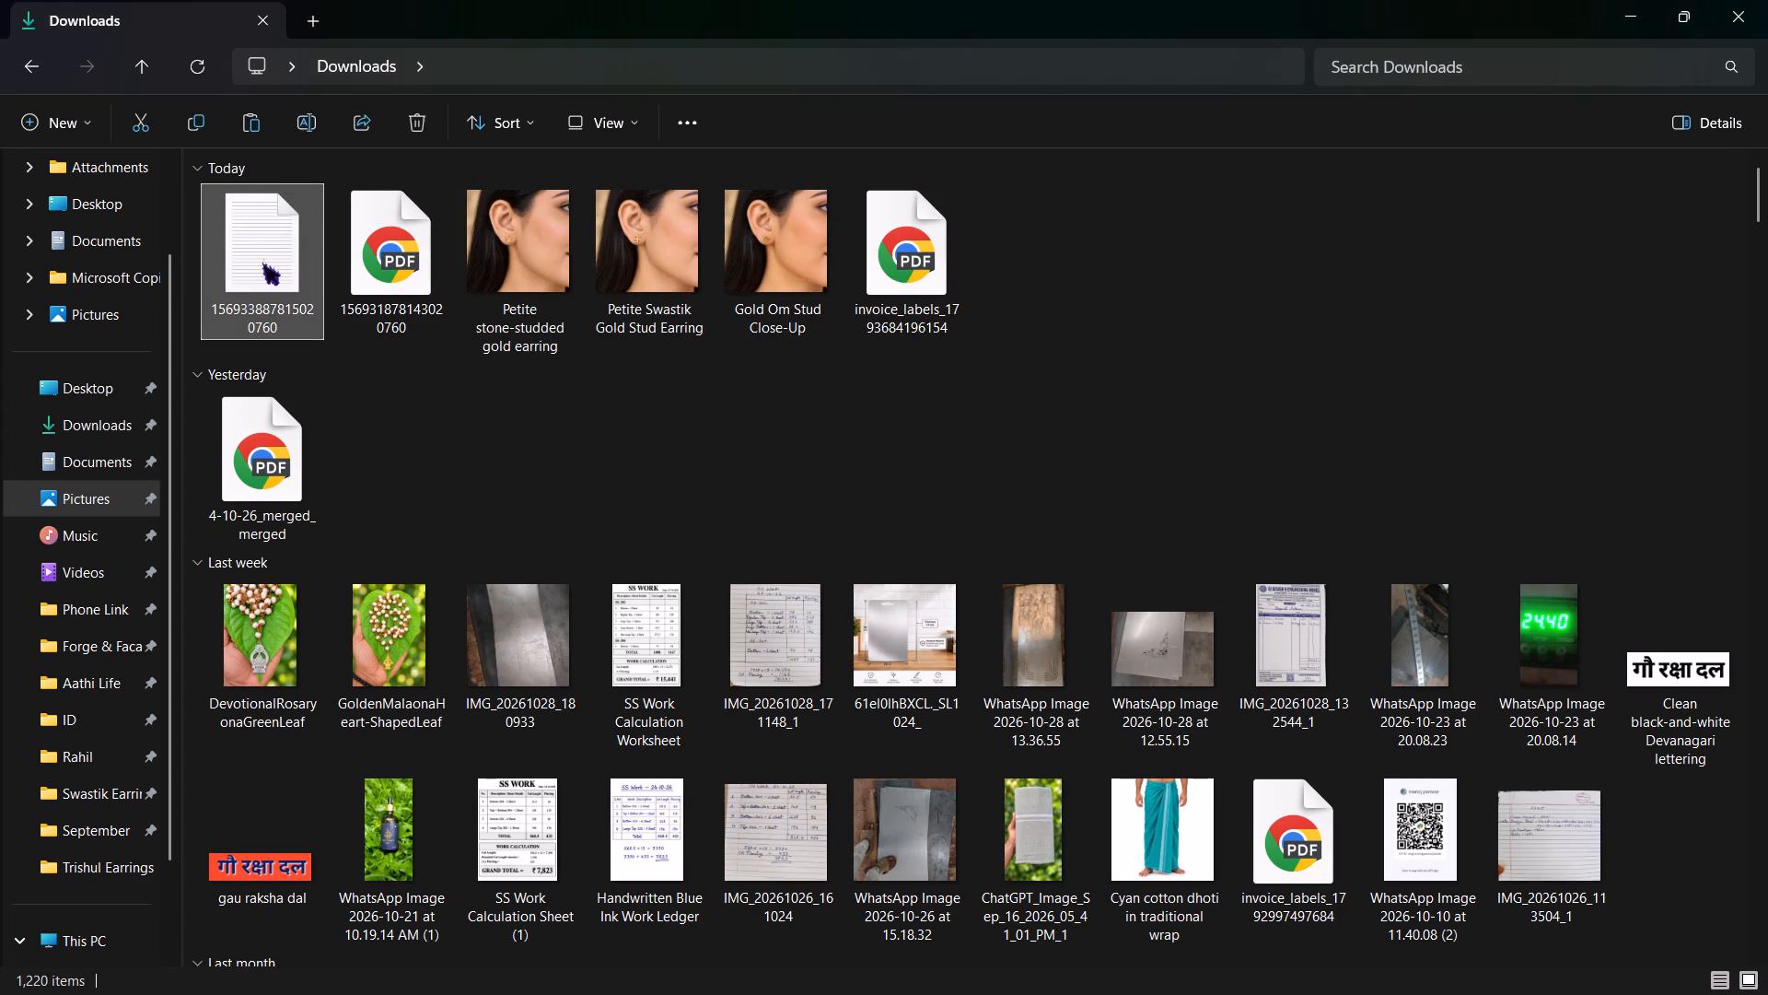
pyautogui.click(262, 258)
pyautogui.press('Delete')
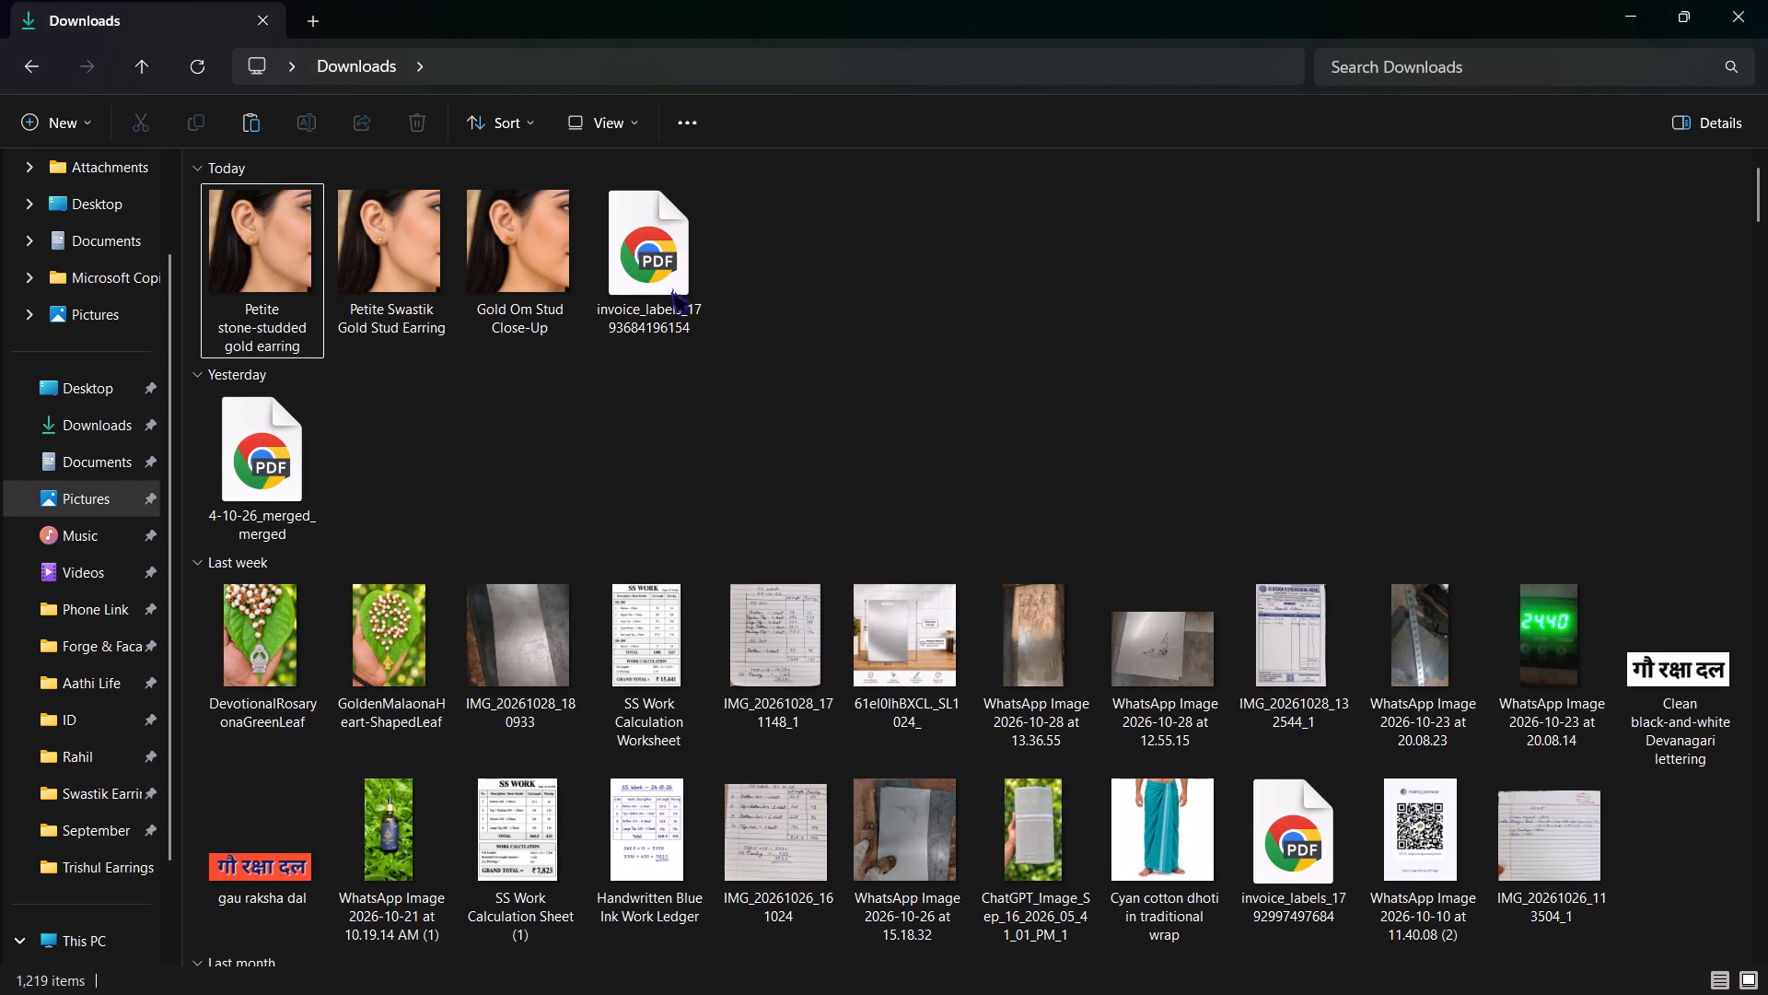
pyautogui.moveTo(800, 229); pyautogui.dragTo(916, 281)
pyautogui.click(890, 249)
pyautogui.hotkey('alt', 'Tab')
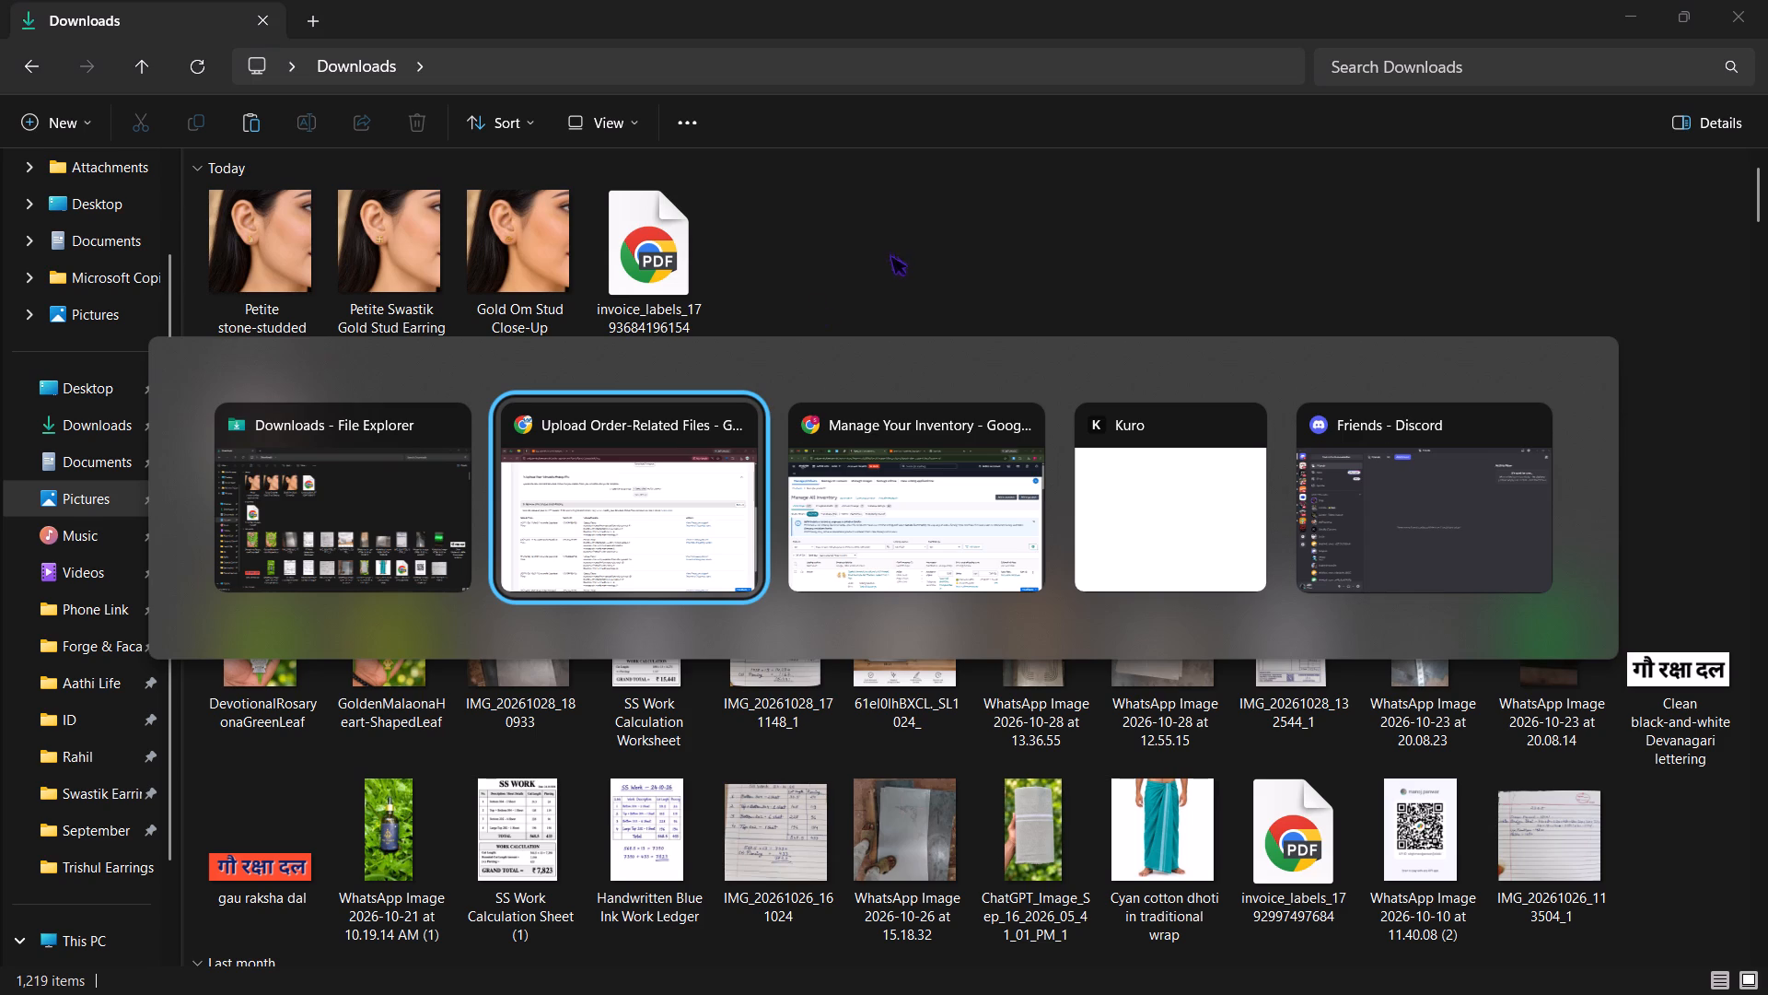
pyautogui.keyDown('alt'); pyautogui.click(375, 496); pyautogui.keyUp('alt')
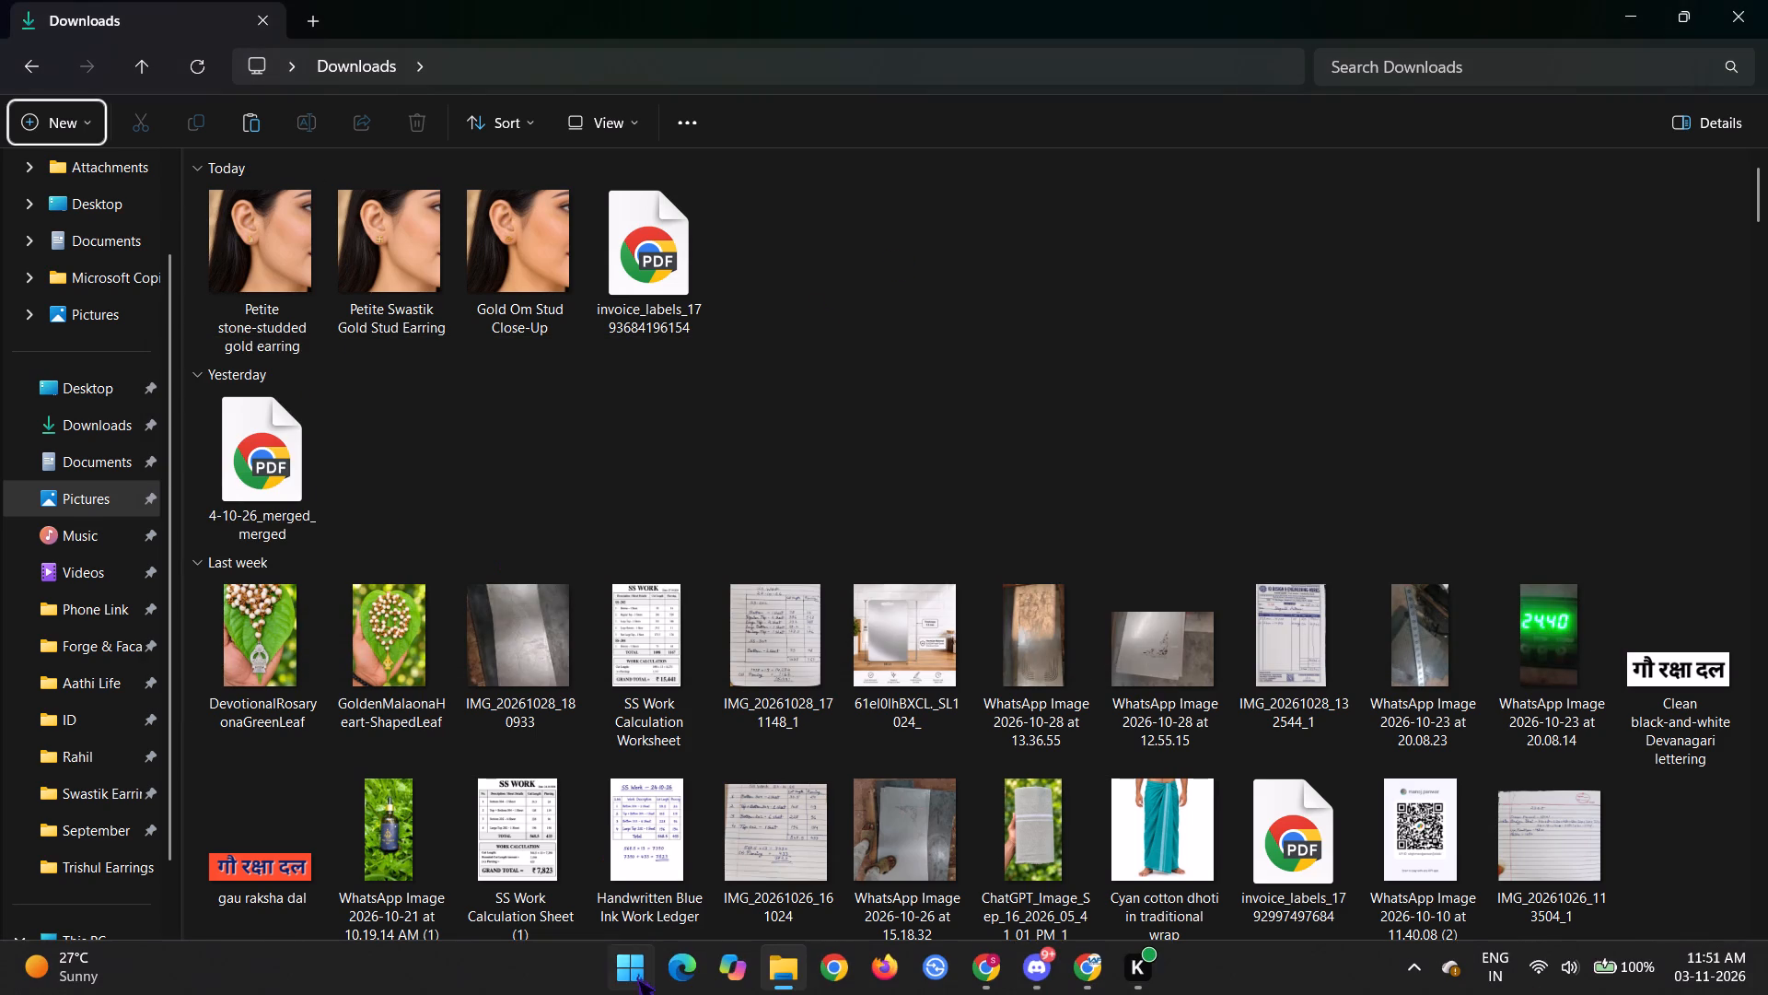
# Search the computer for "whatsapp" and launch the WhatsApp app.
pyautogui.click(631, 969)
pyautogui.click(775, 128)
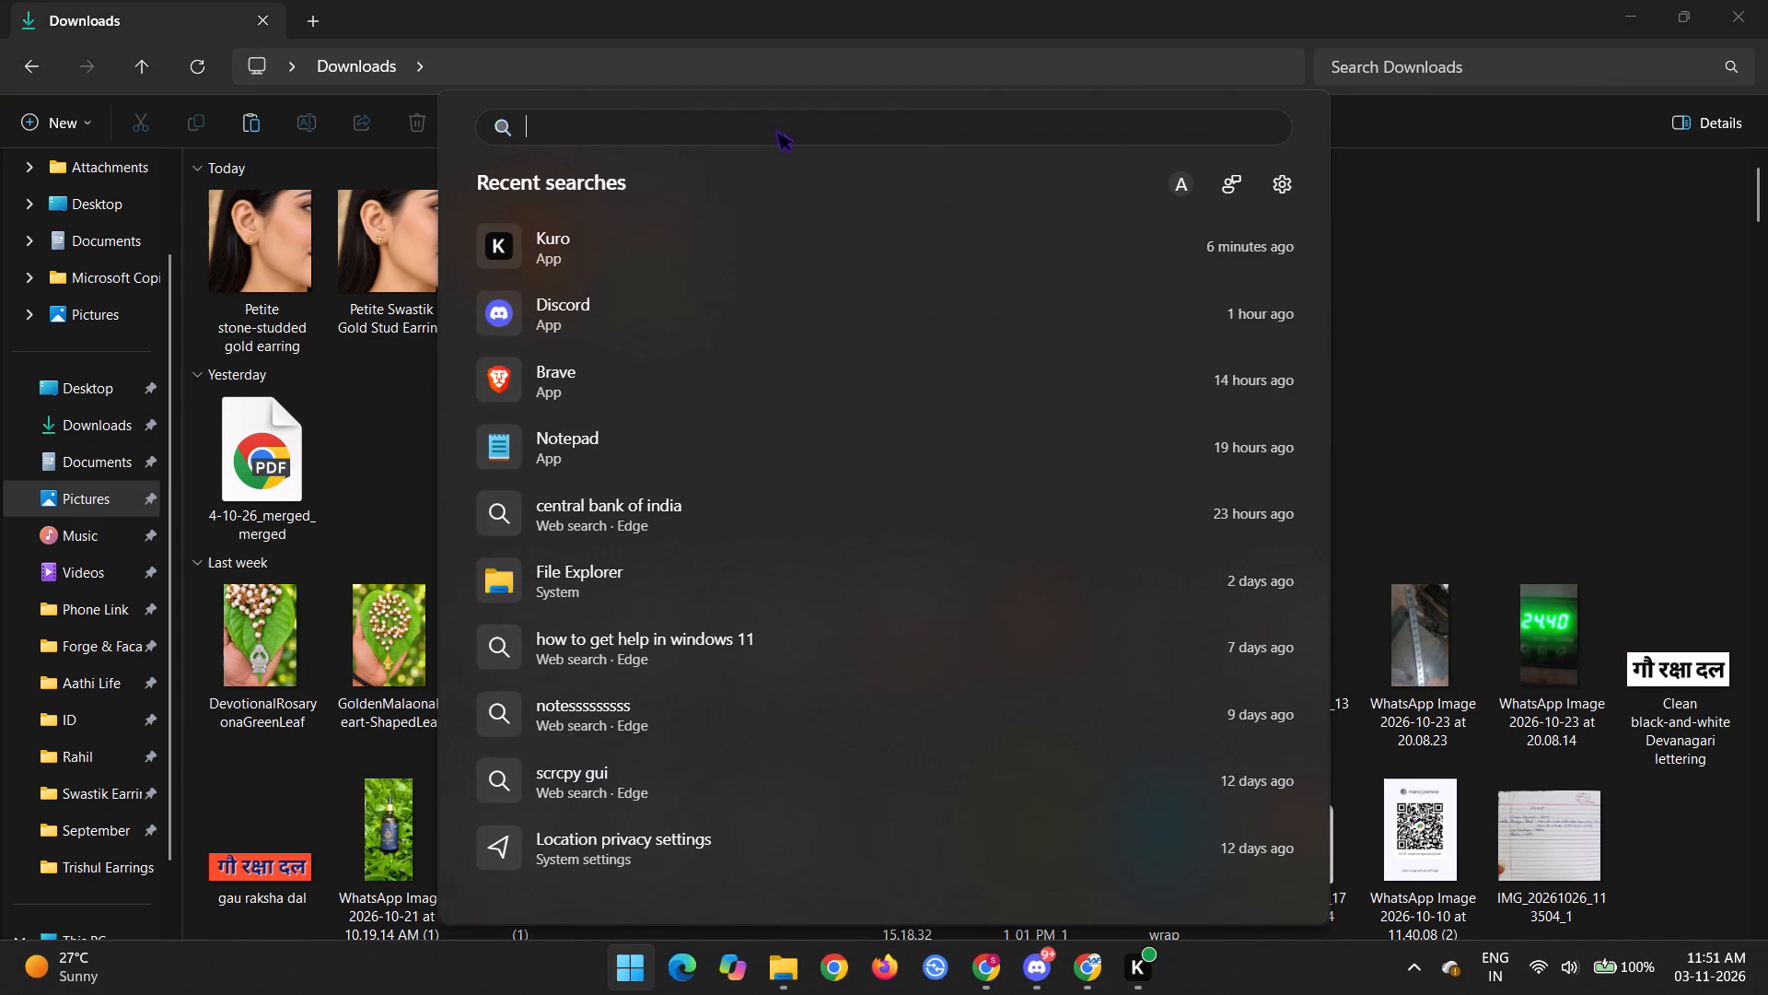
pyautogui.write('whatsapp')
pyautogui.click(920, 491)
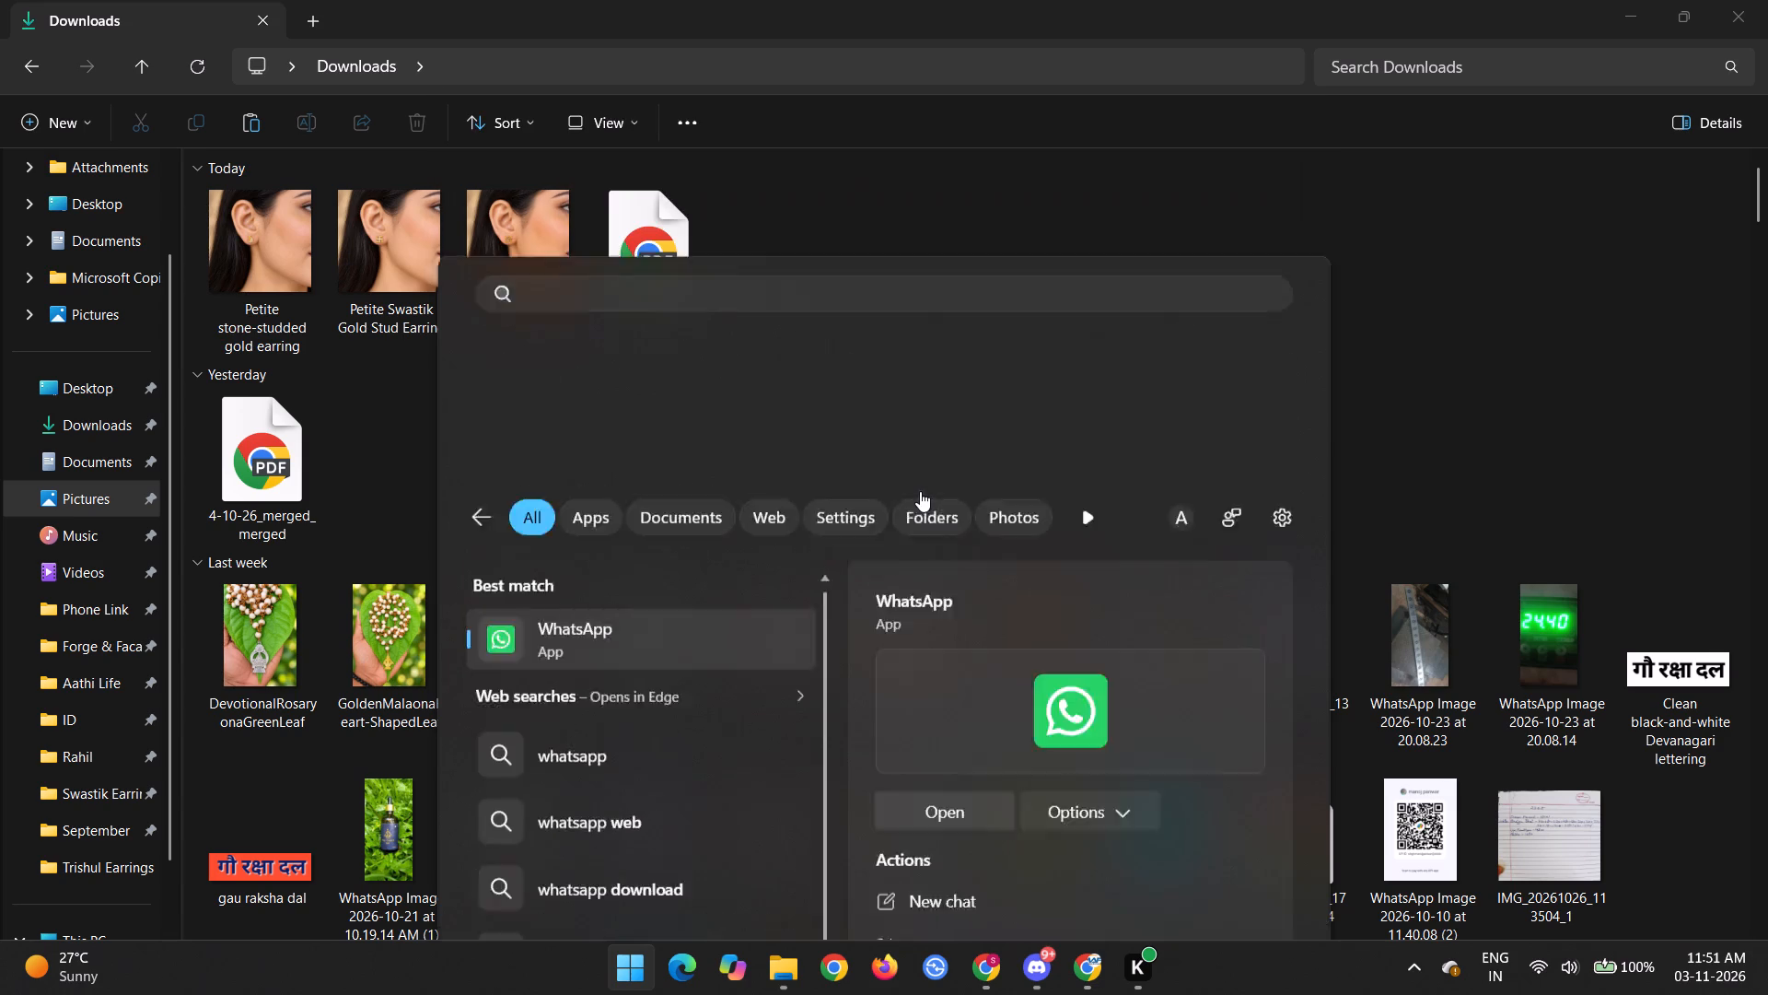
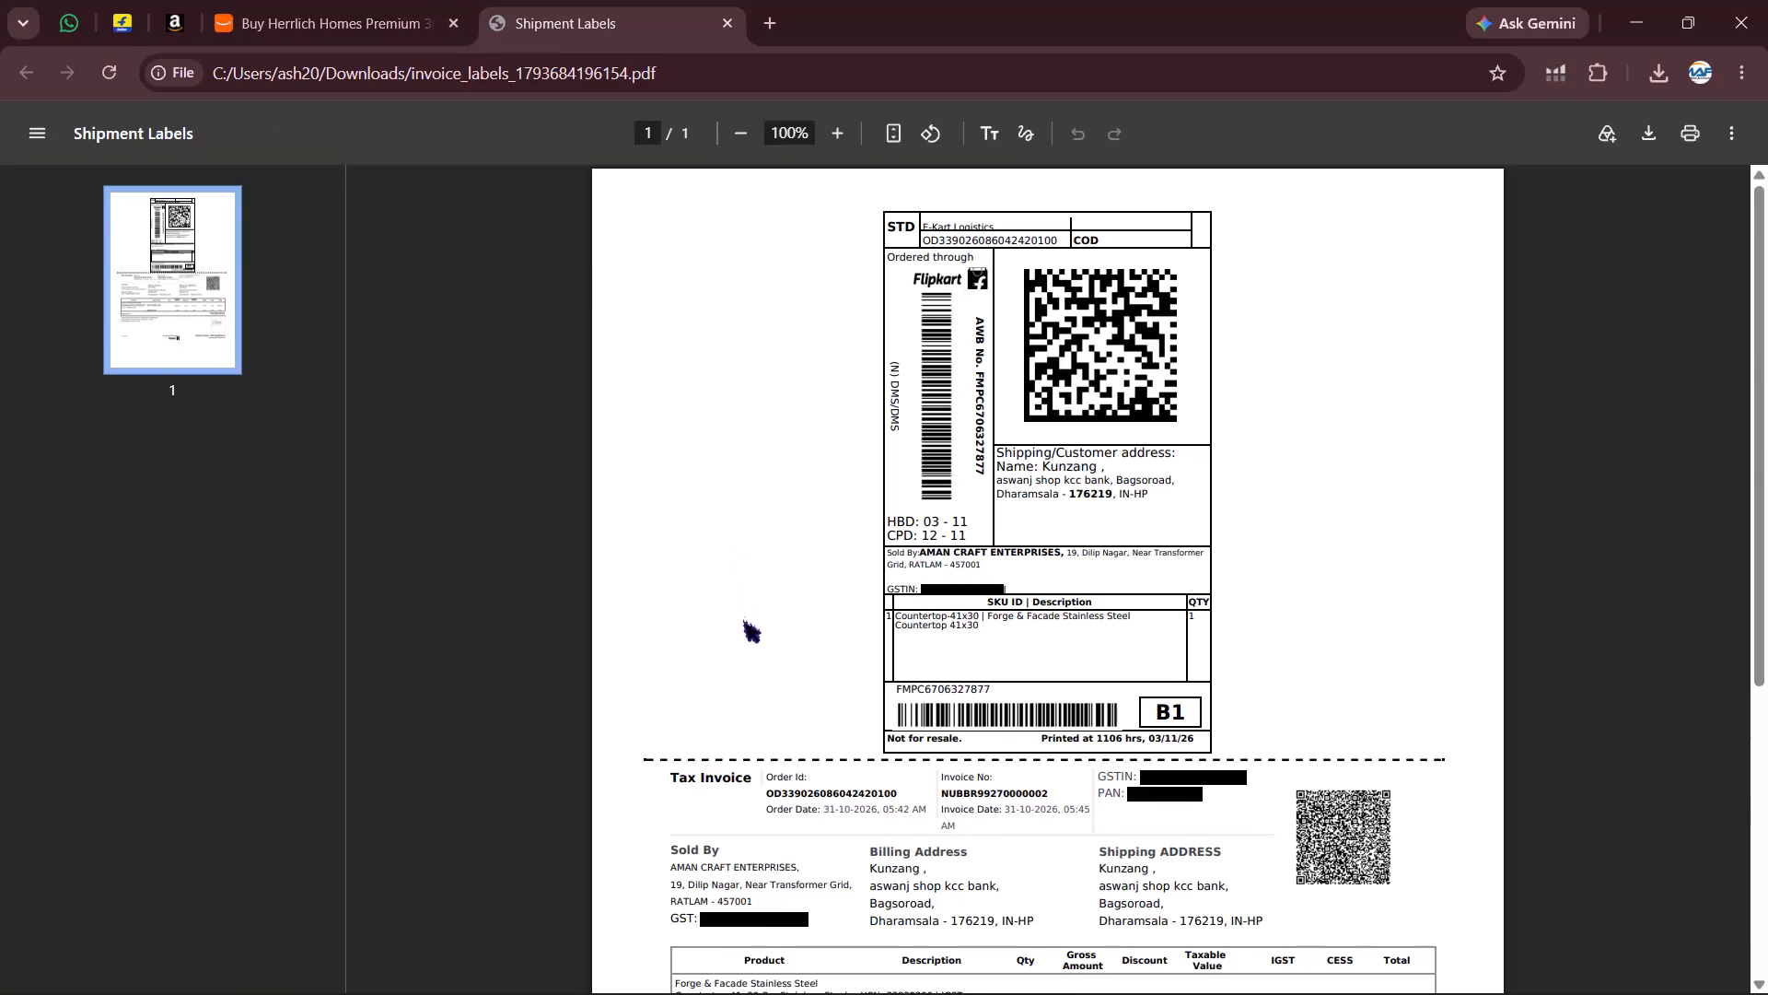
# Review the Flipkart shipment label and tax invoice in the opened PDF, and close it.
pyautogui.scroll(-6, 745, 615)
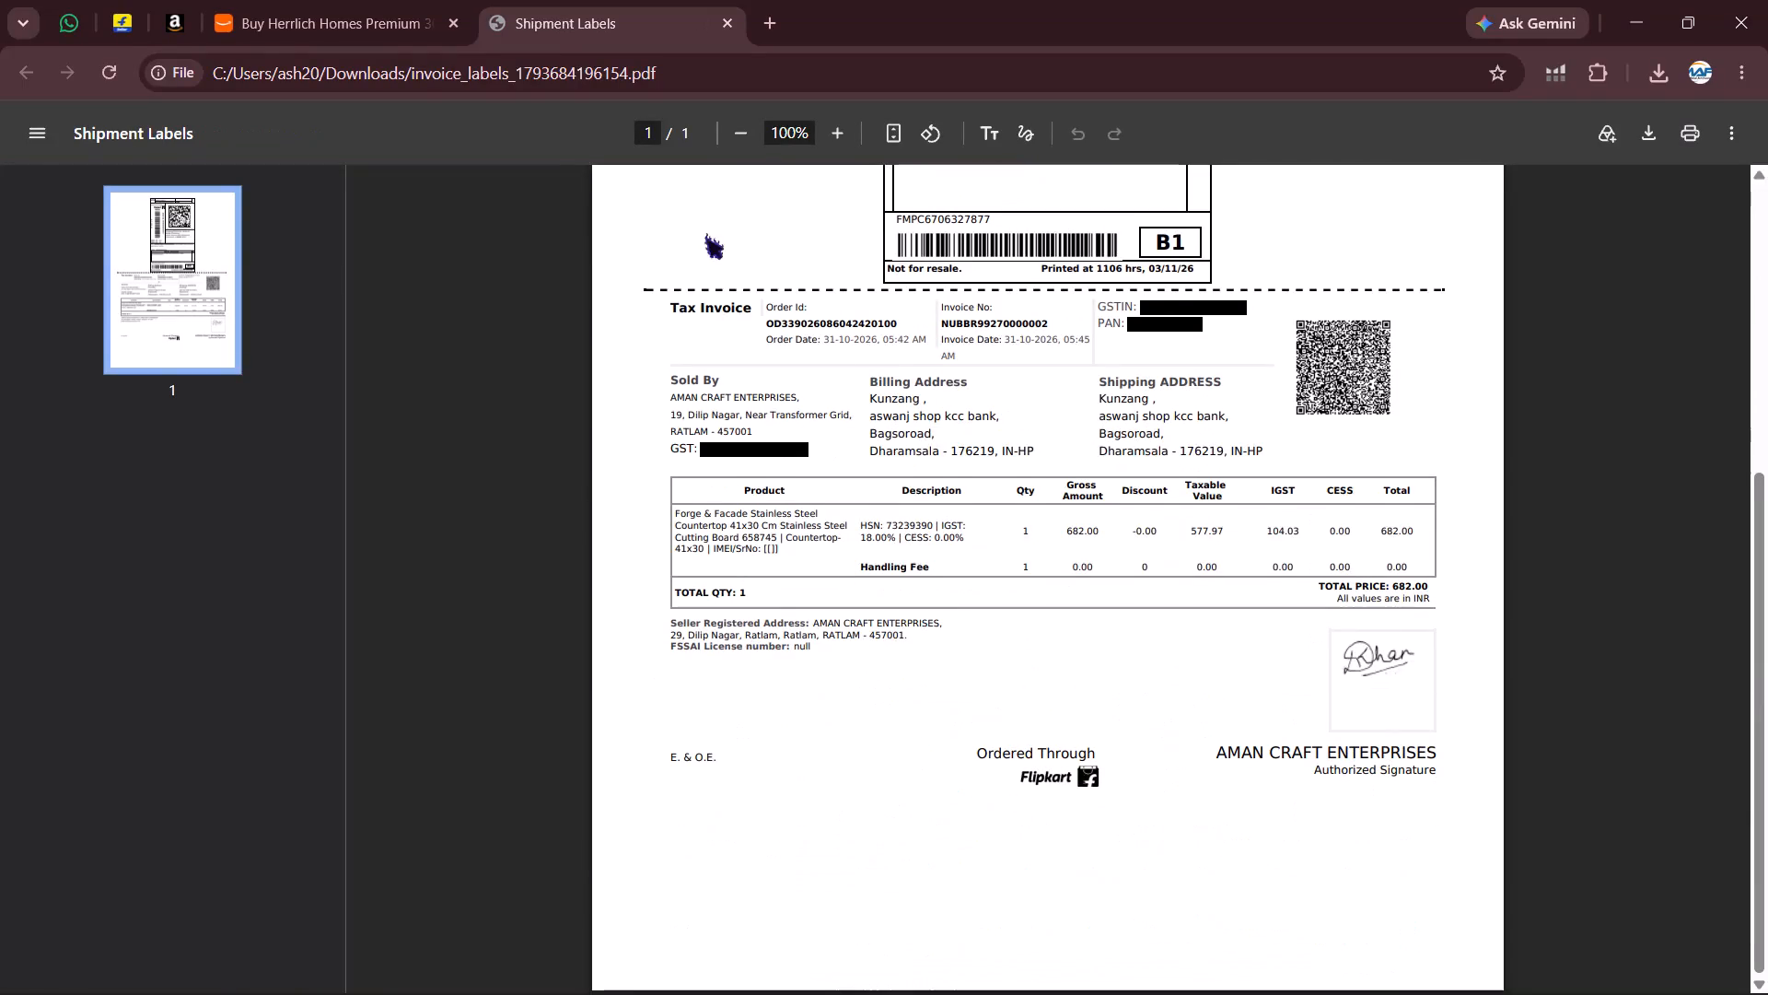
pyautogui.click(728, 32)
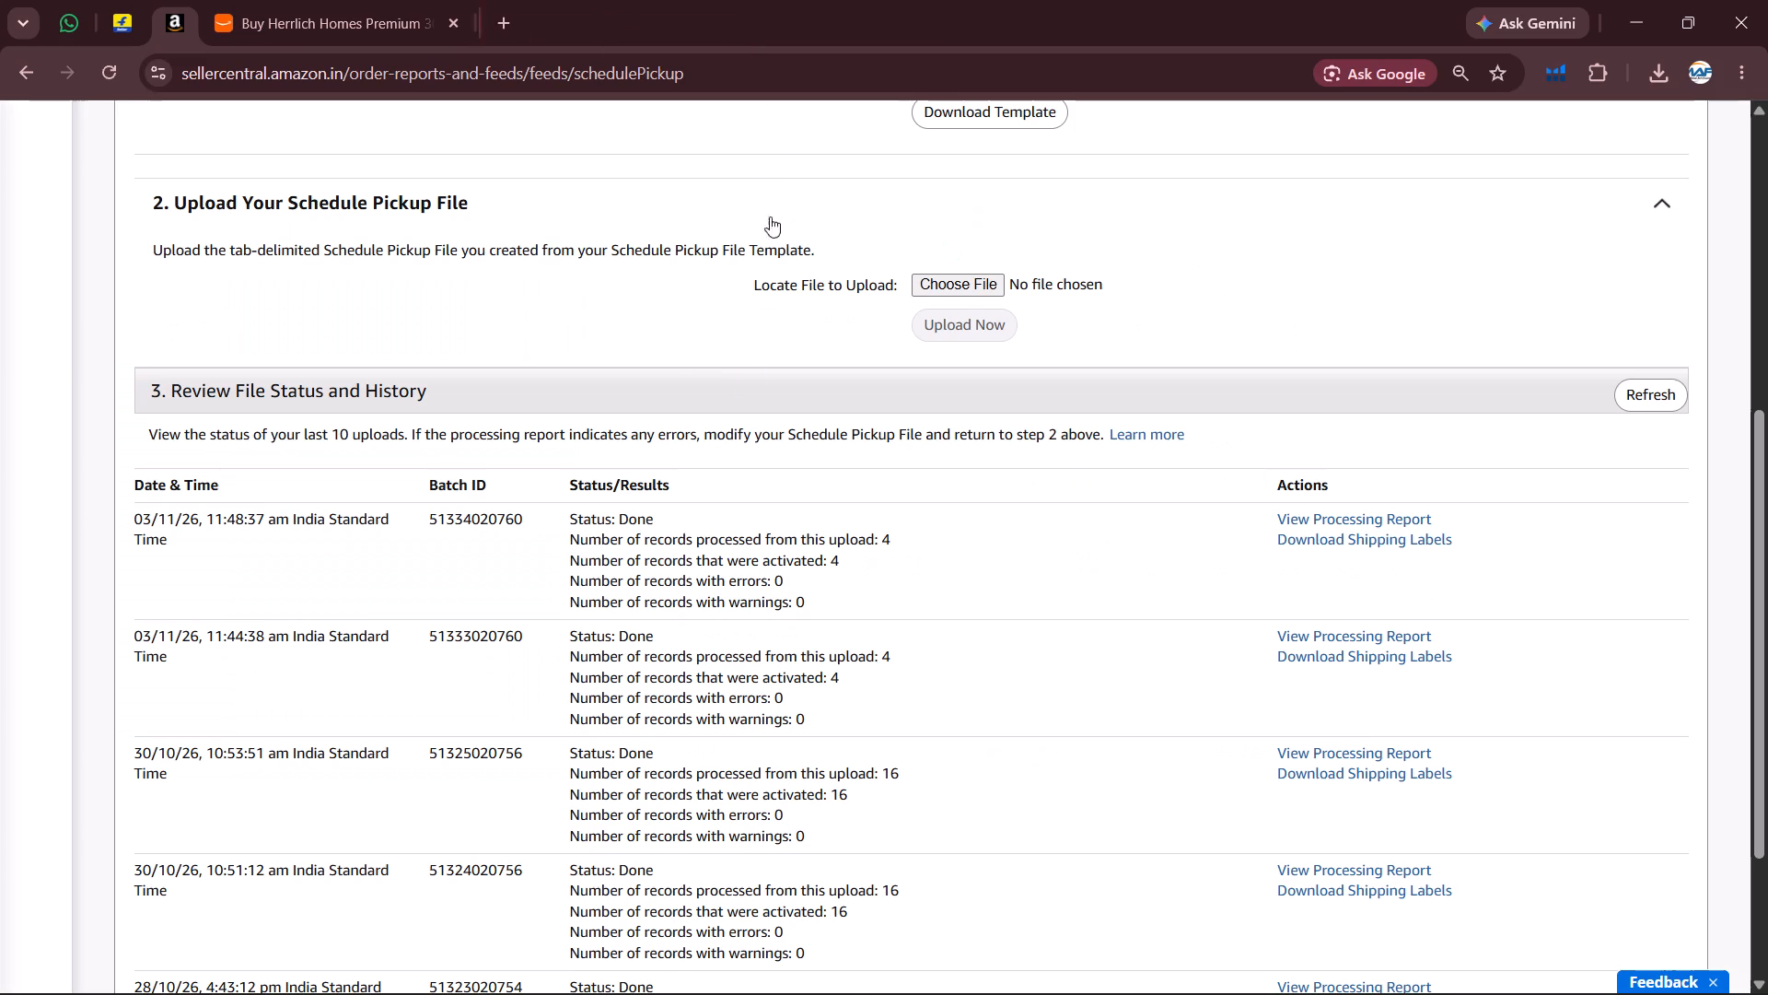
# Switch to the Downloads folder in File Explorer and look over today's downloaded files for the label PDF.
pyautogui.hotkey('alt', 'Tab')
pyautogui.click(954, 219)
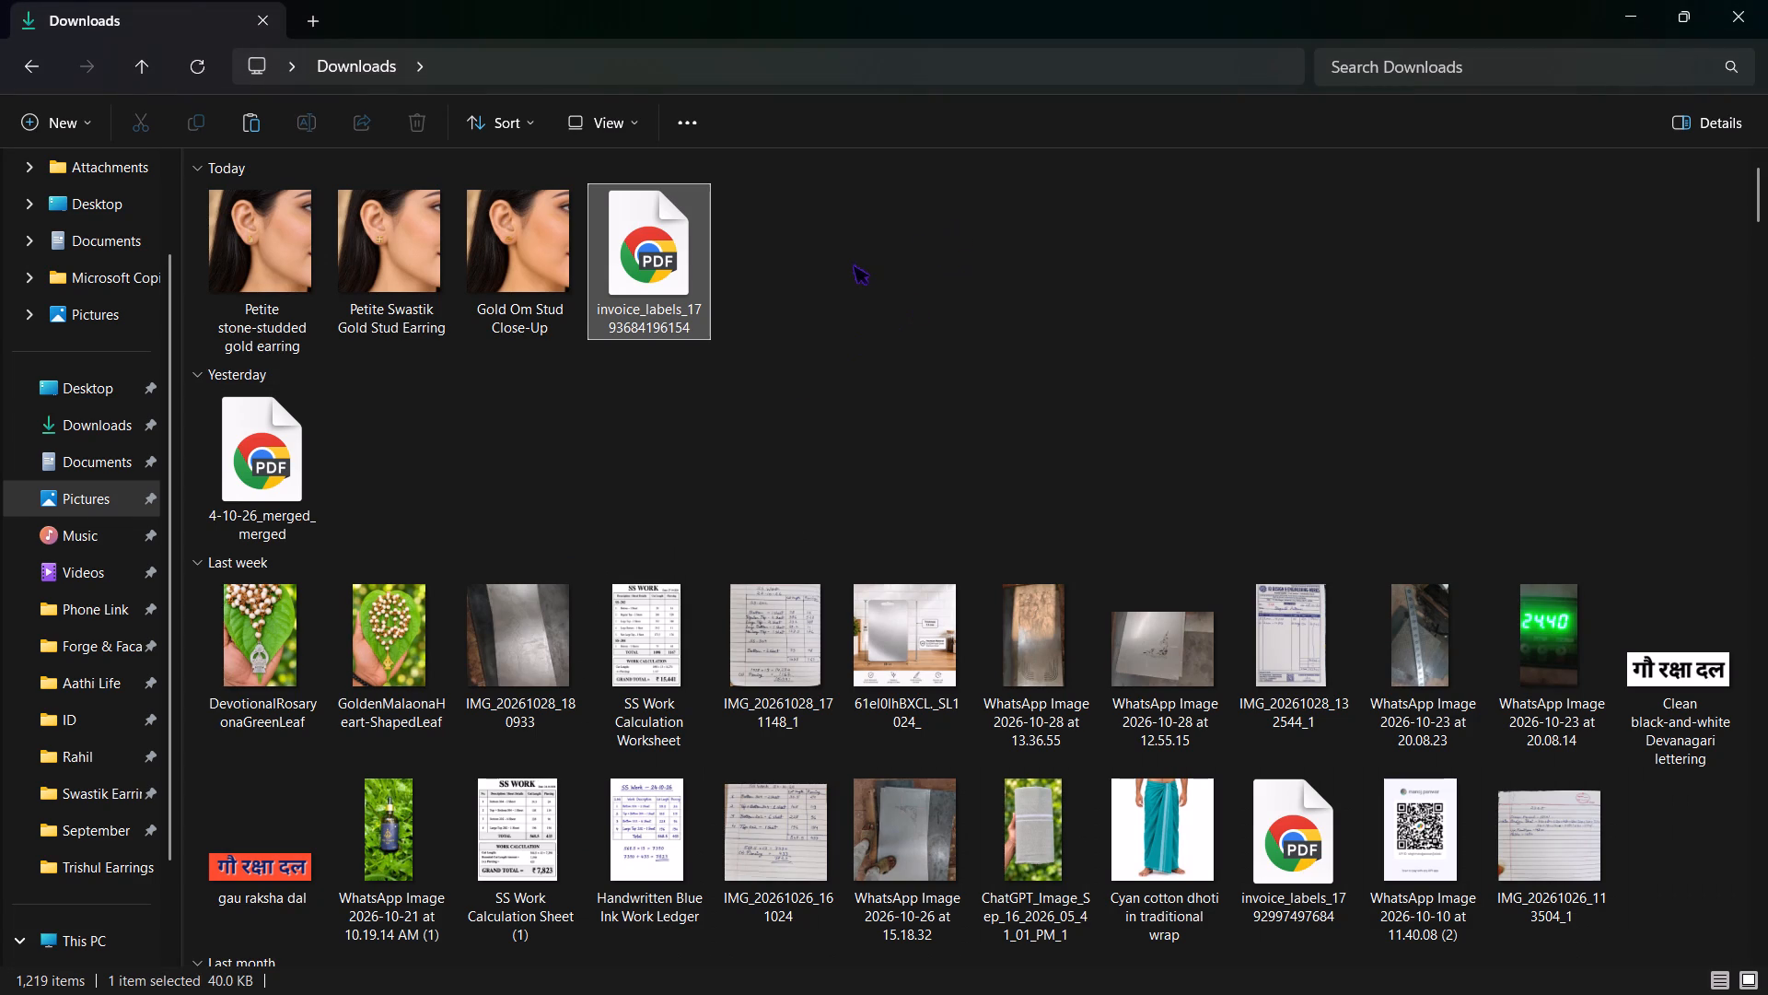
pyautogui.click(852, 258)
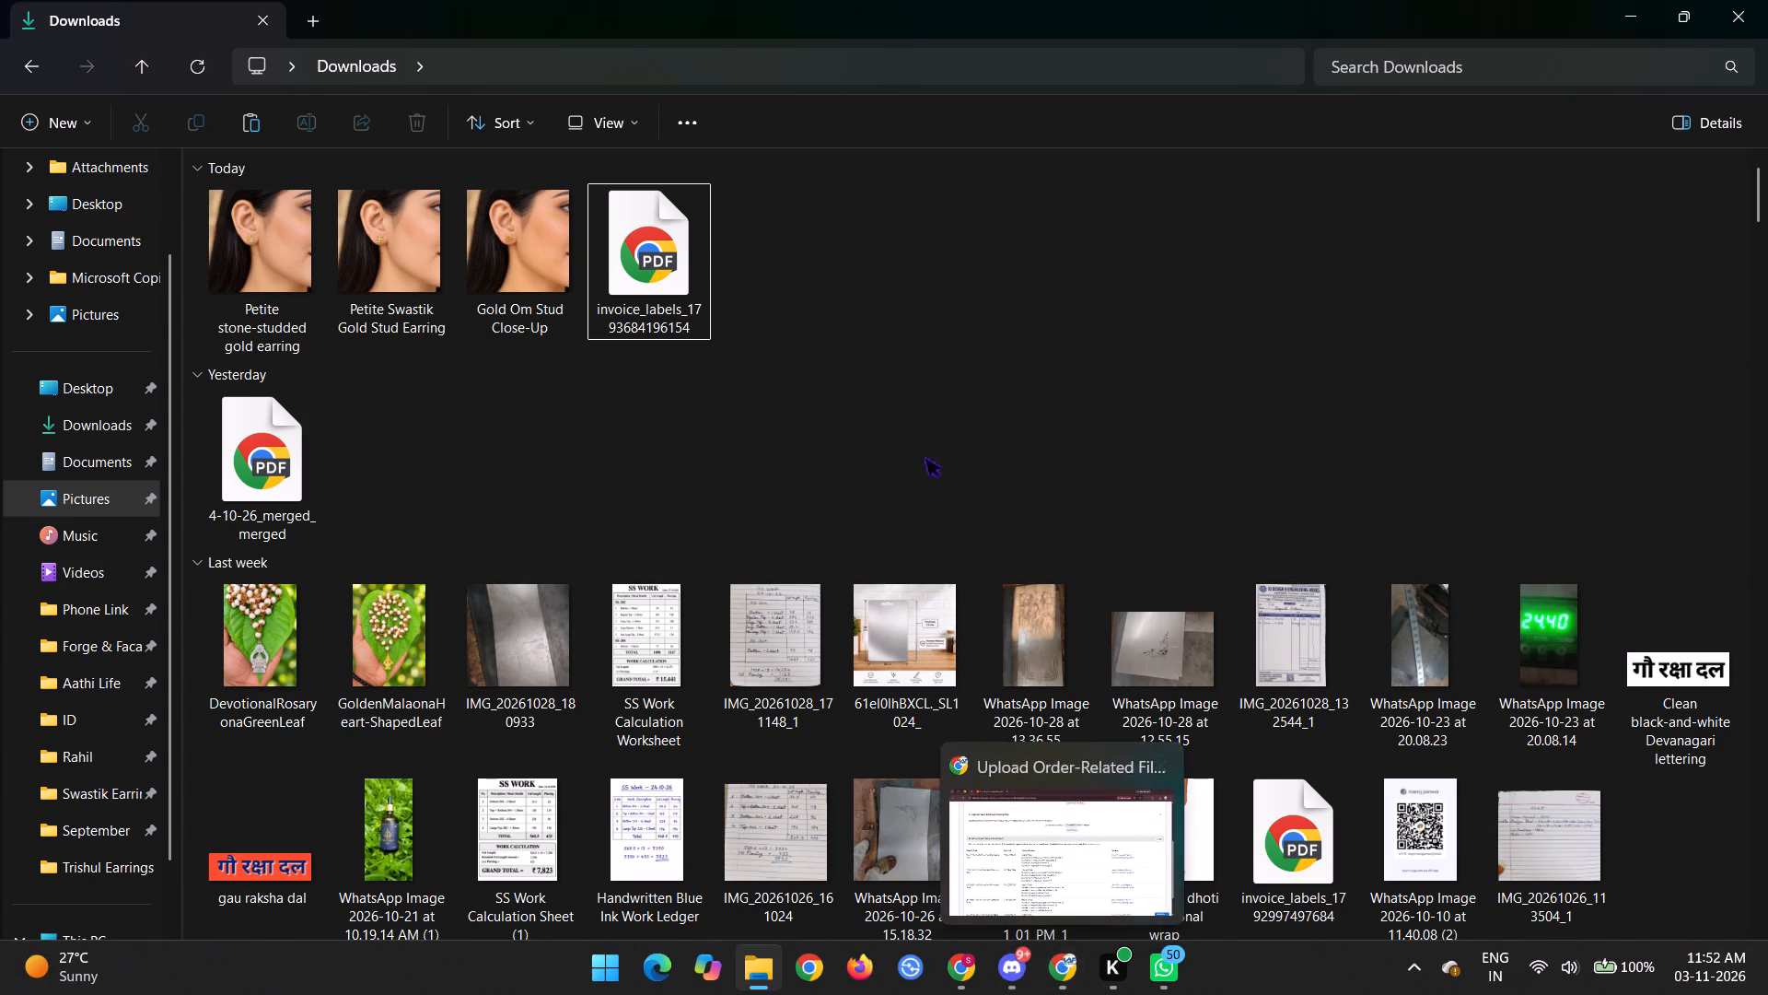
# Switch back to Chrome and return to the top of the Seller Central Upload Order-Related Files page.
pyautogui.hotkey('alt', 'Tab')
pyautogui.scroll(10, 425, 316)
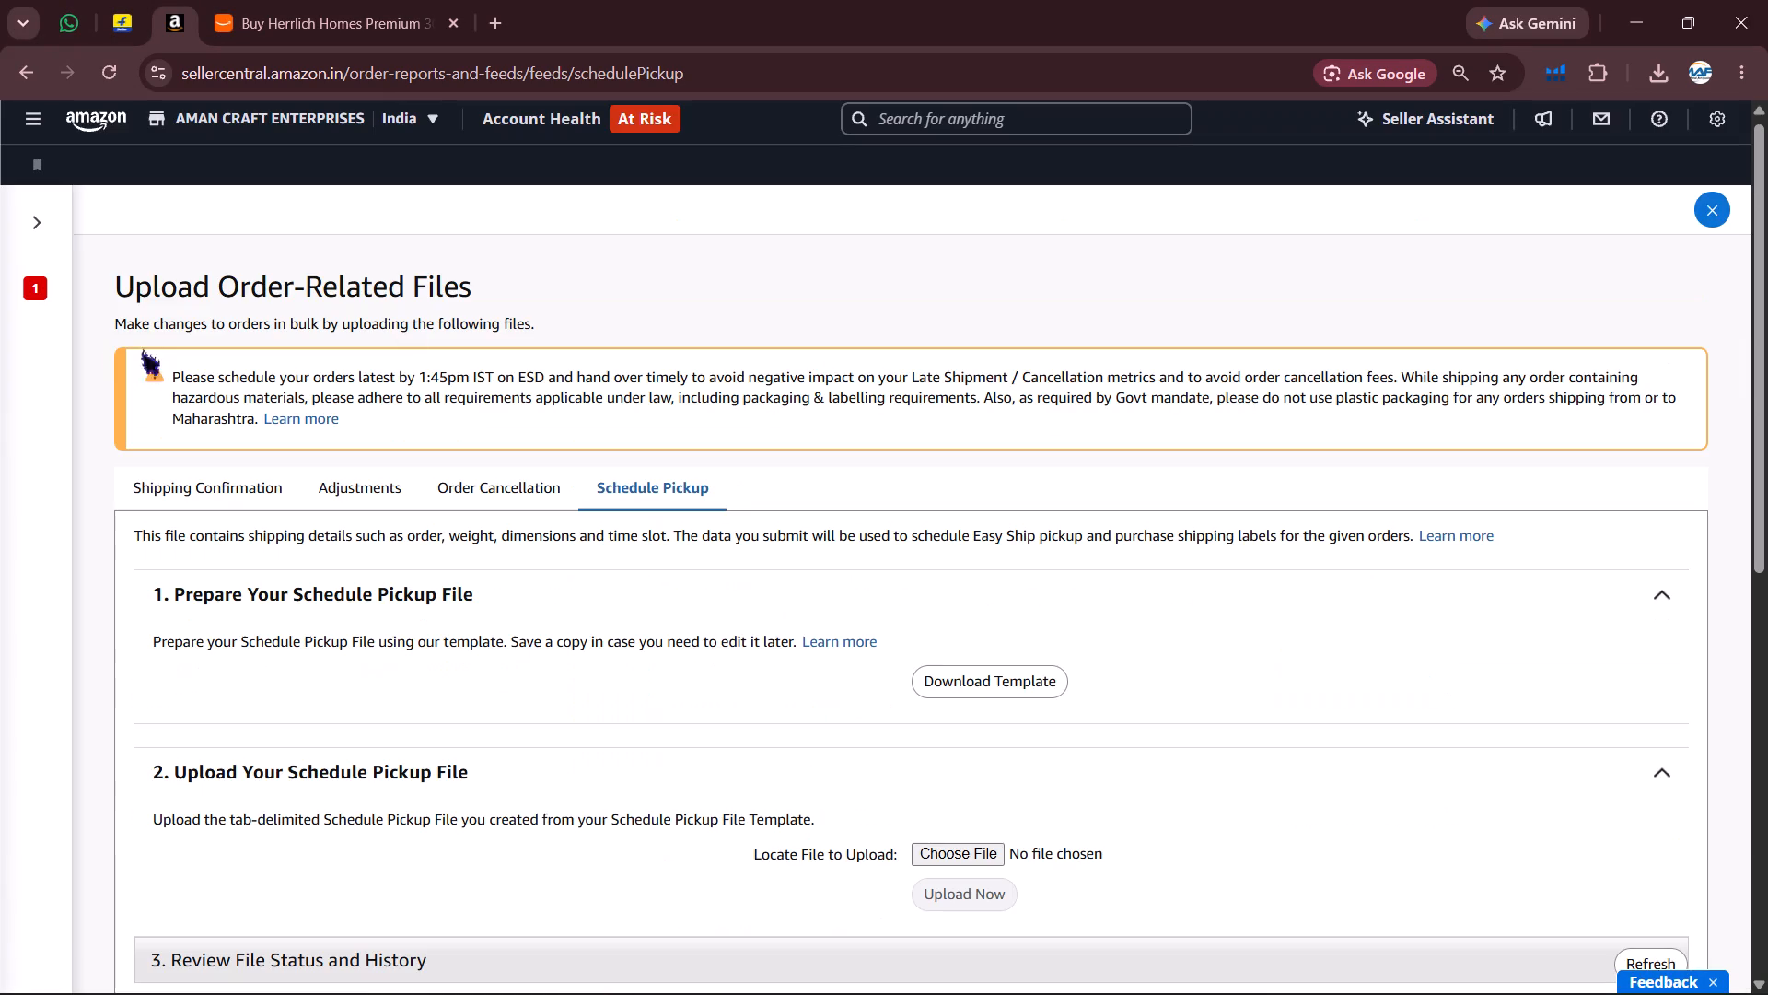
# Open Manage Orders and filter the sent Easy Ship orders waiting for pickup to those on the verge of late shipment.
pyautogui.scroll(5, 142, 347)
pyautogui.click(26, 115)
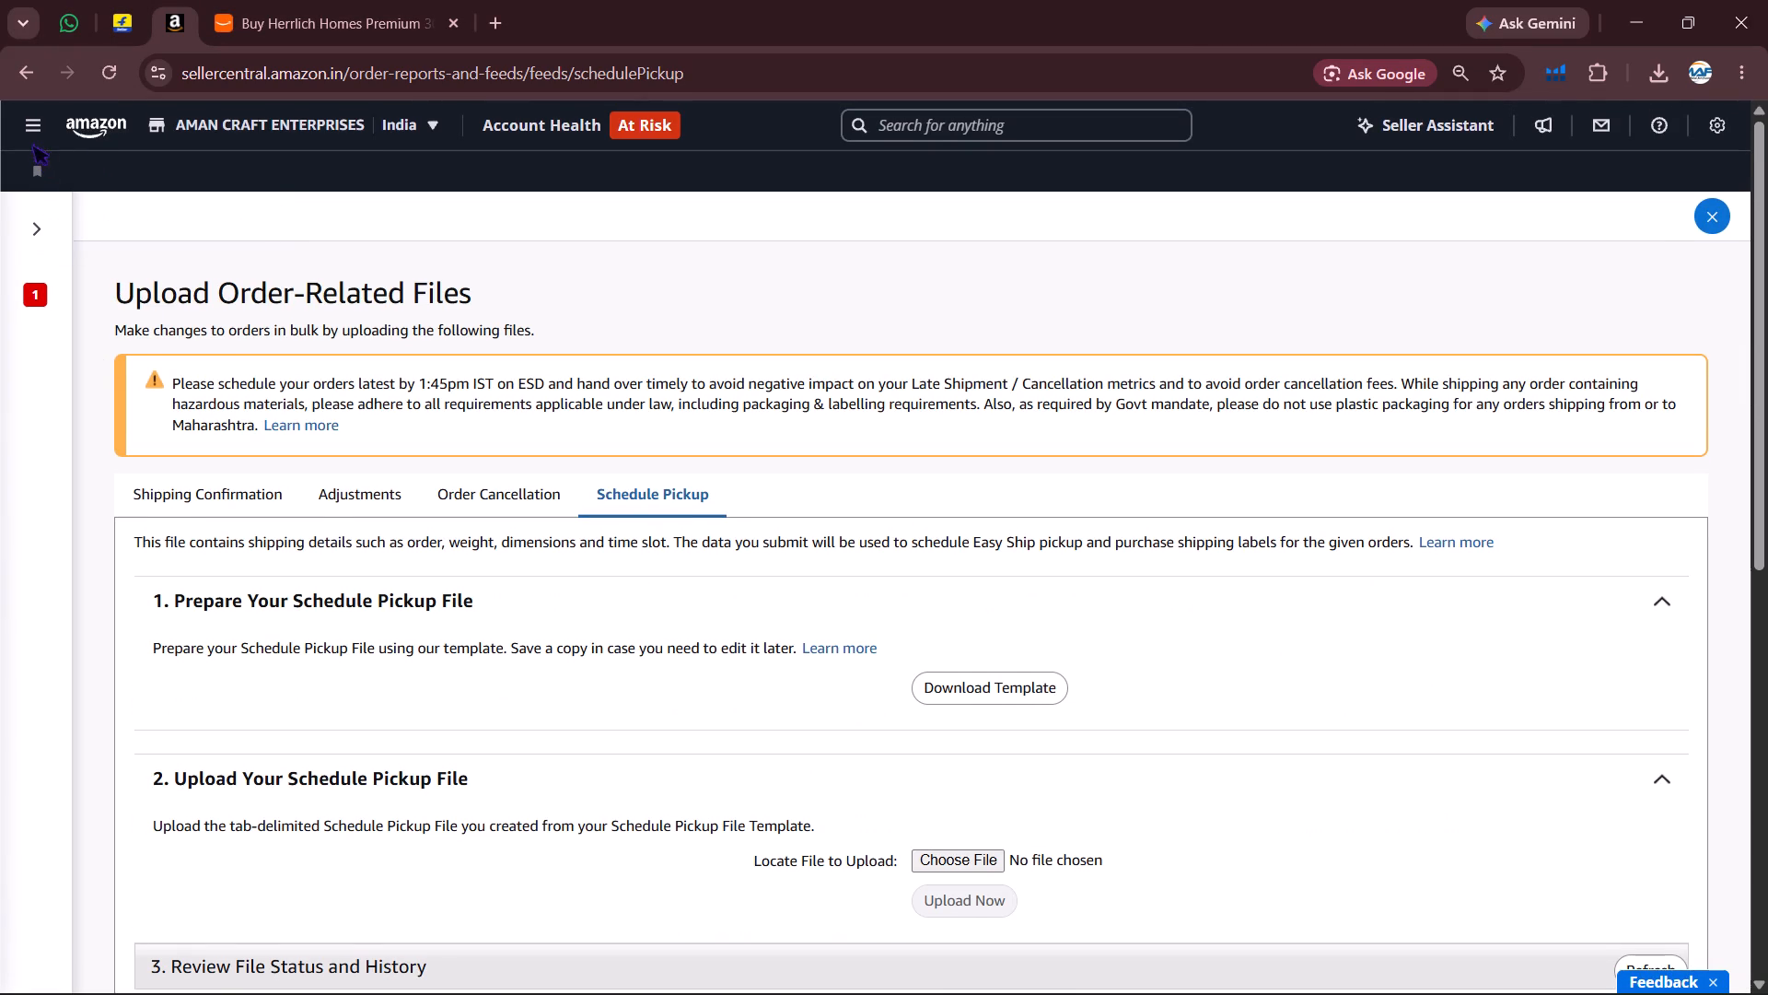
pyautogui.click(31, 138)
pyautogui.click(31, 123)
pyautogui.click(100, 439)
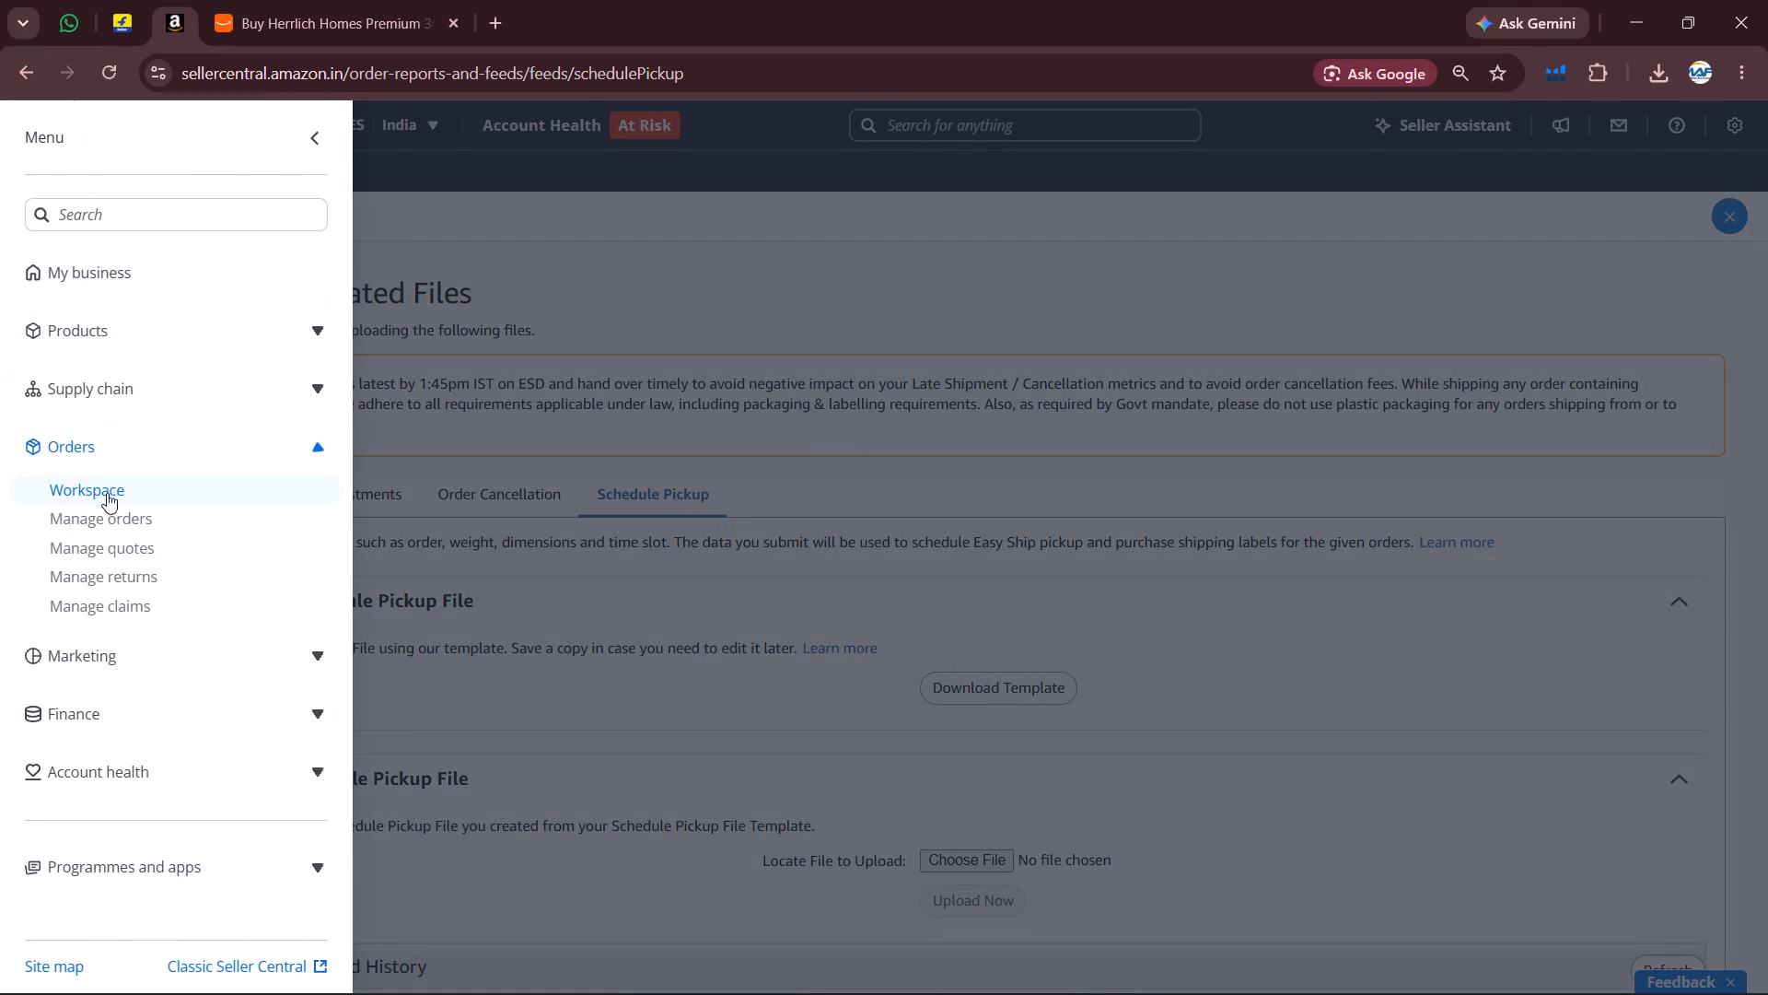
pyautogui.click(107, 524)
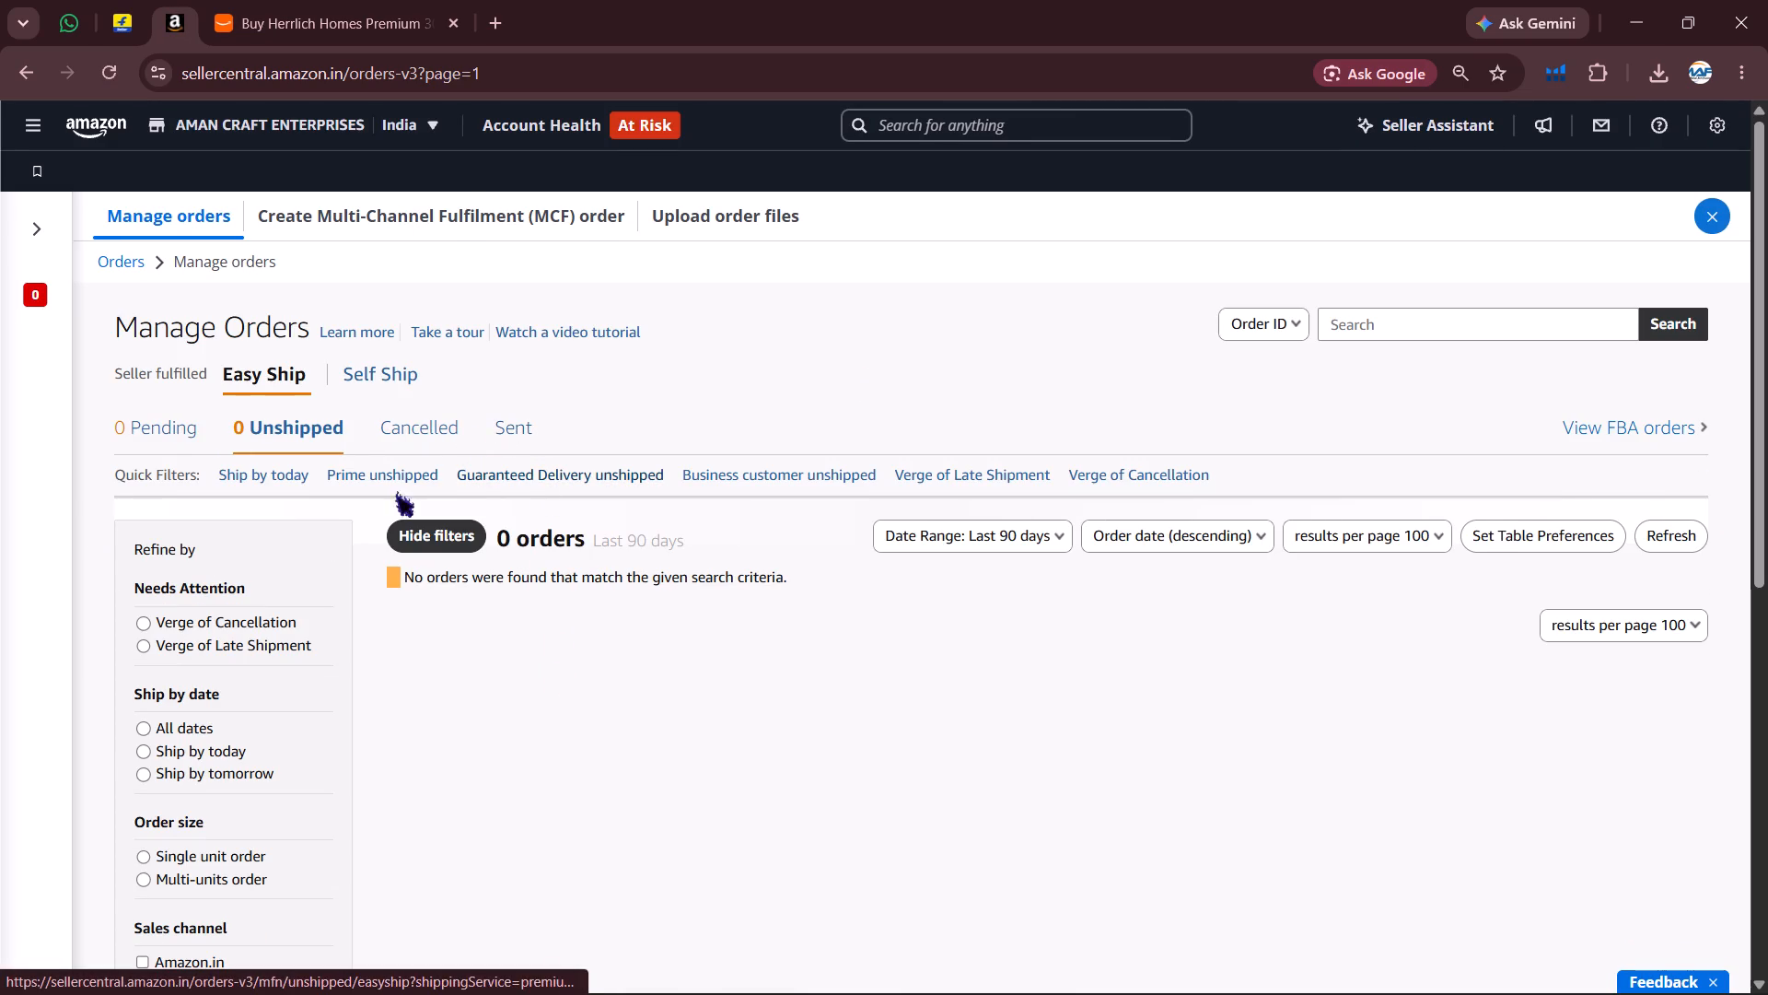
pyautogui.click(508, 437)
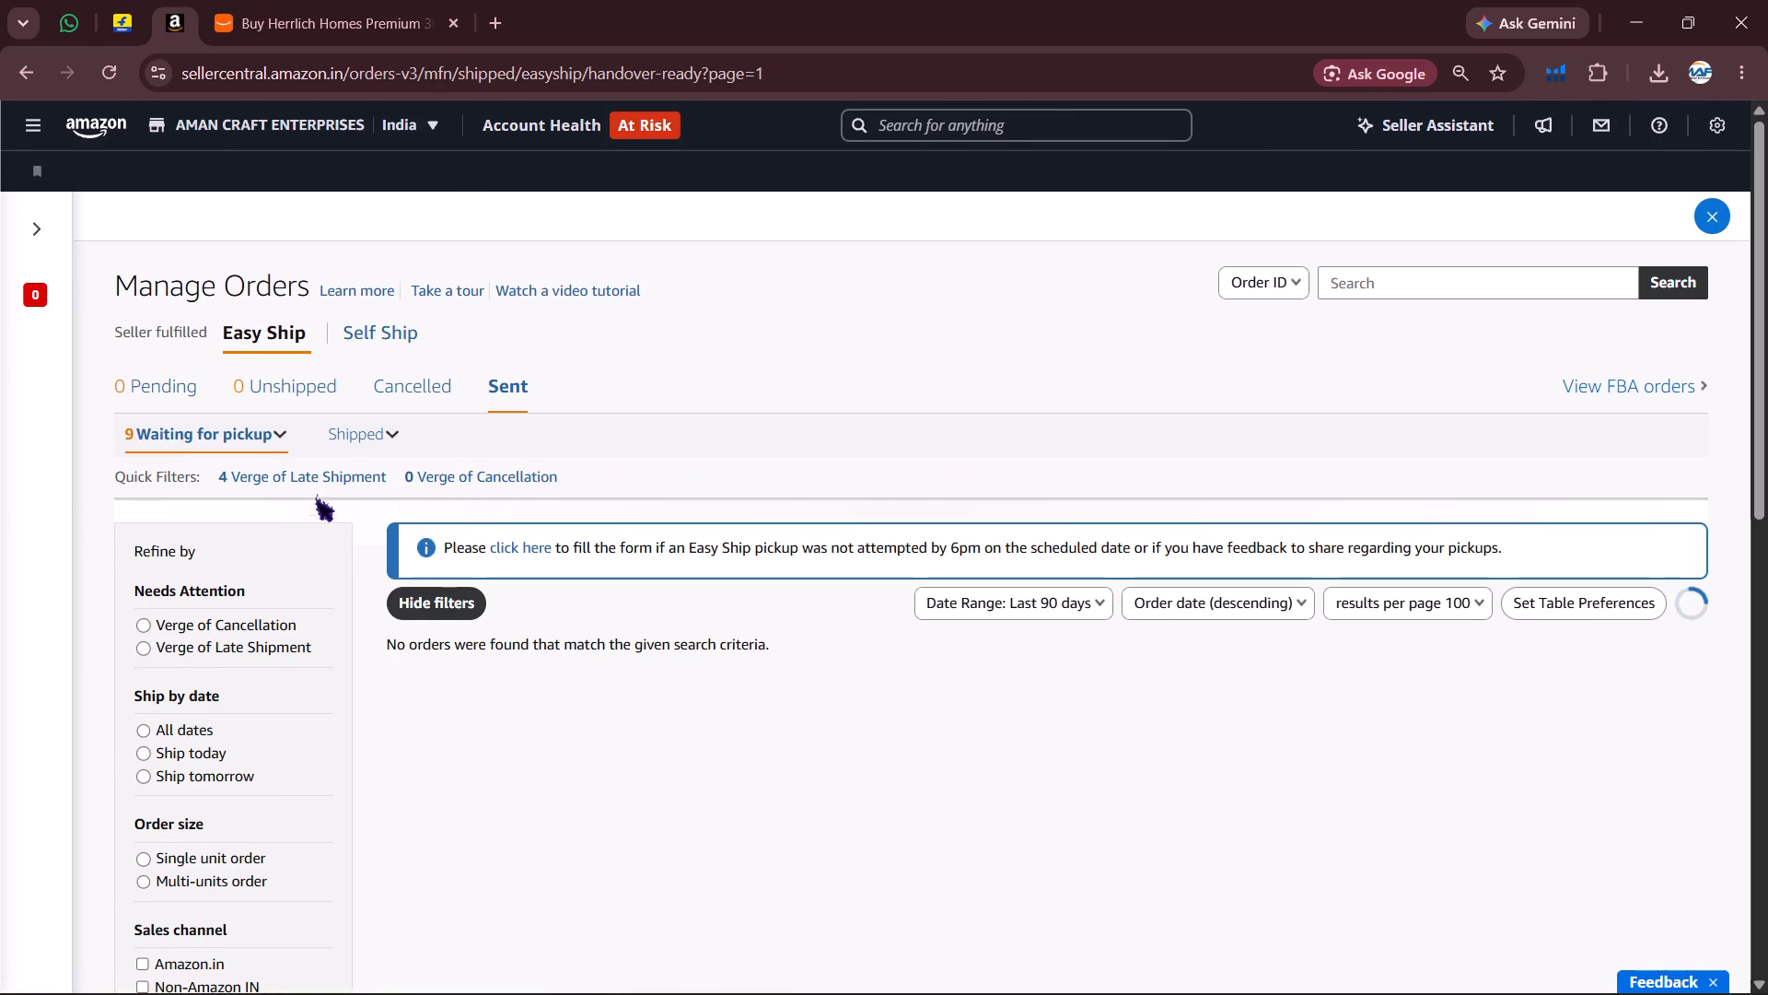
pyautogui.click(317, 480)
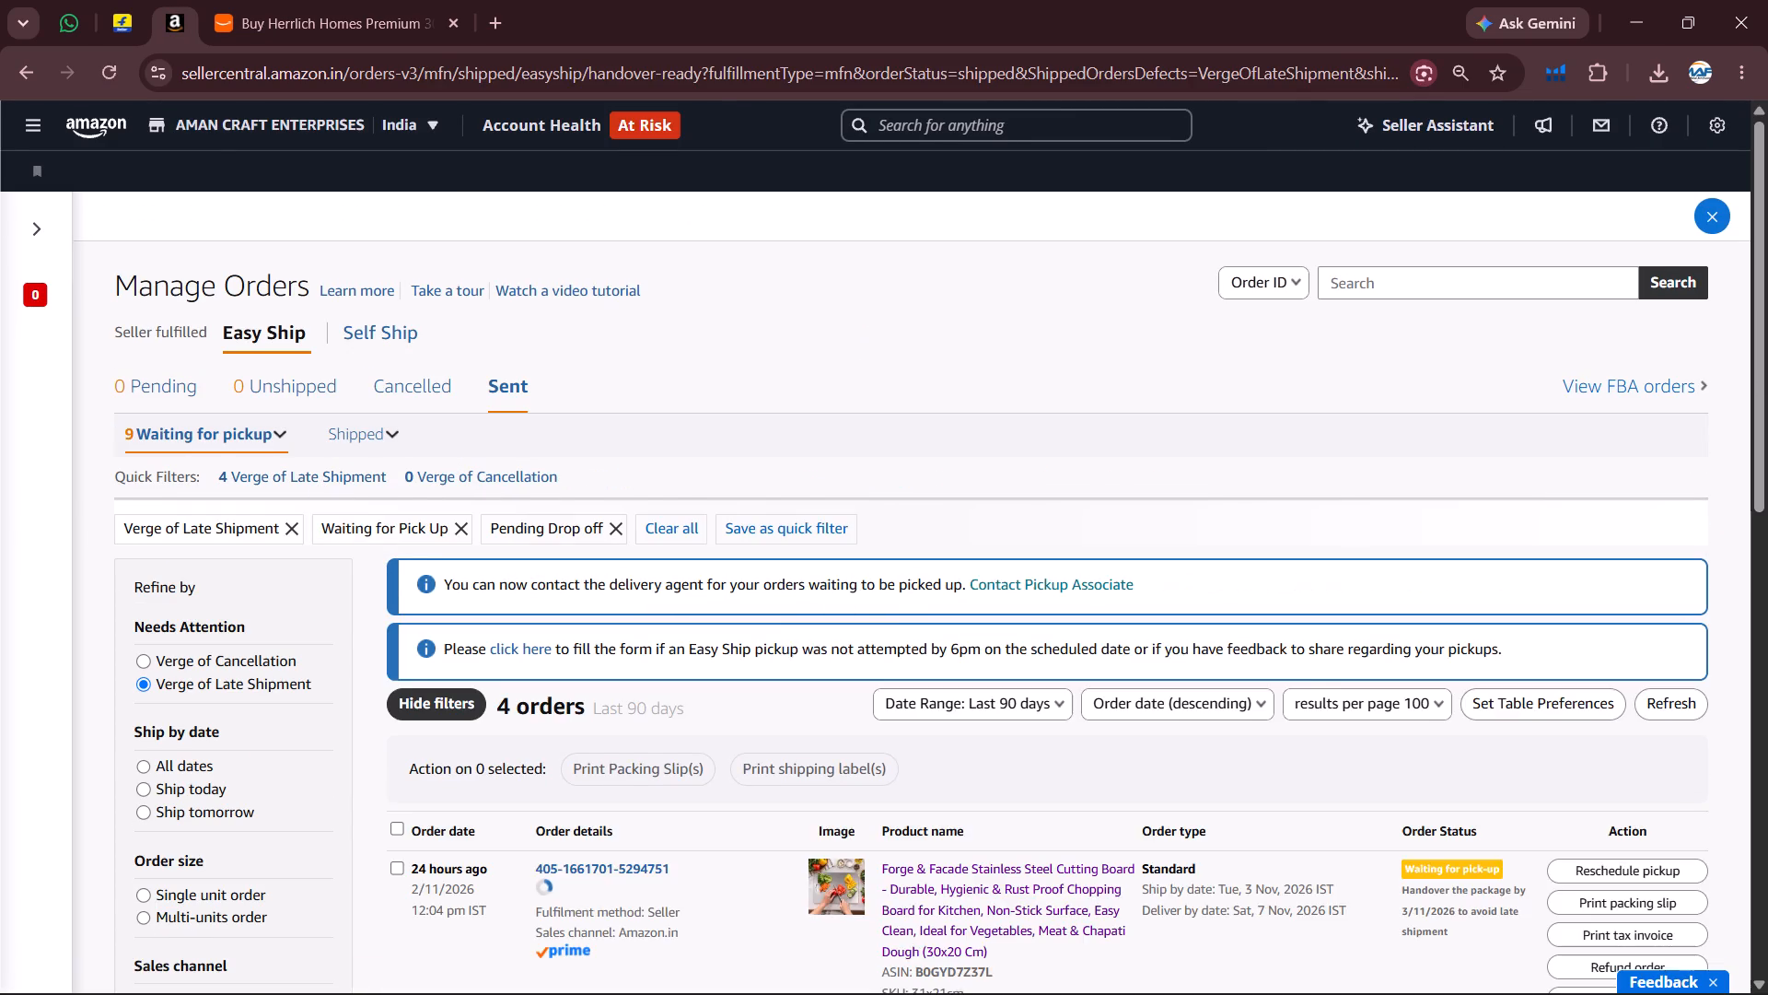
pyautogui.scroll(-8, 781, 638)
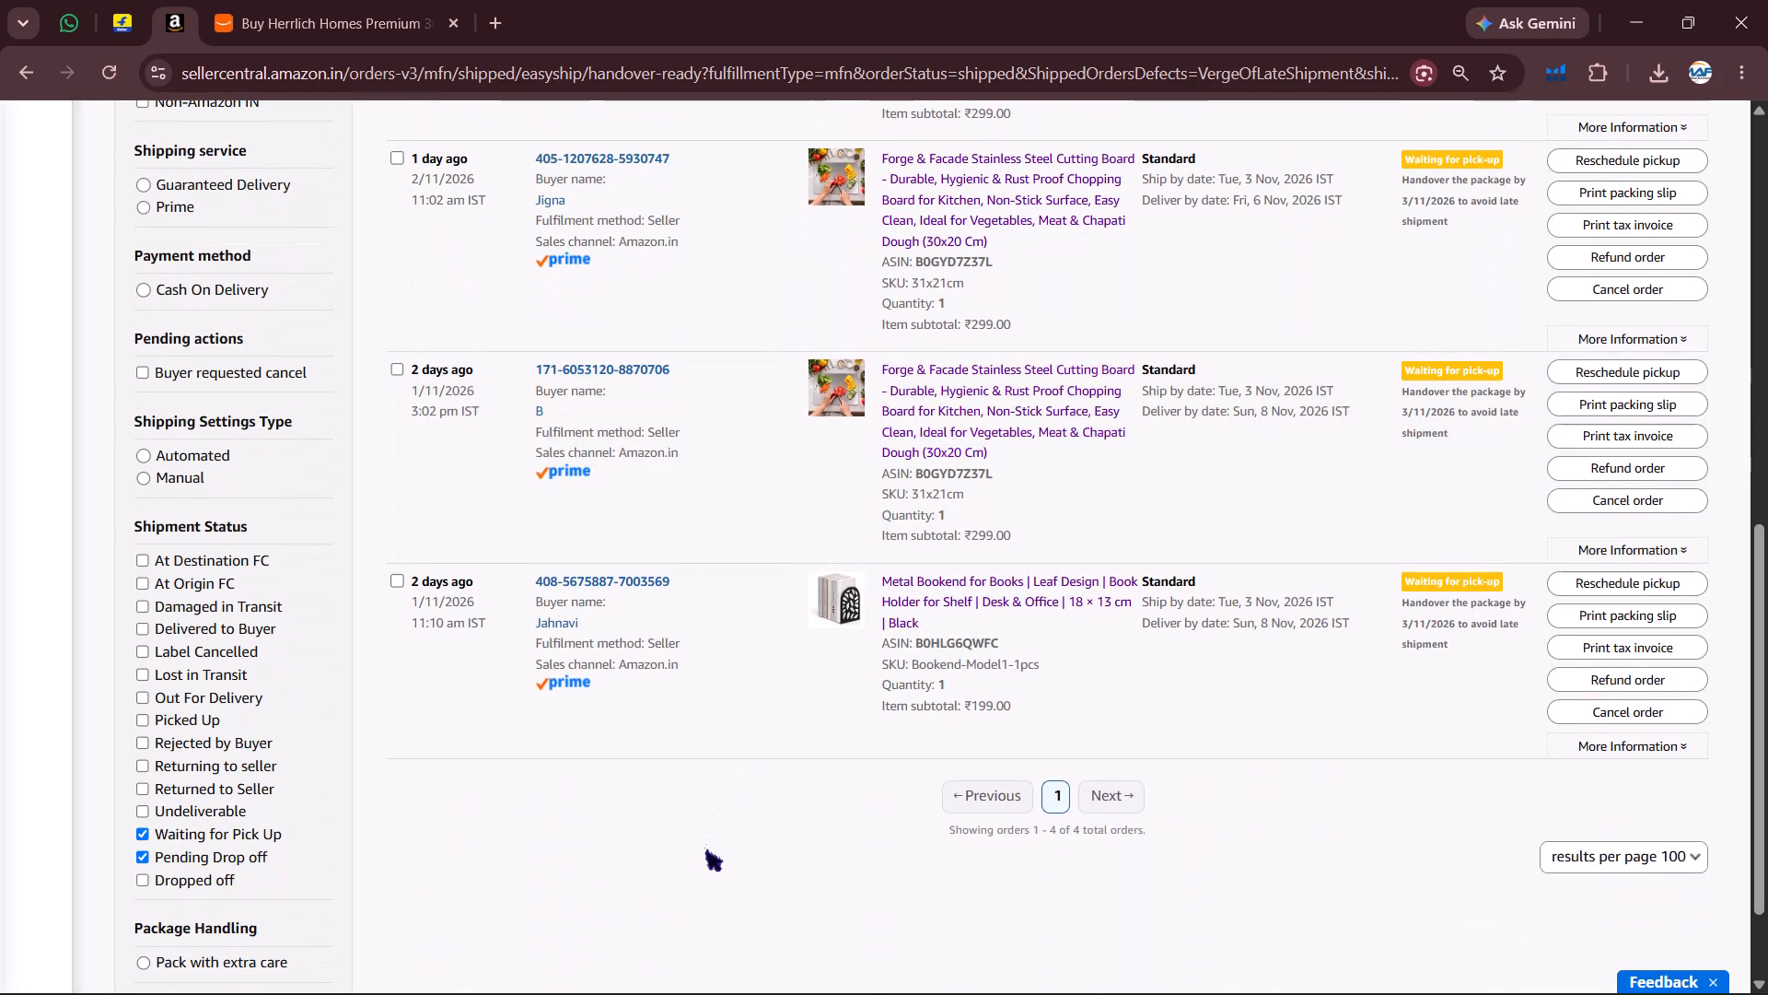
pyautogui.scroll(1, 764, 837)
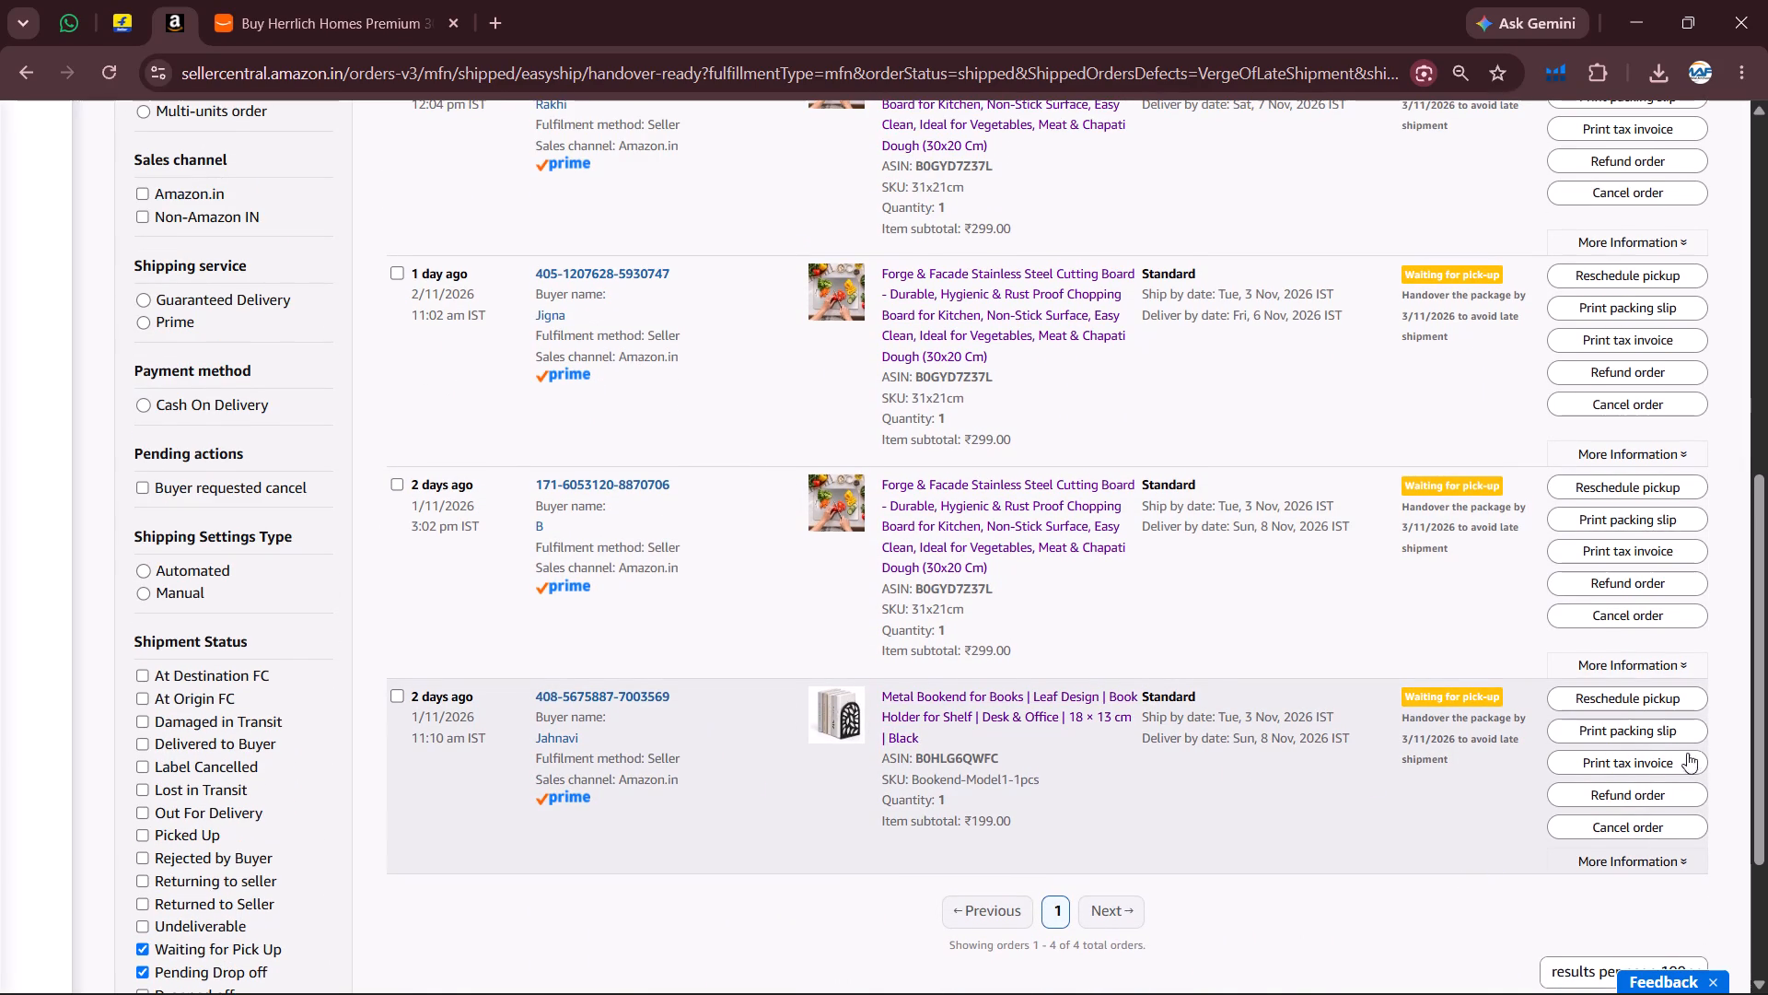
pyautogui.click(1668, 733)
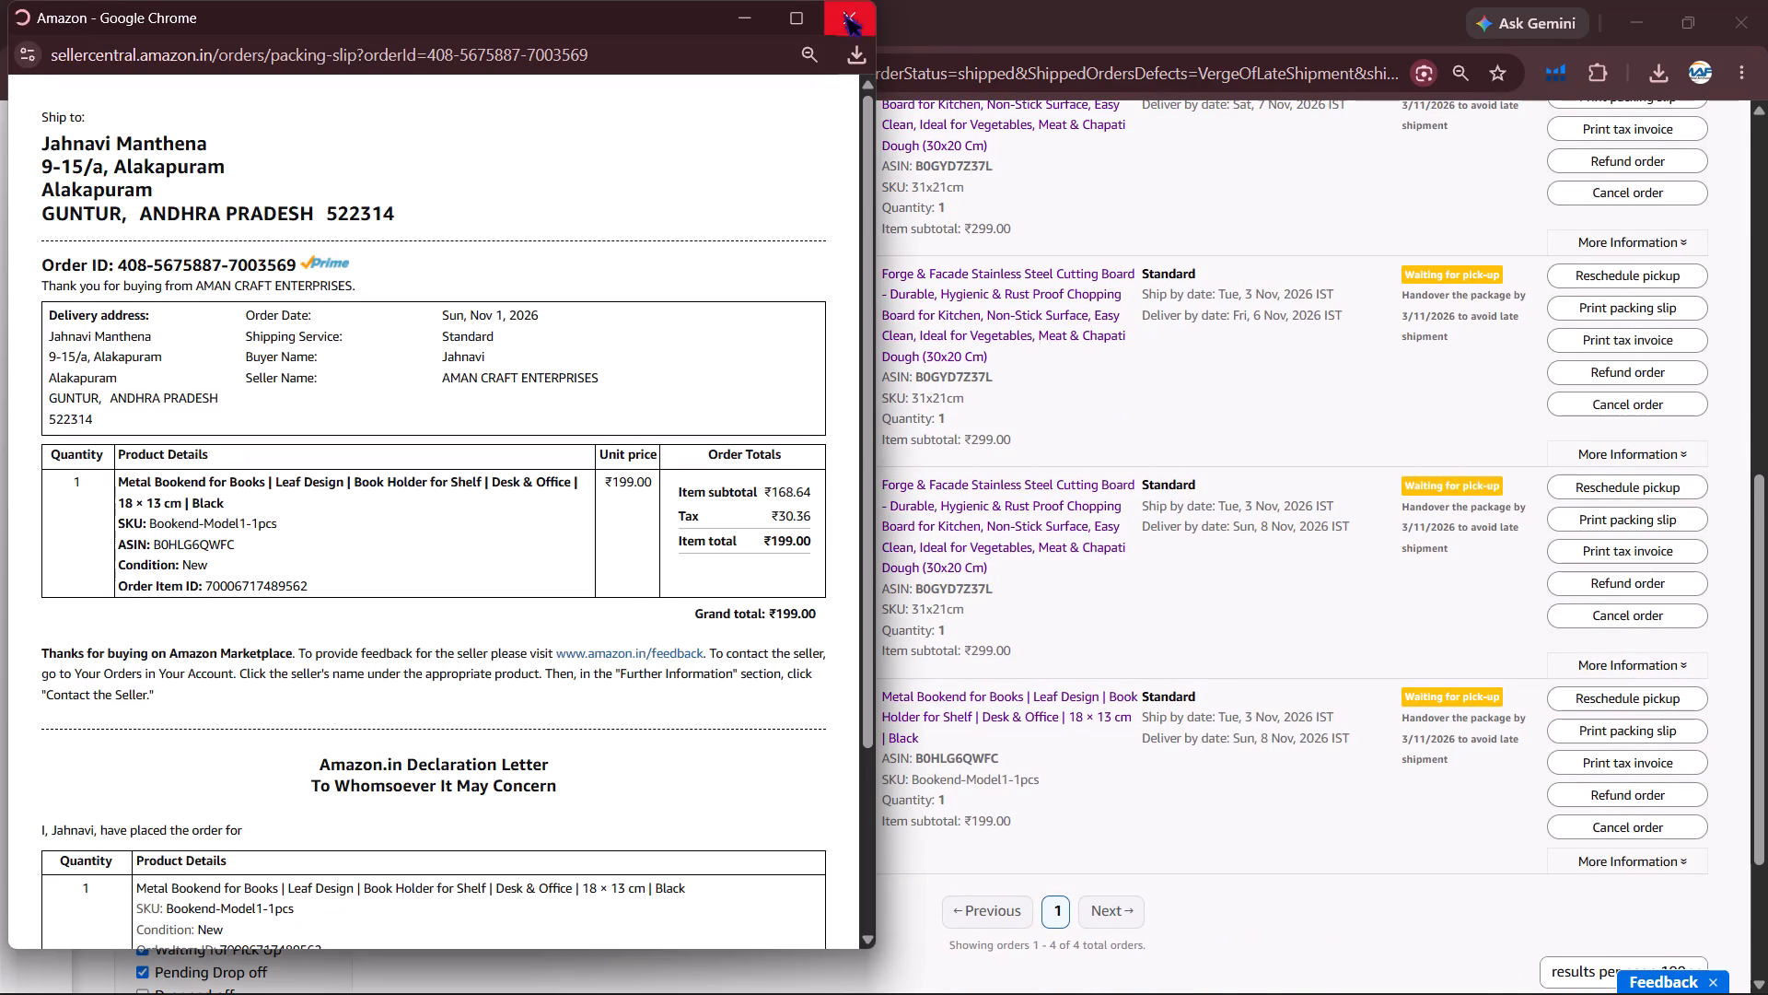
pyautogui.click(844, 10)
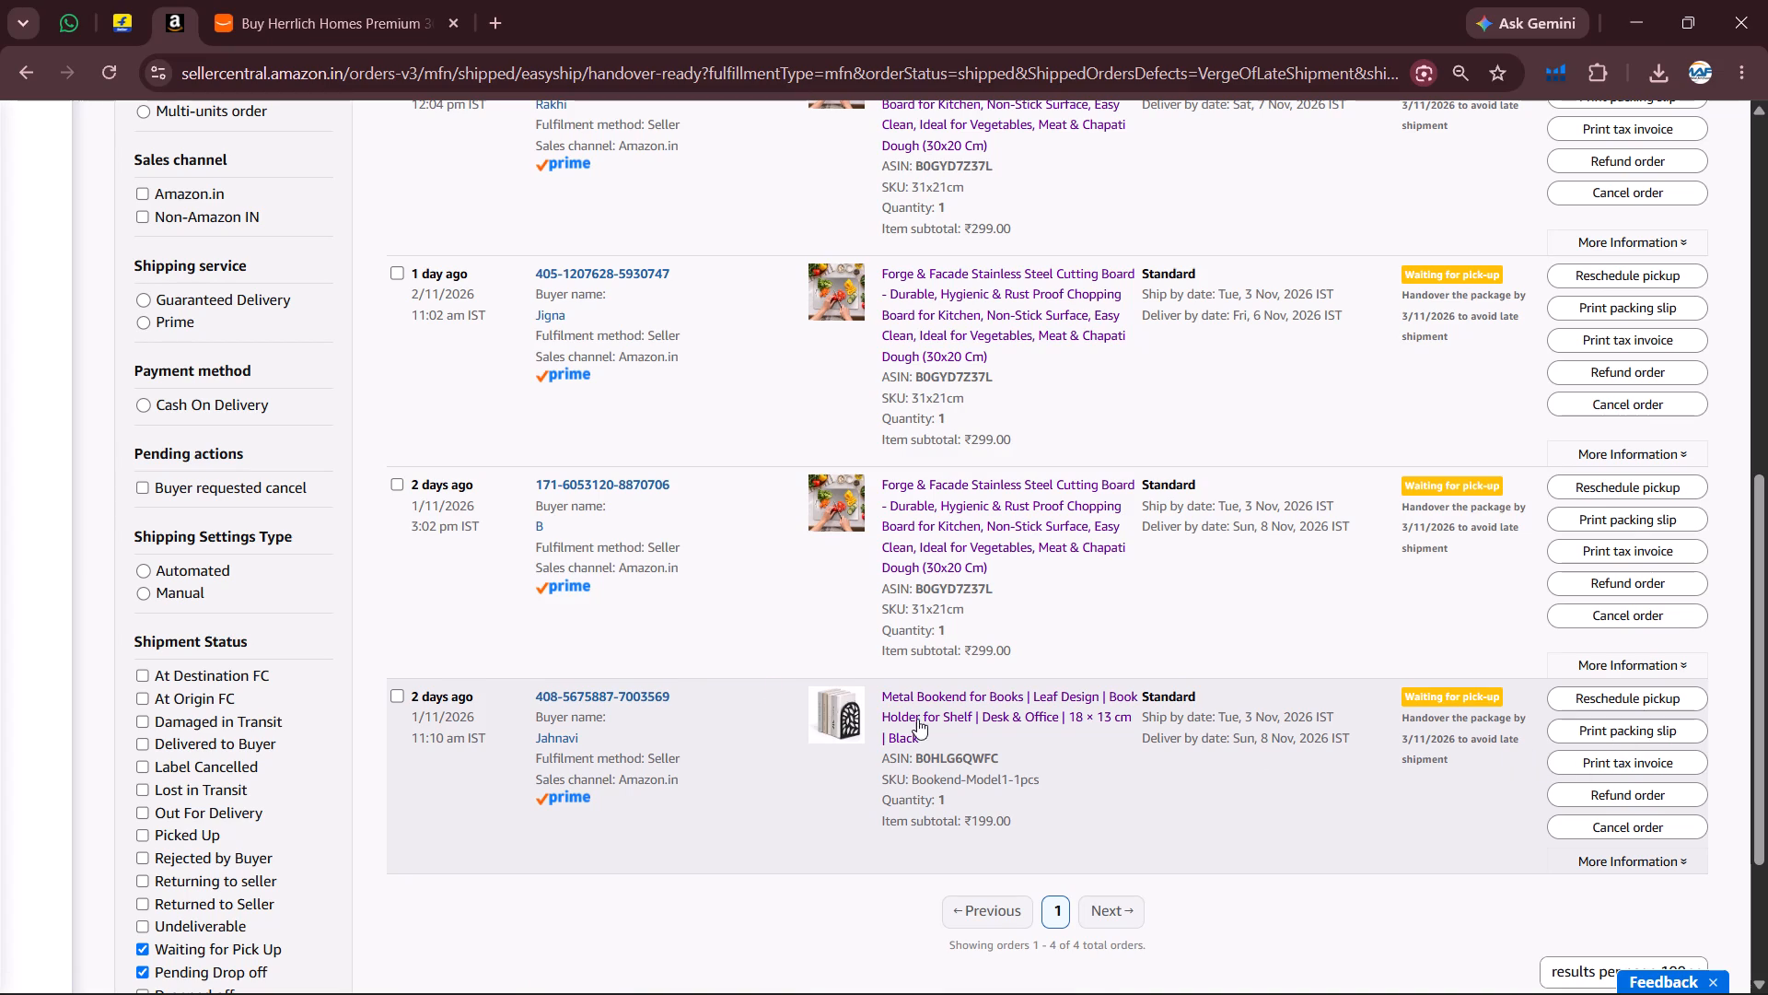
pyautogui.click(610, 699)
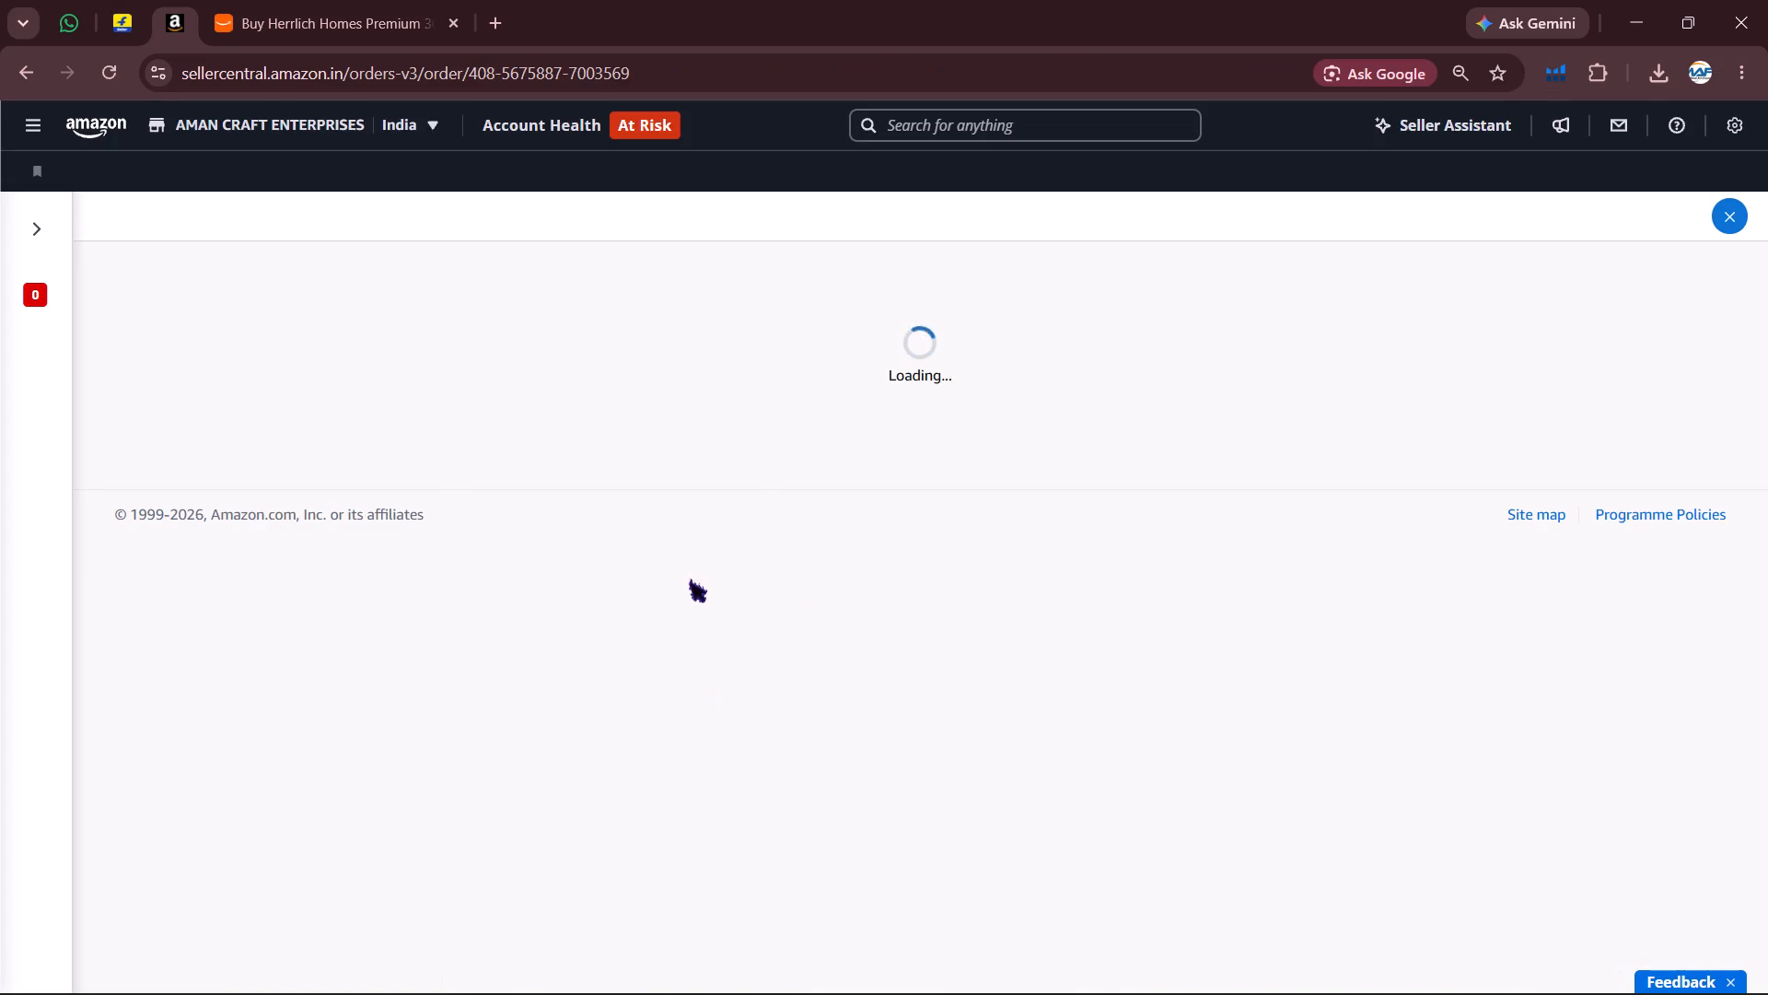
pyautogui.scroll(-5, 584, 619)
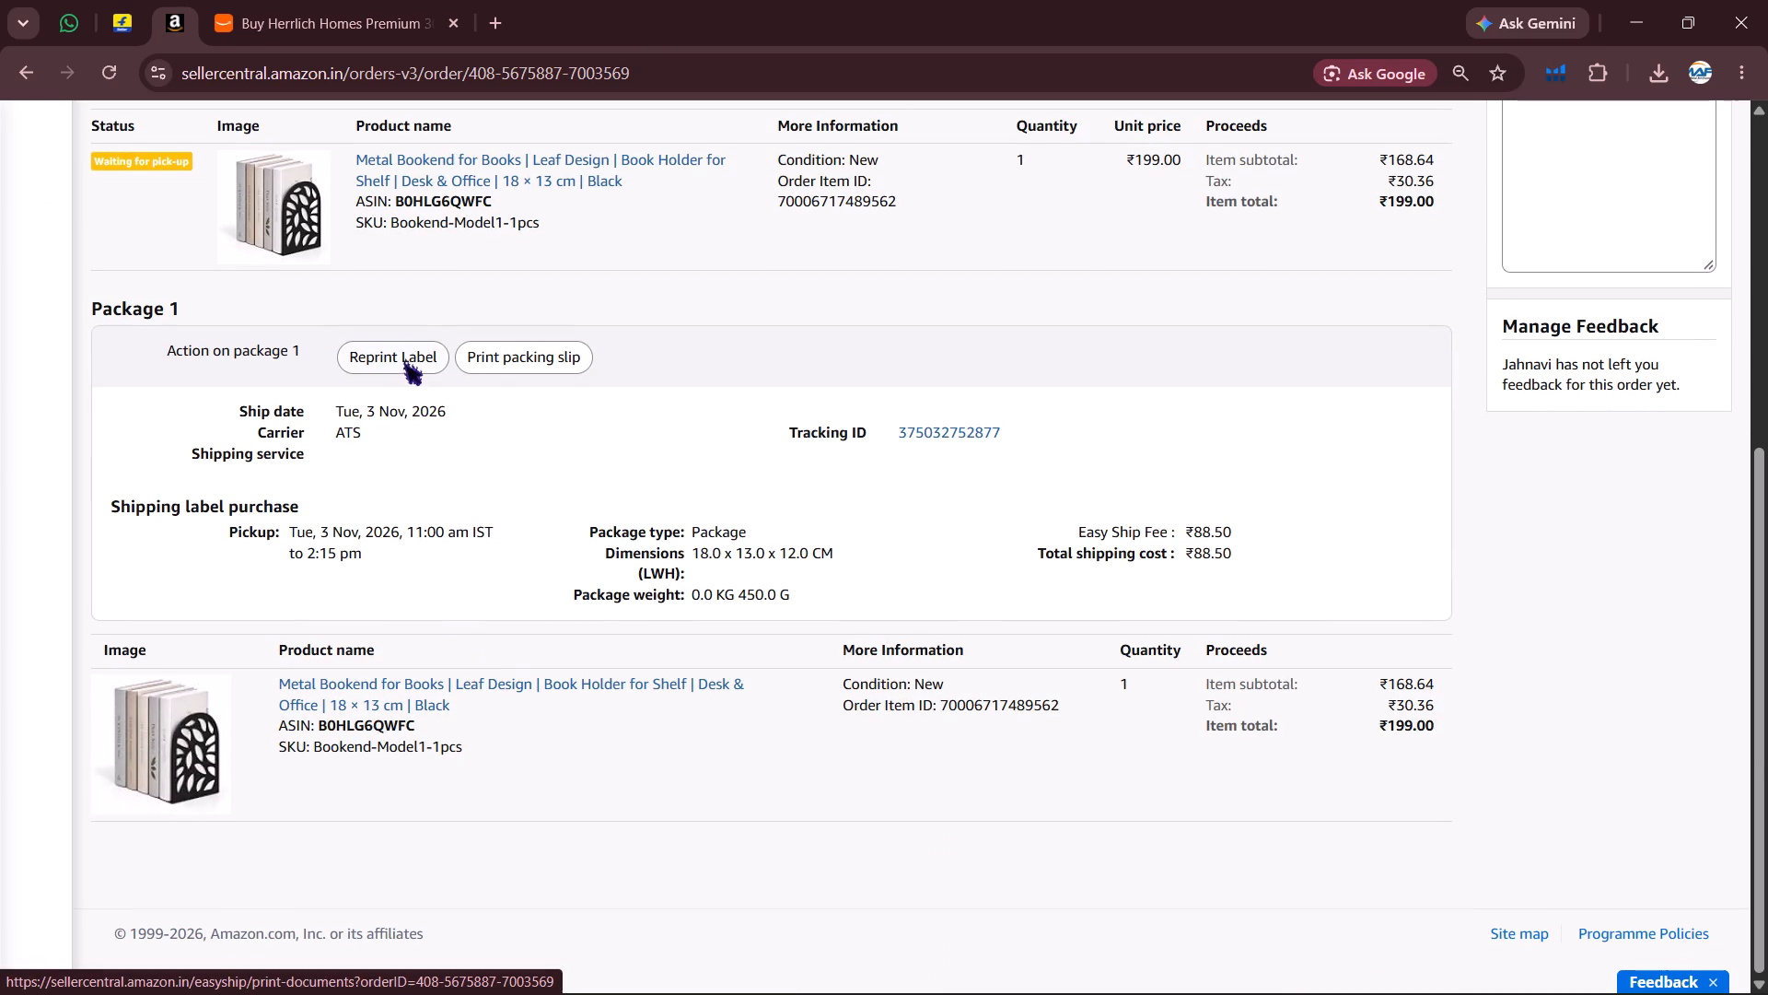
pyautogui.click(402, 357)
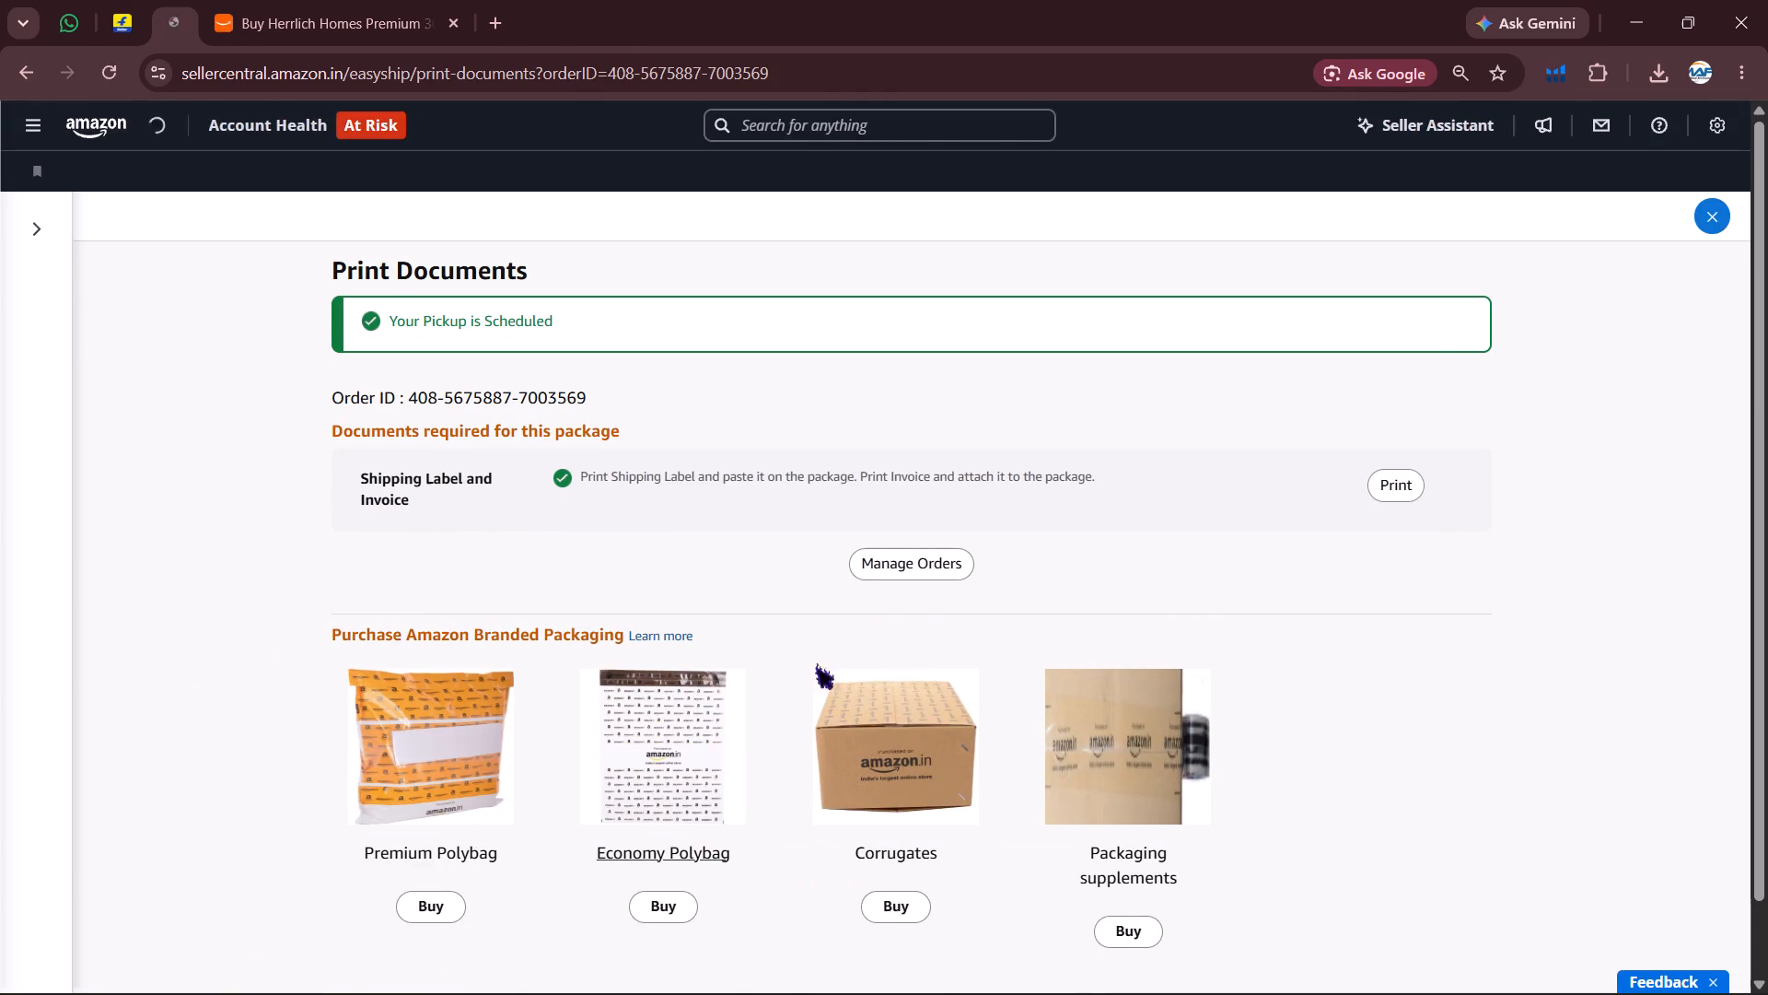
pyautogui.click(1390, 493)
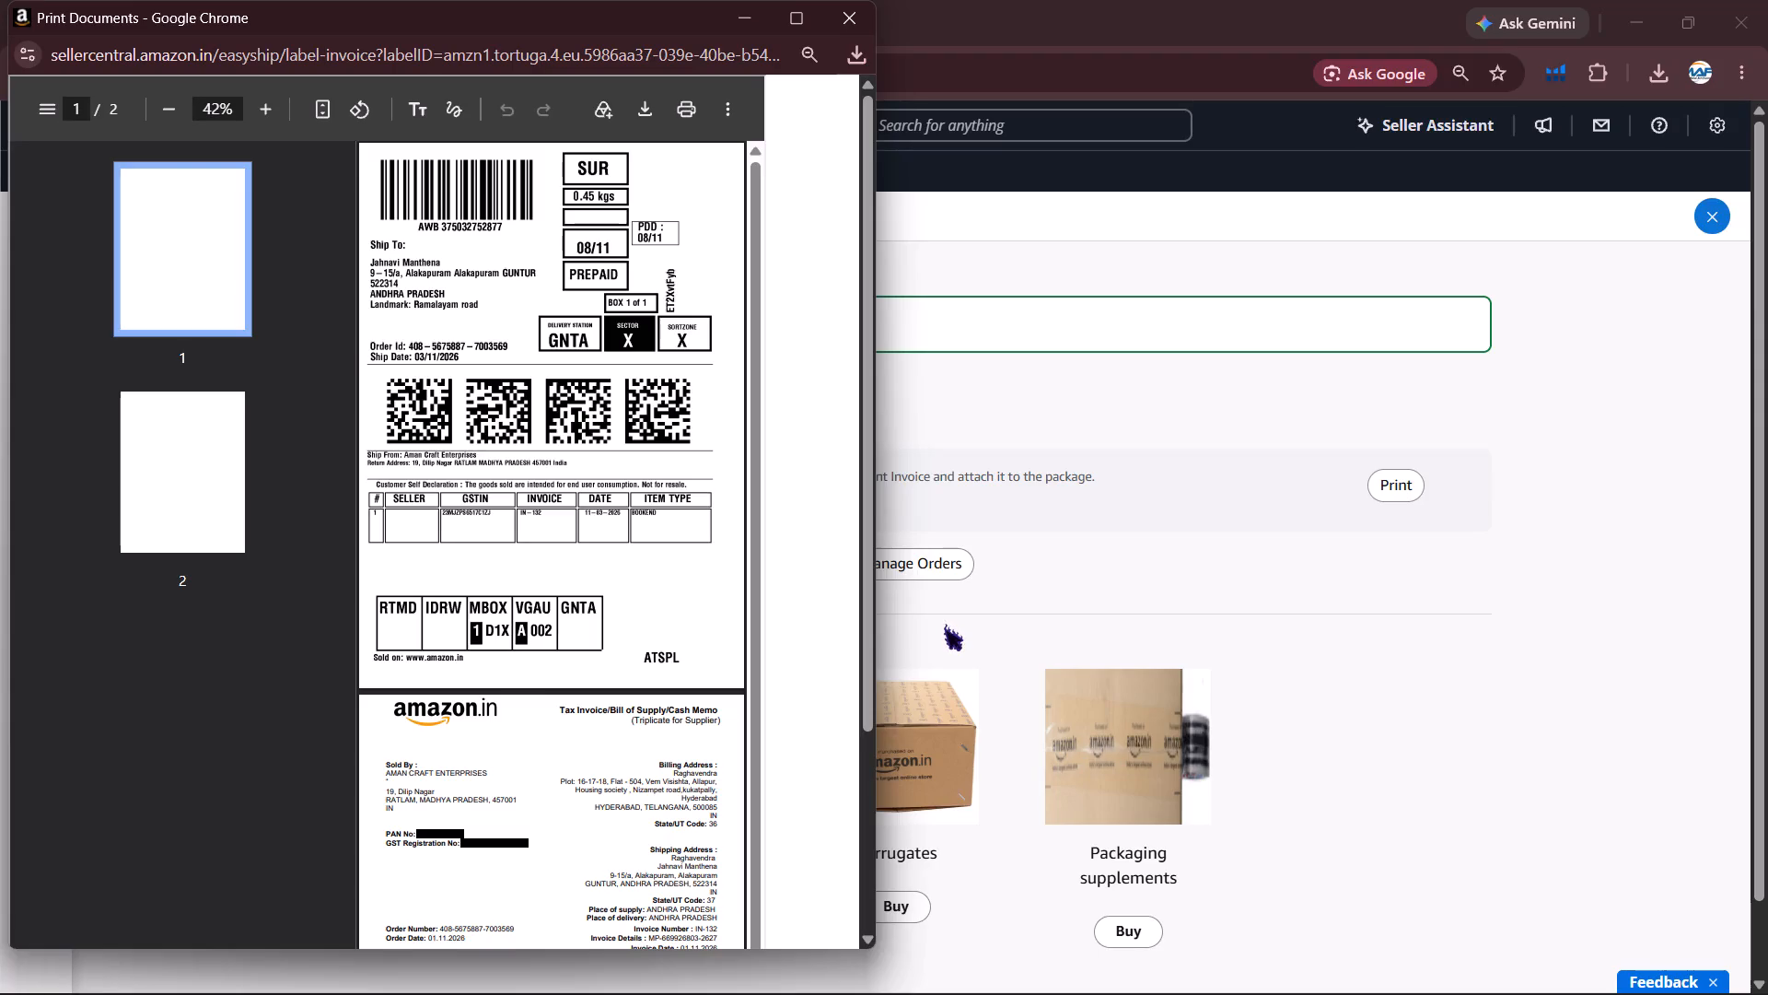
pyautogui.scroll(1, 943, 624)
pyautogui.click(637, 115)
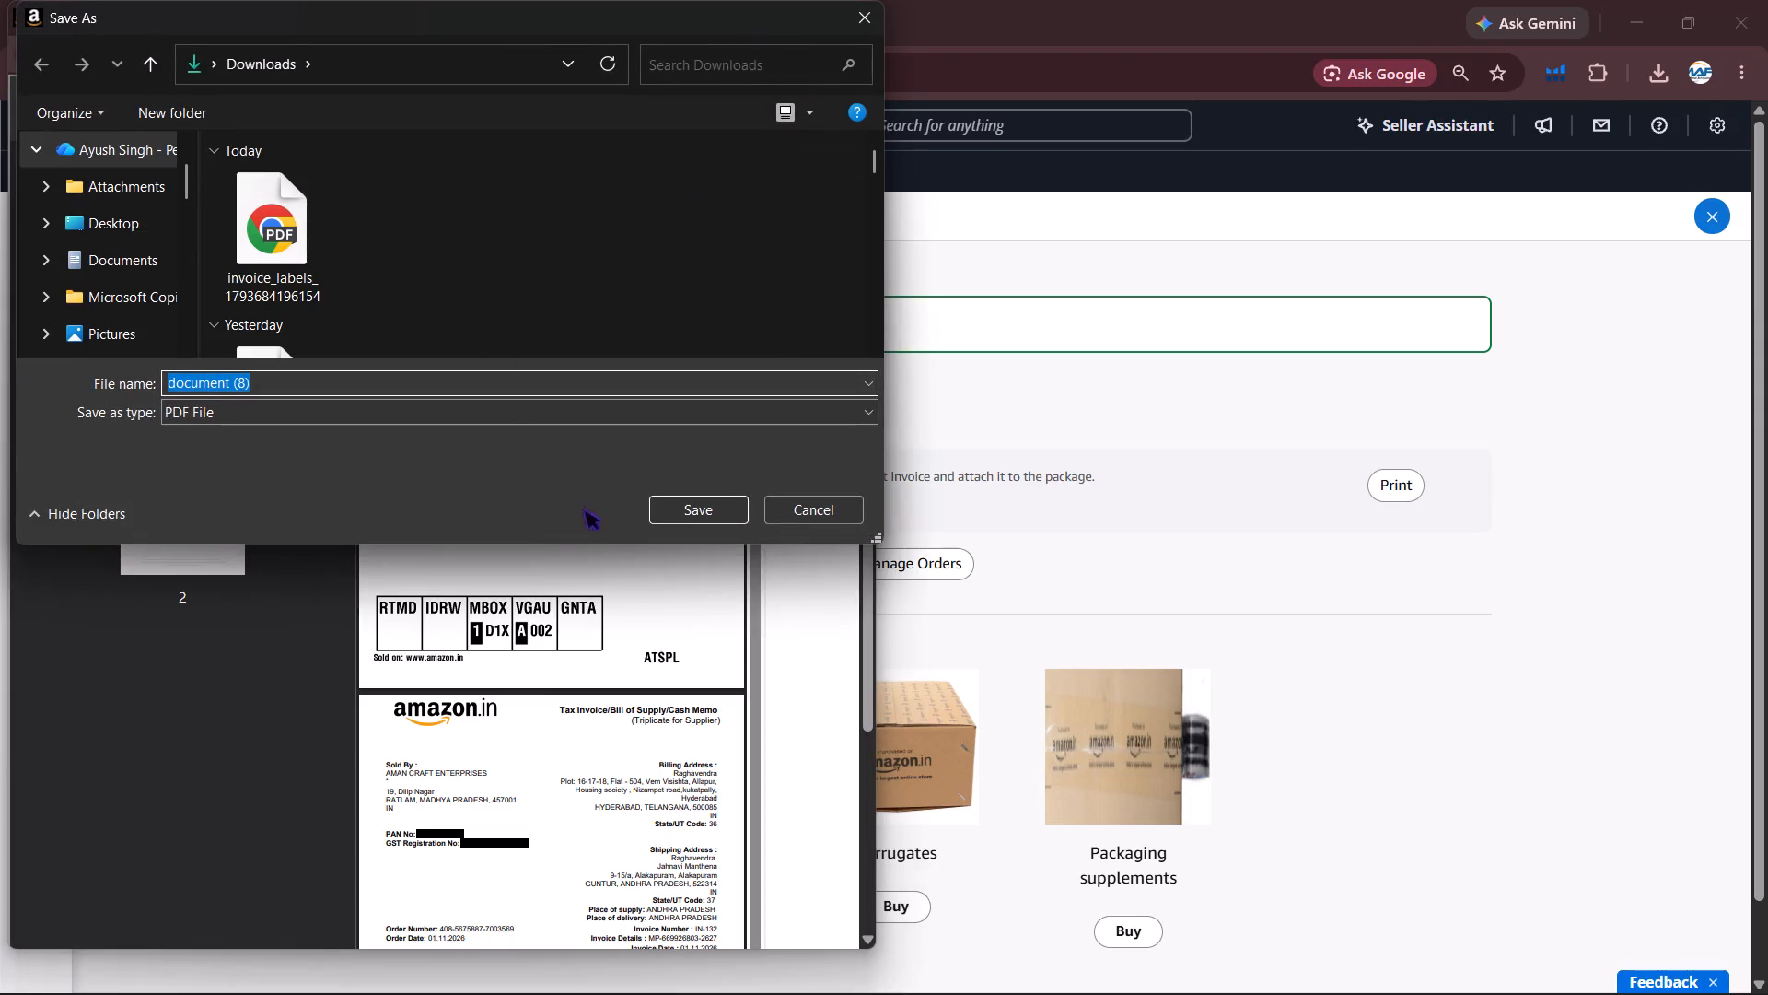
pyautogui.click(687, 502)
pyautogui.click(749, 10)
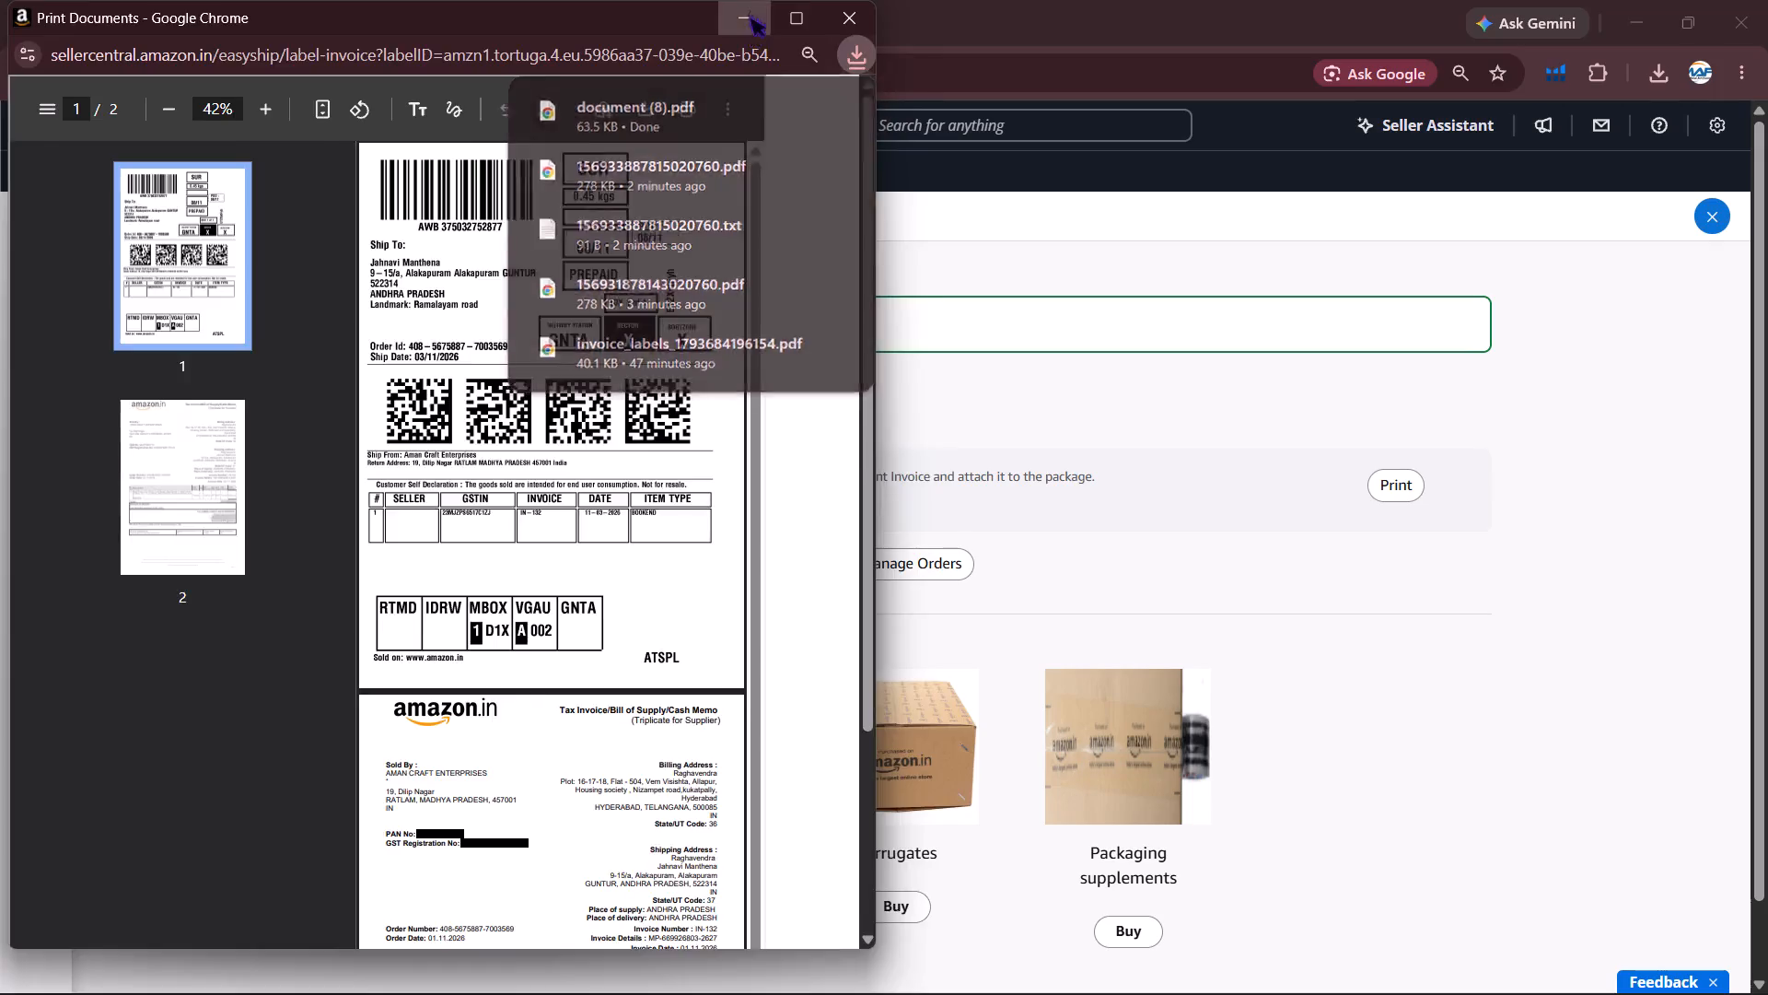
pyautogui.click(19, 62)
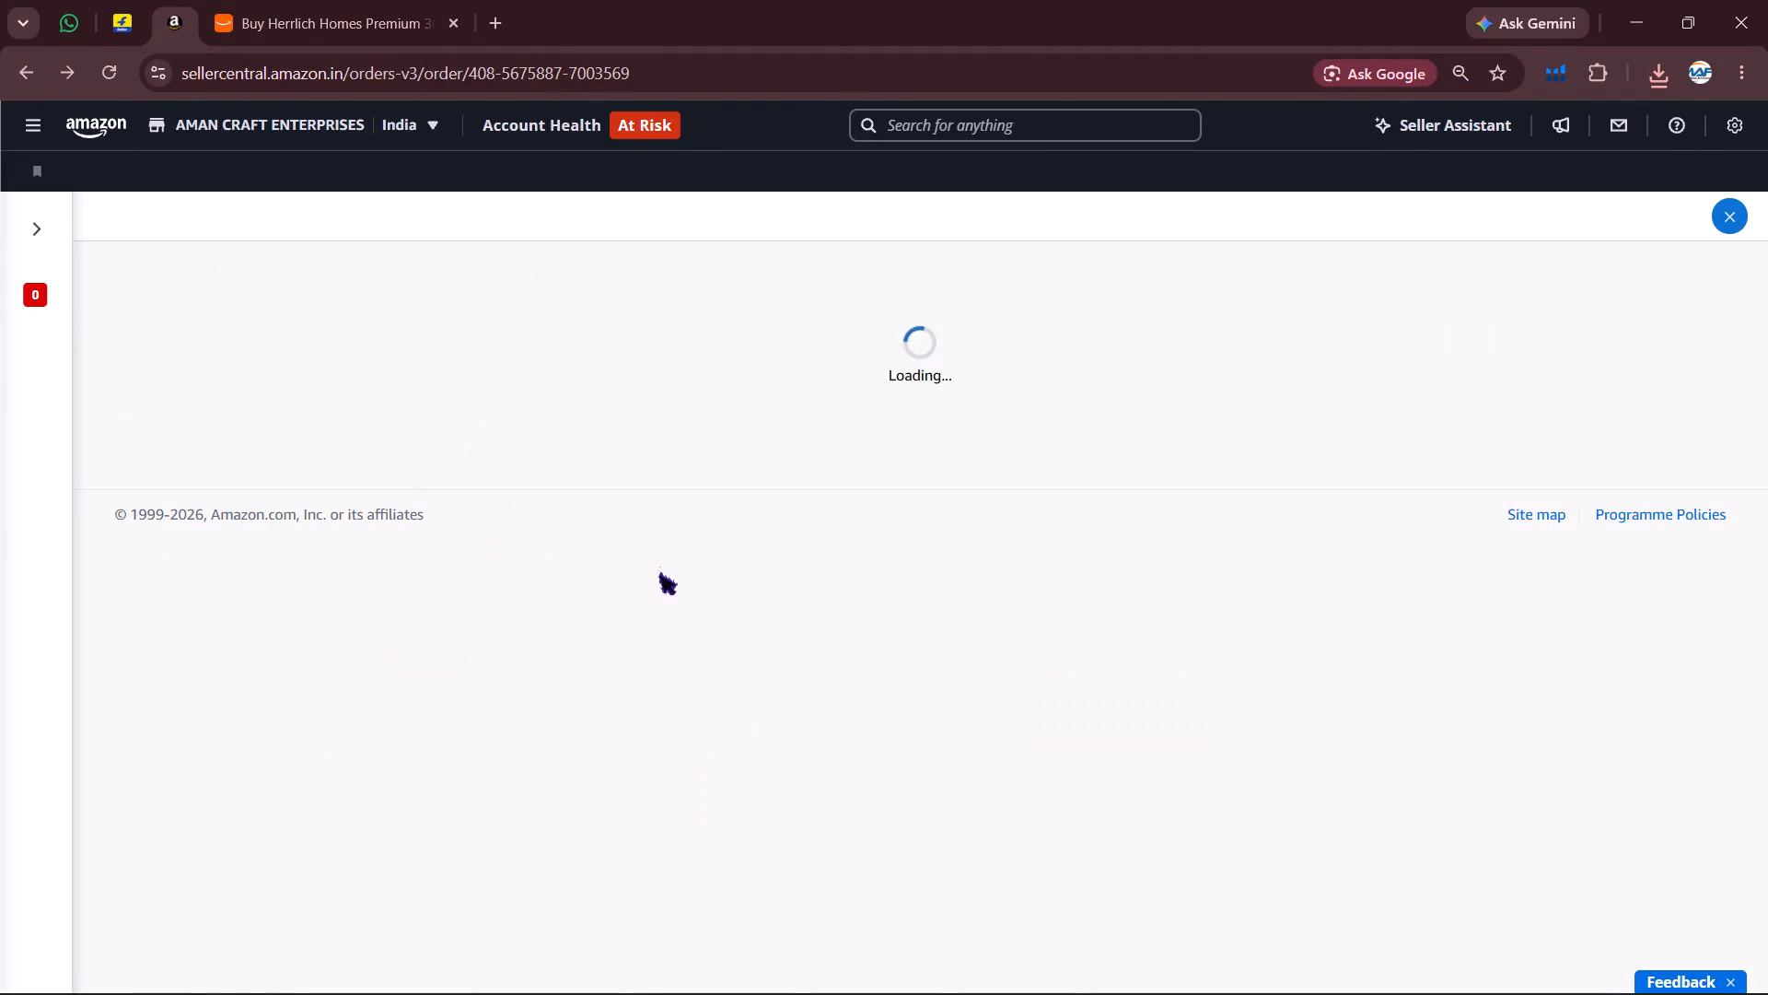
pyautogui.click(3, 72)
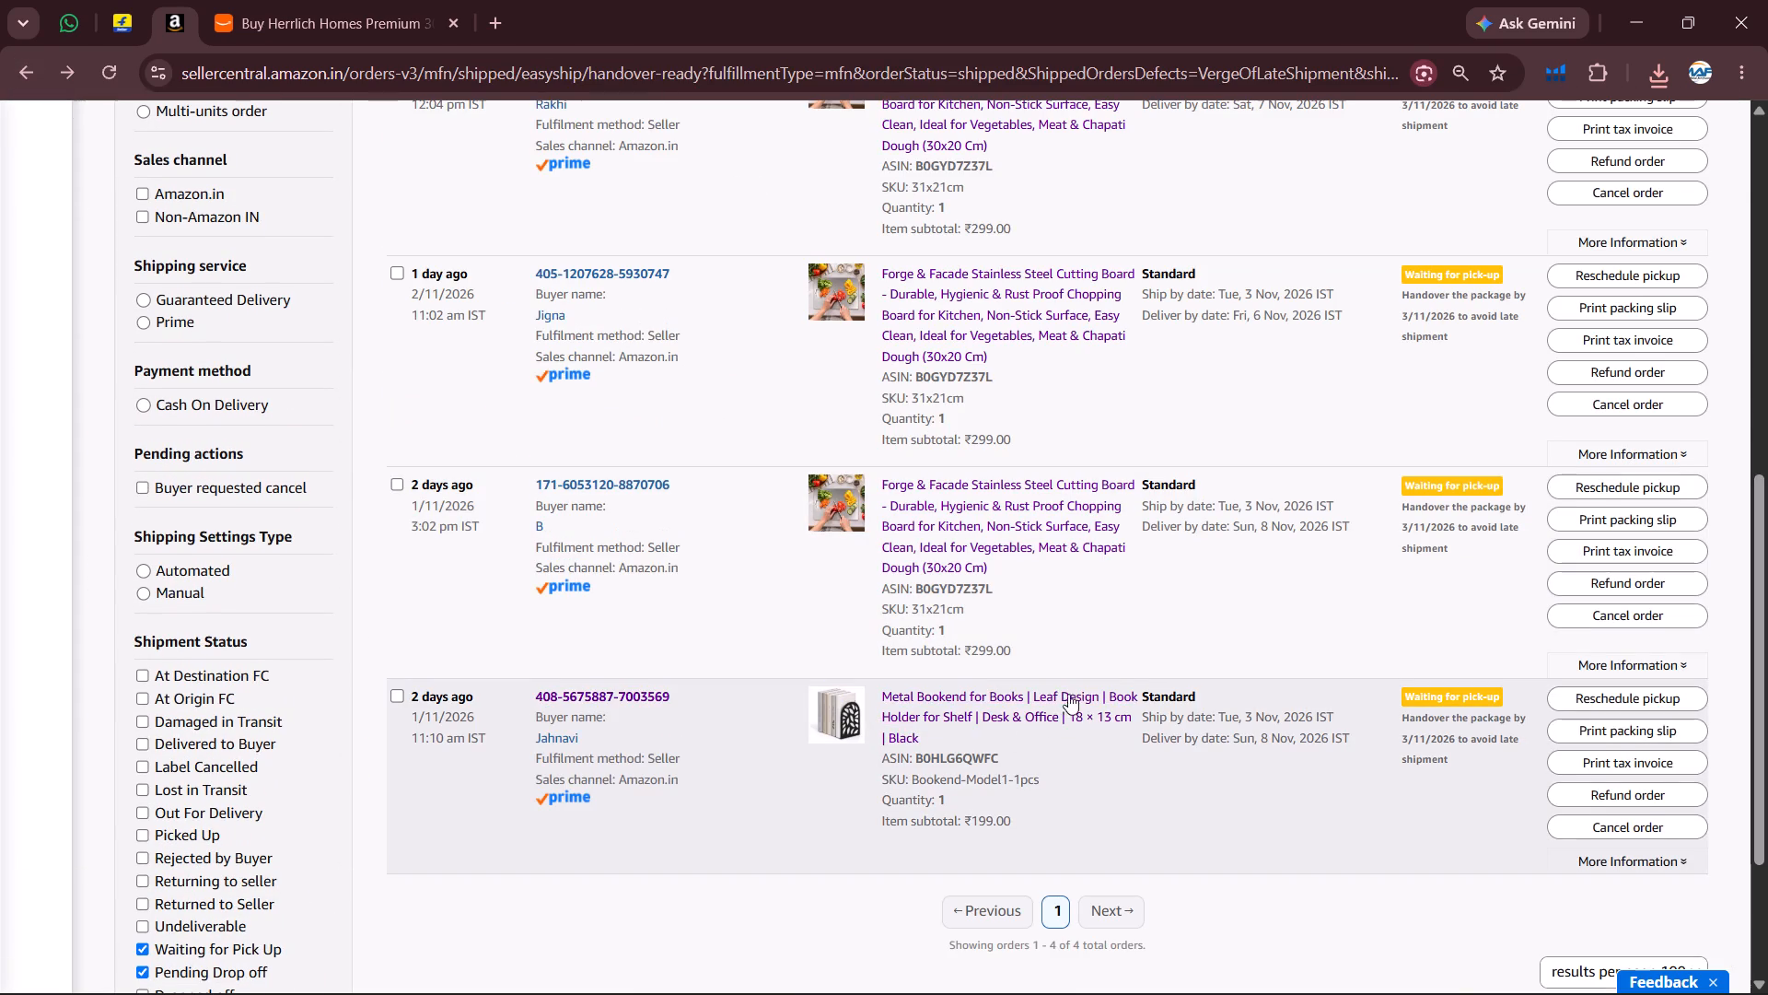
pyautogui.scroll(1, 936, 646)
pyautogui.click(625, 599)
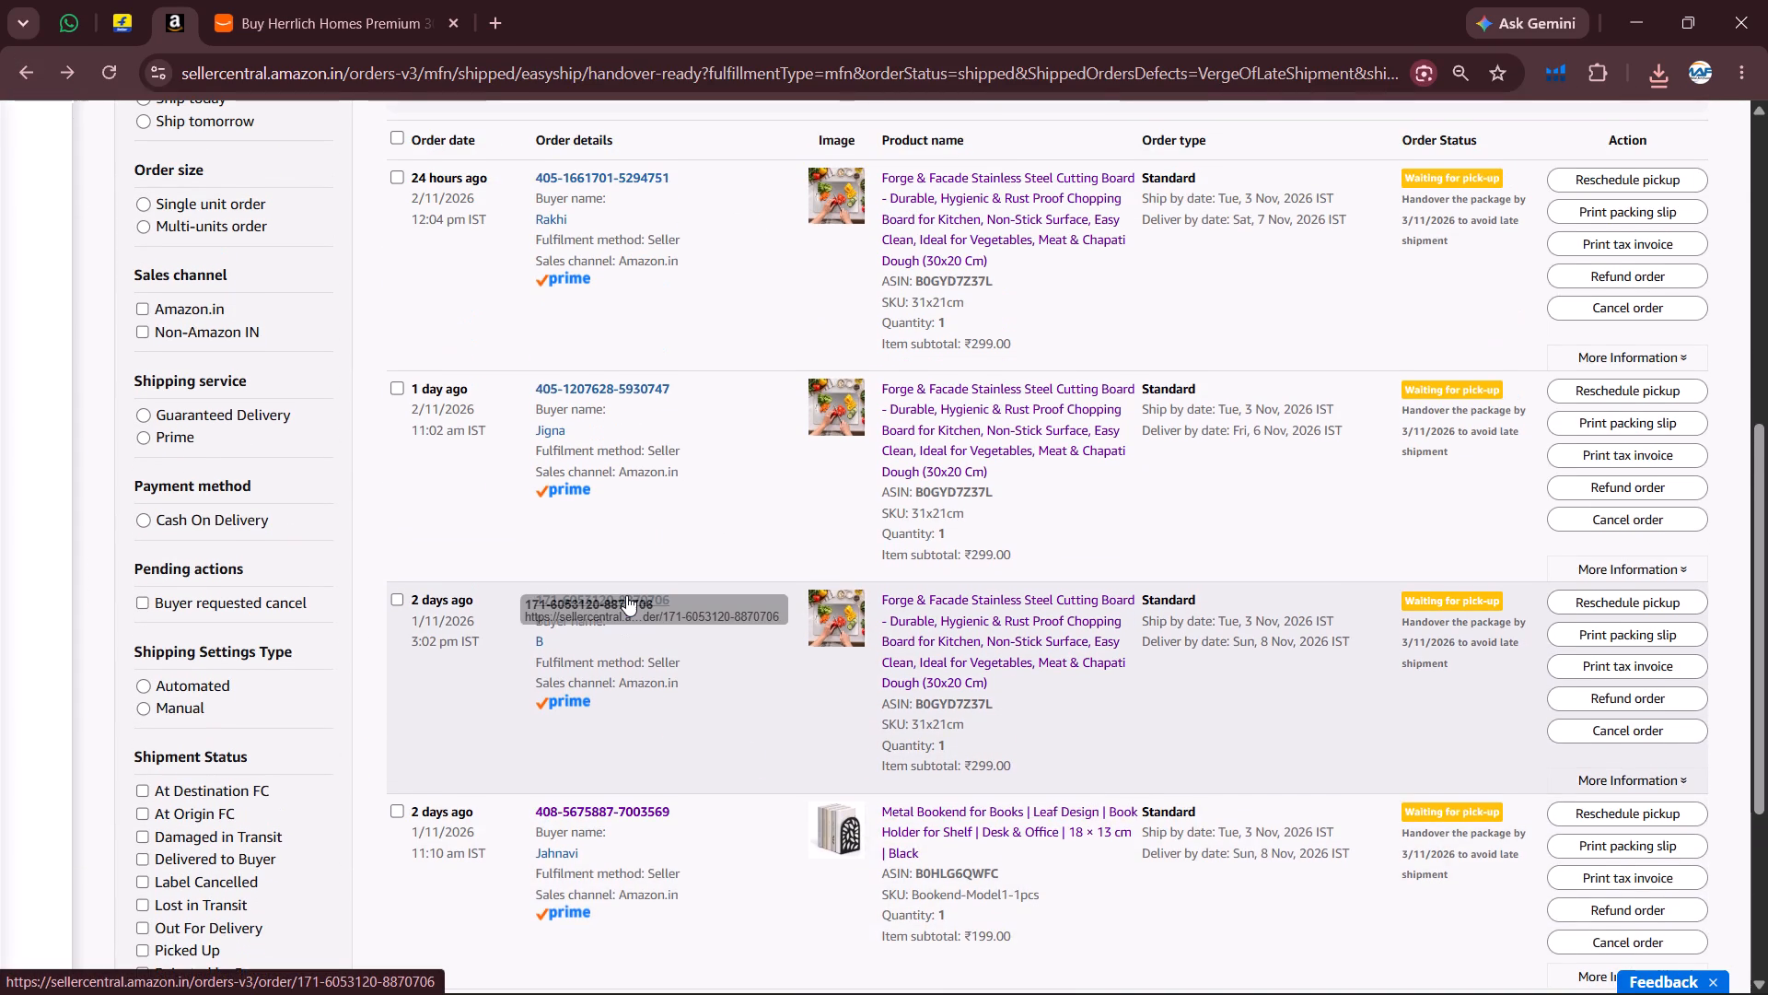
pyautogui.click(640, 597)
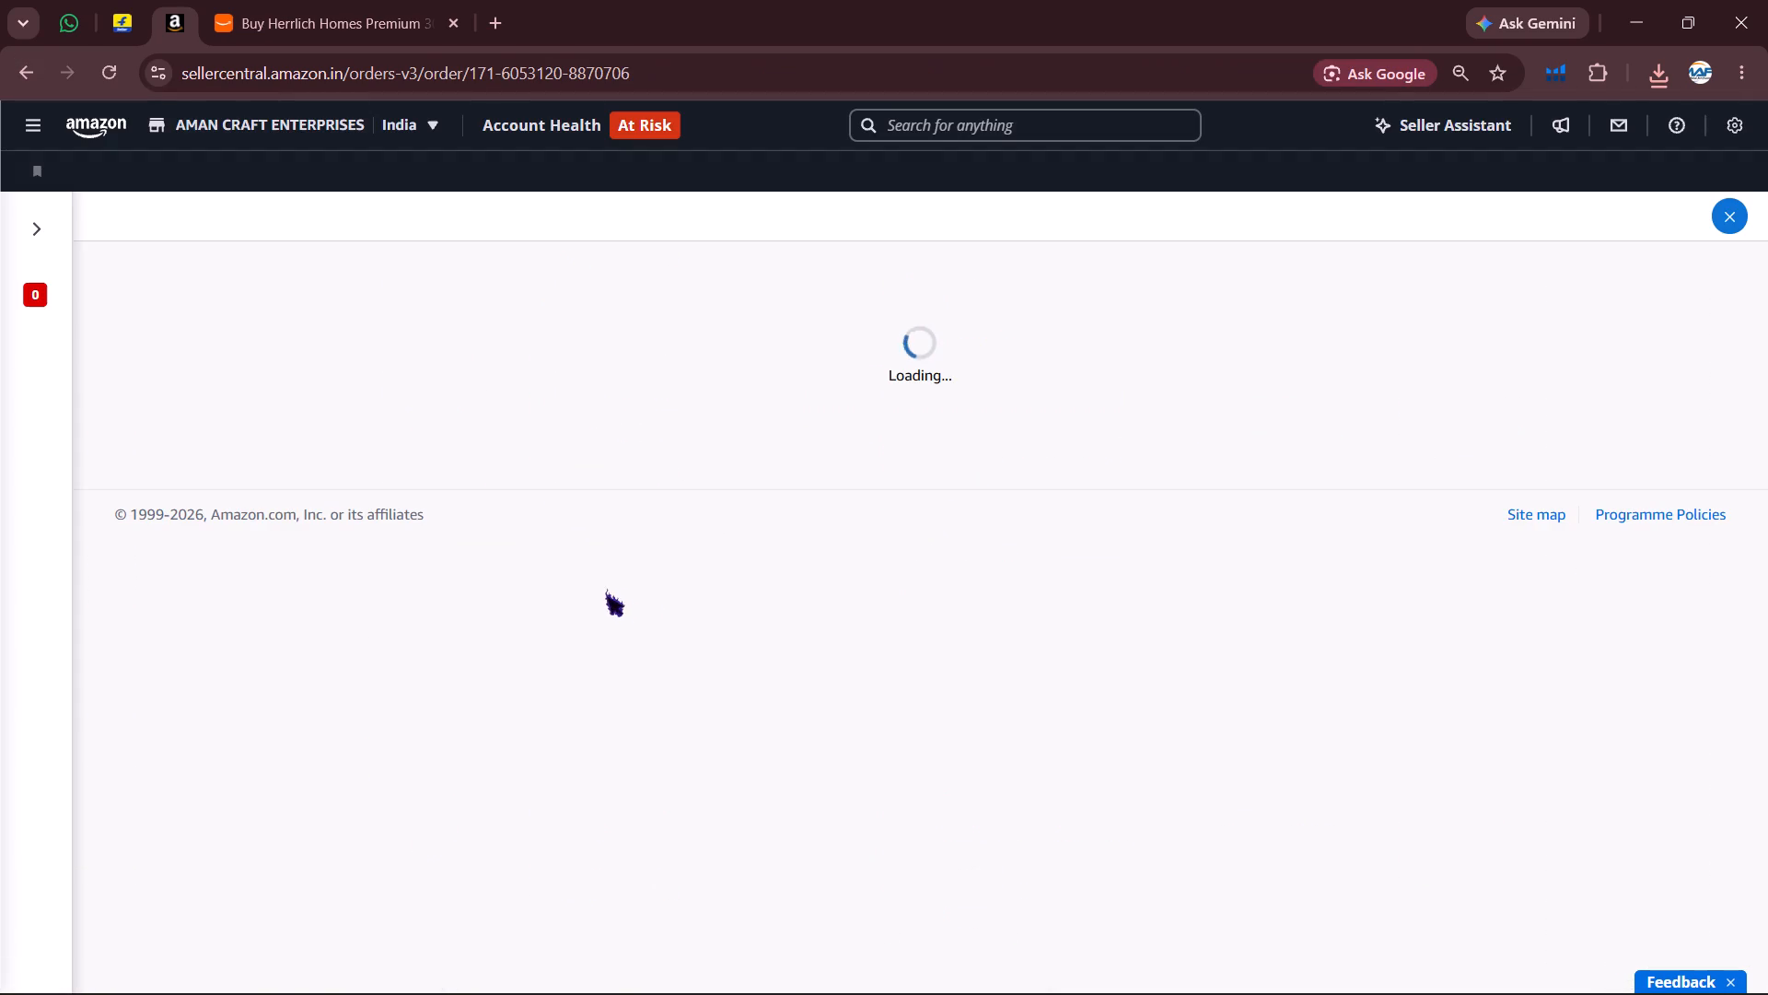
pyautogui.scroll(-3, 485, 637)
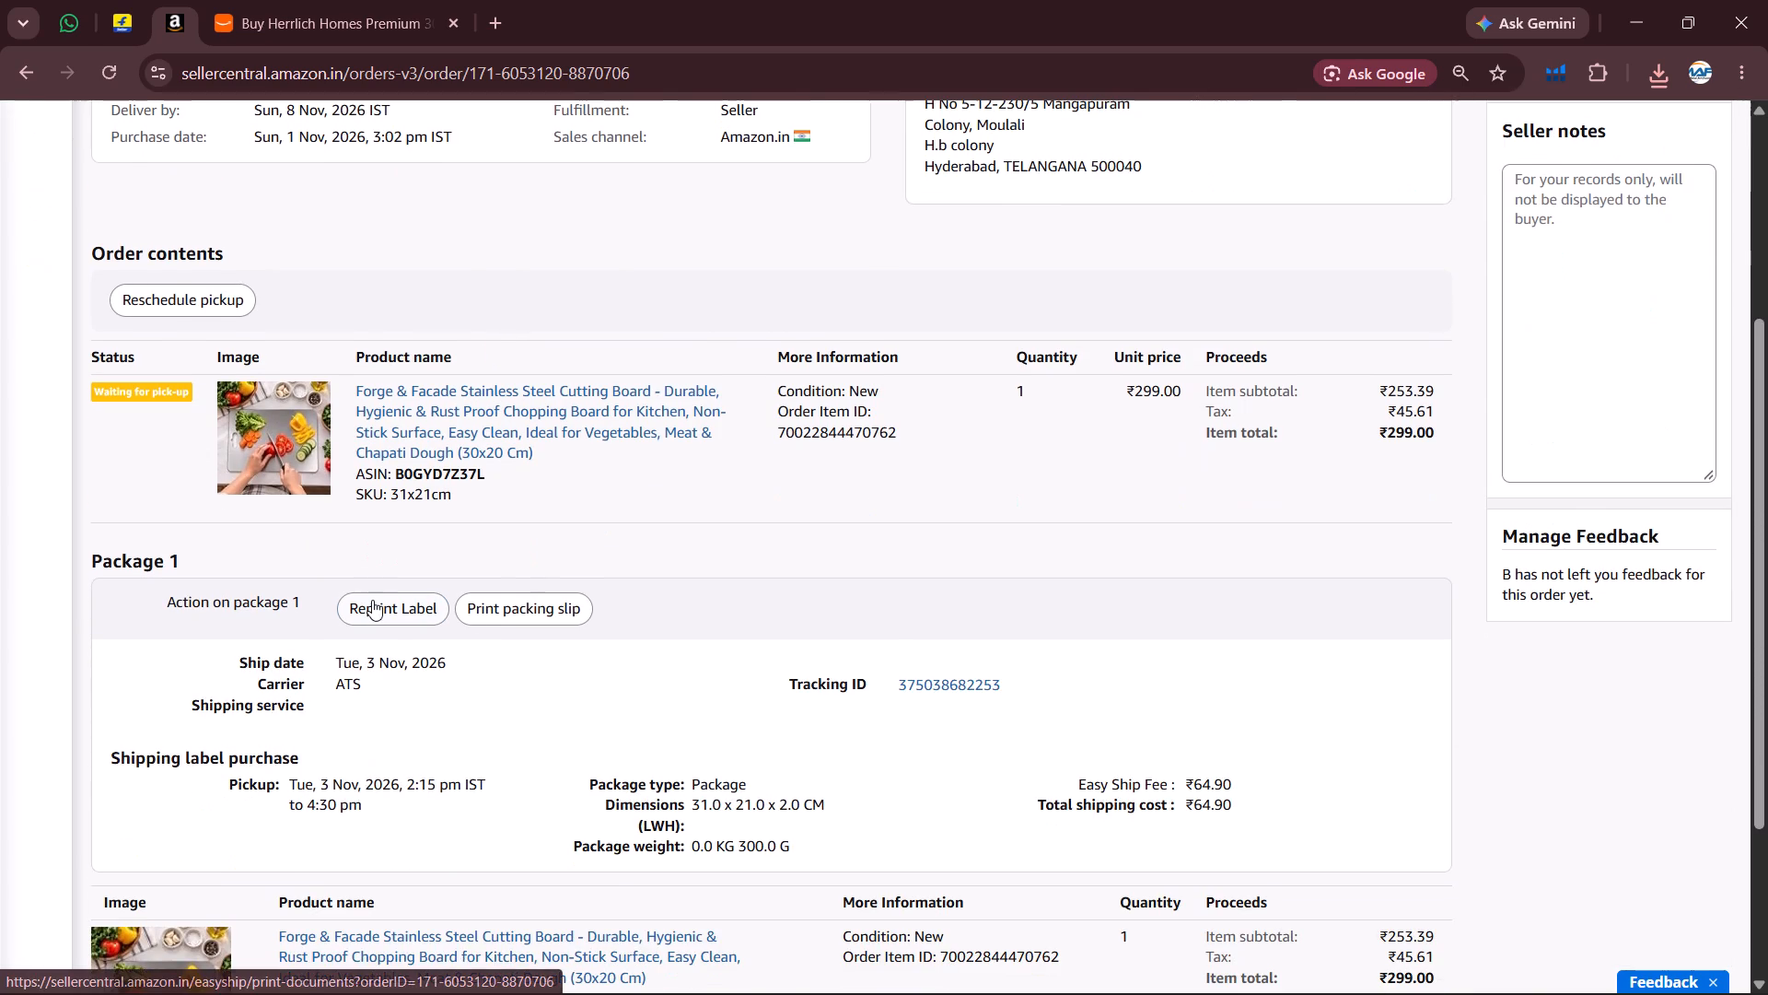
pyautogui.click(372, 600)
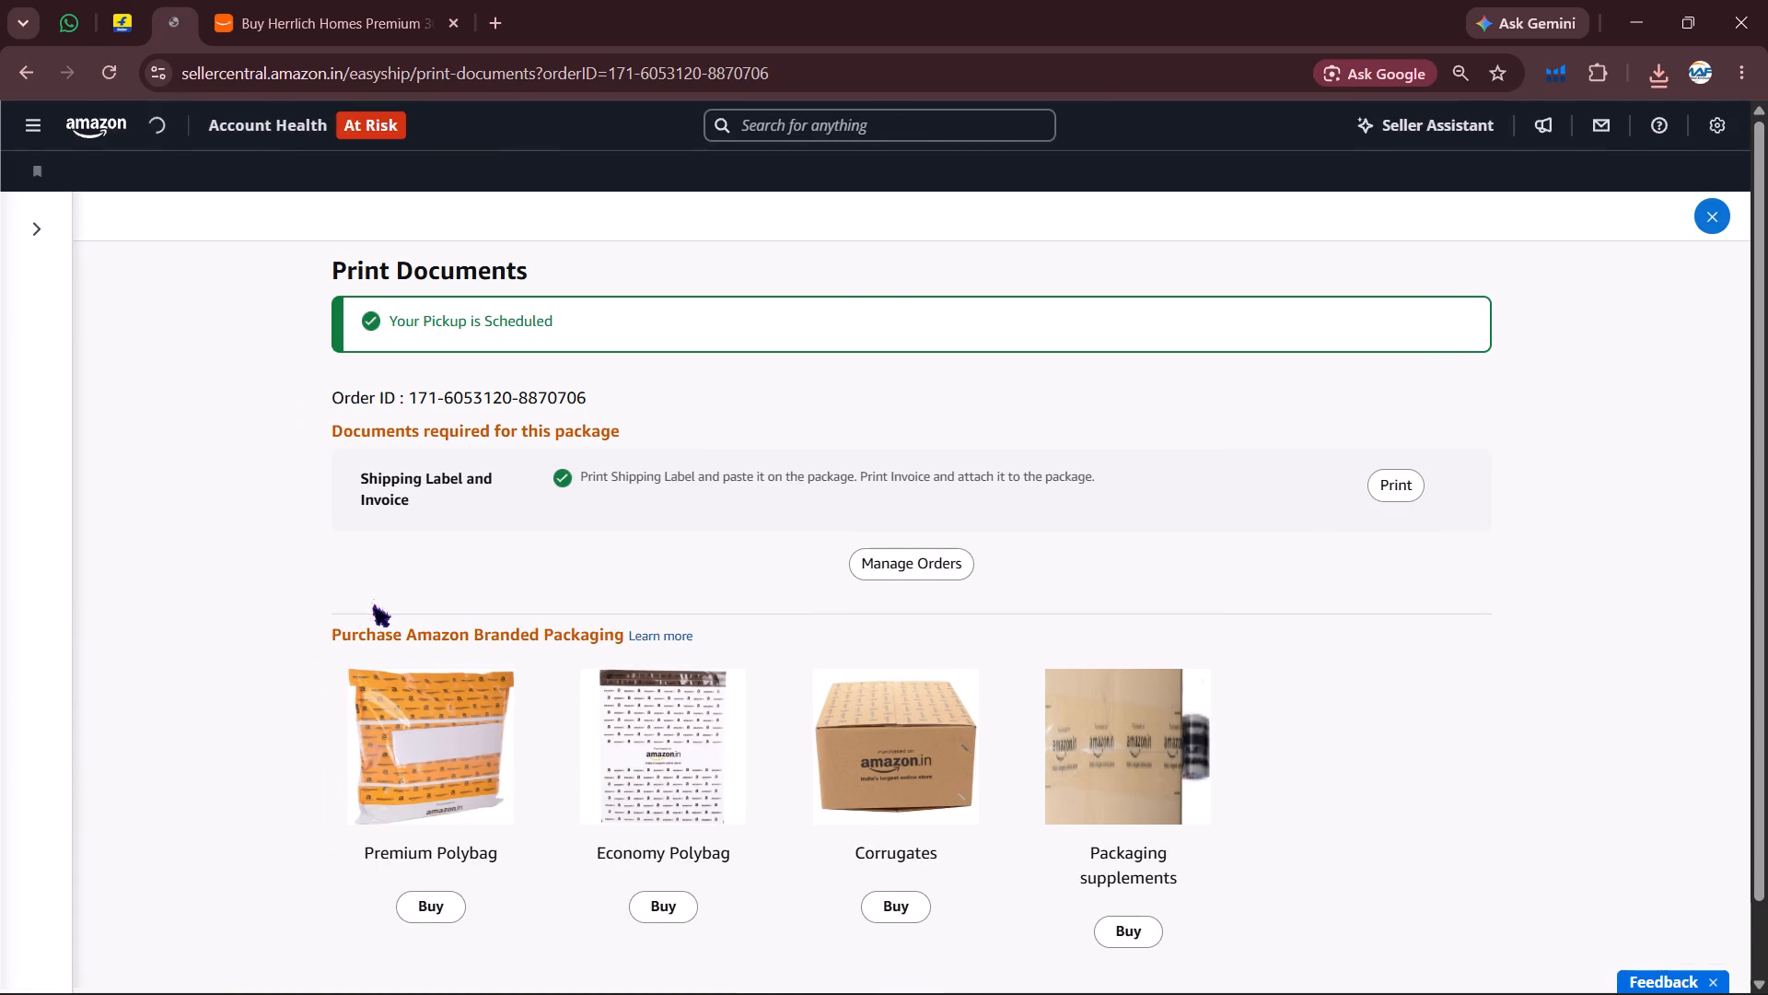
pyautogui.click(1396, 499)
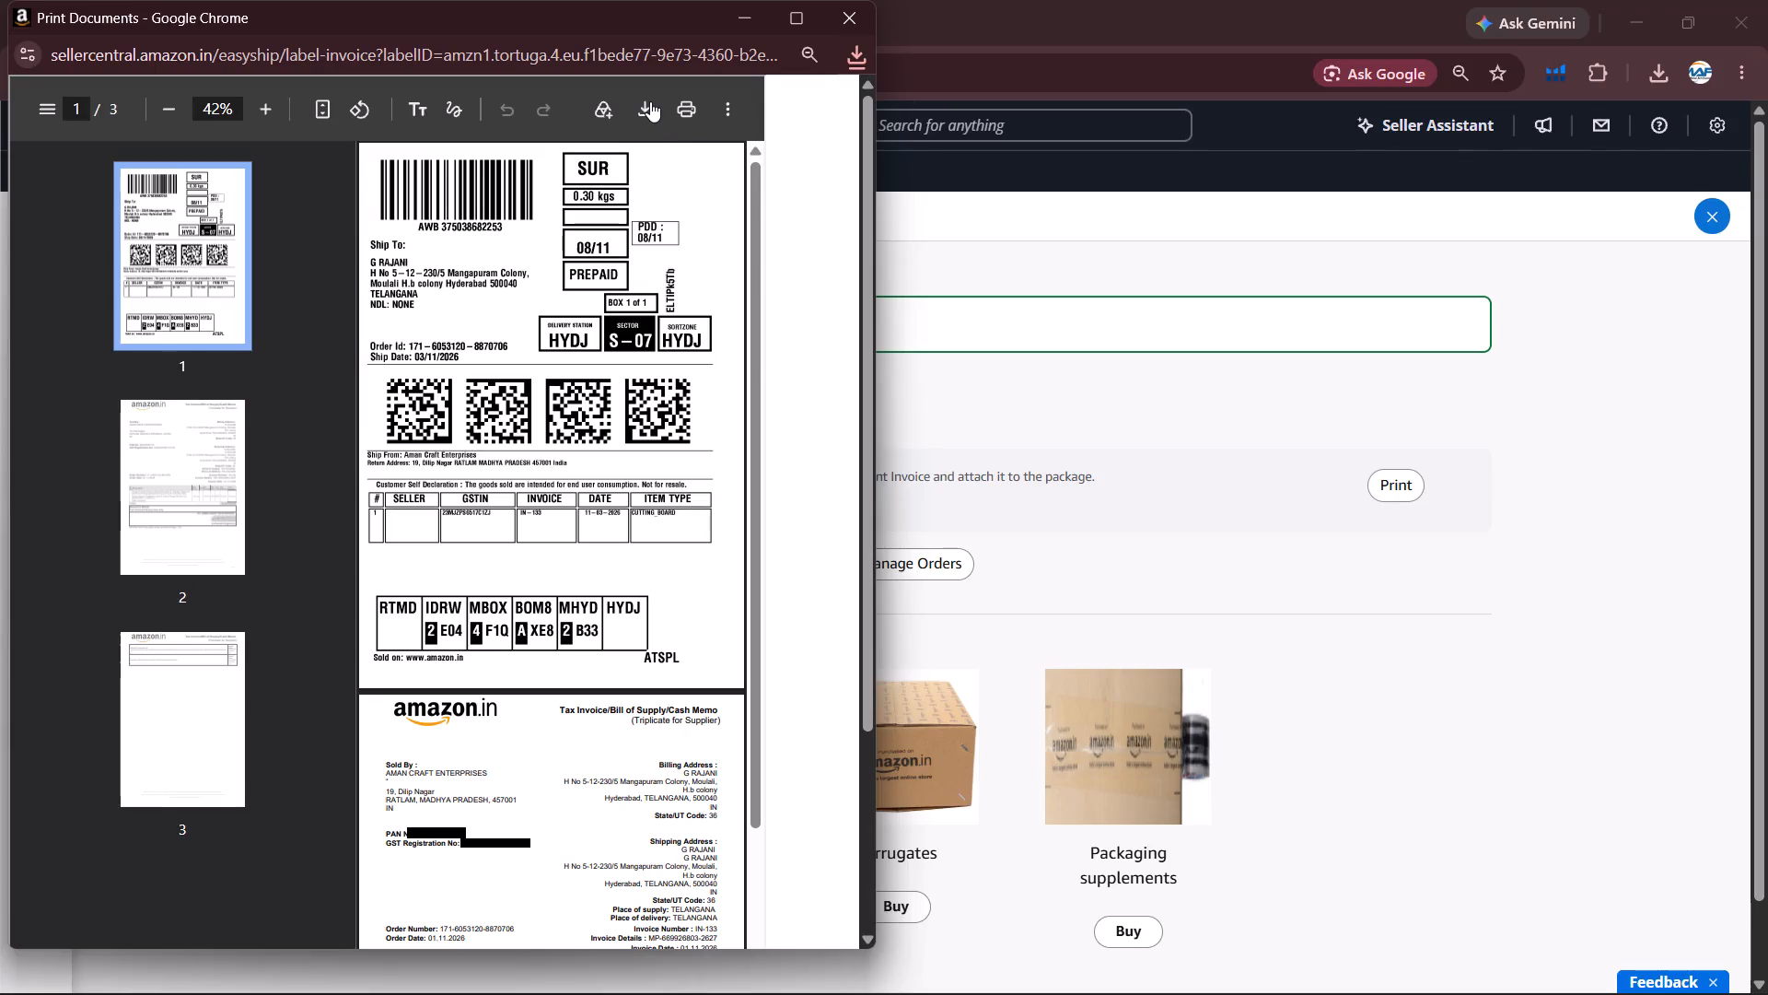
pyautogui.click(650, 101)
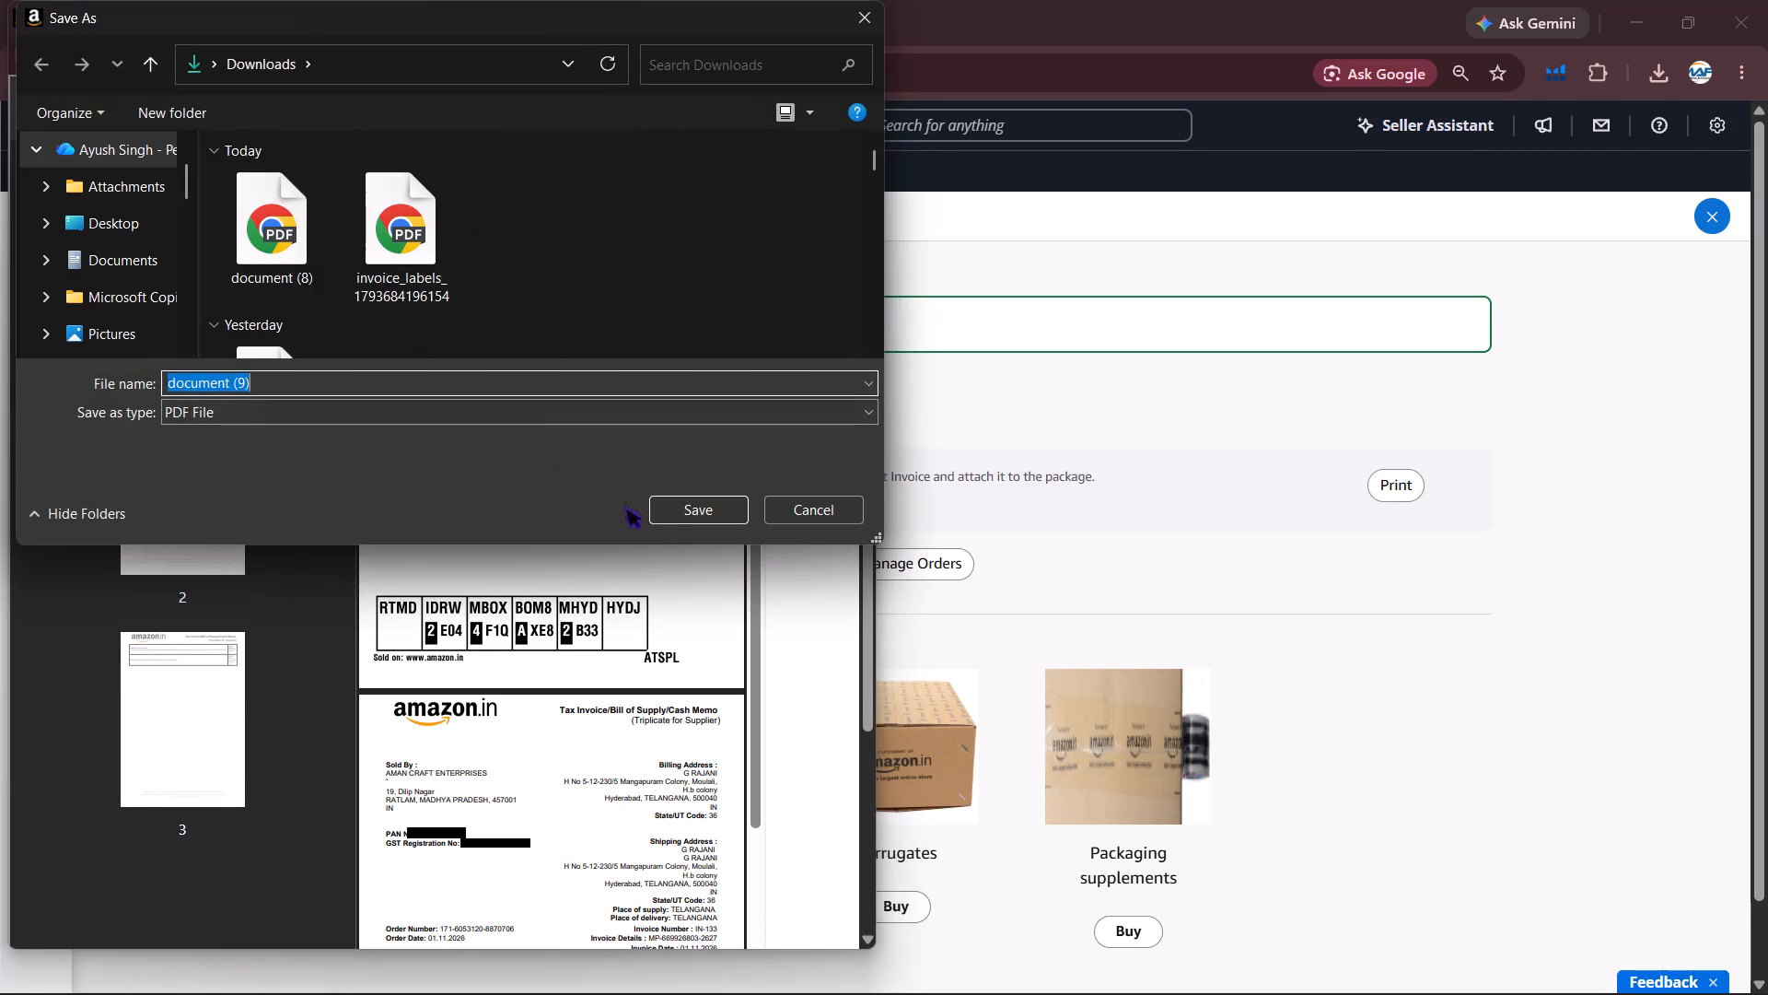
pyautogui.click(681, 497)
pyautogui.click(742, 10)
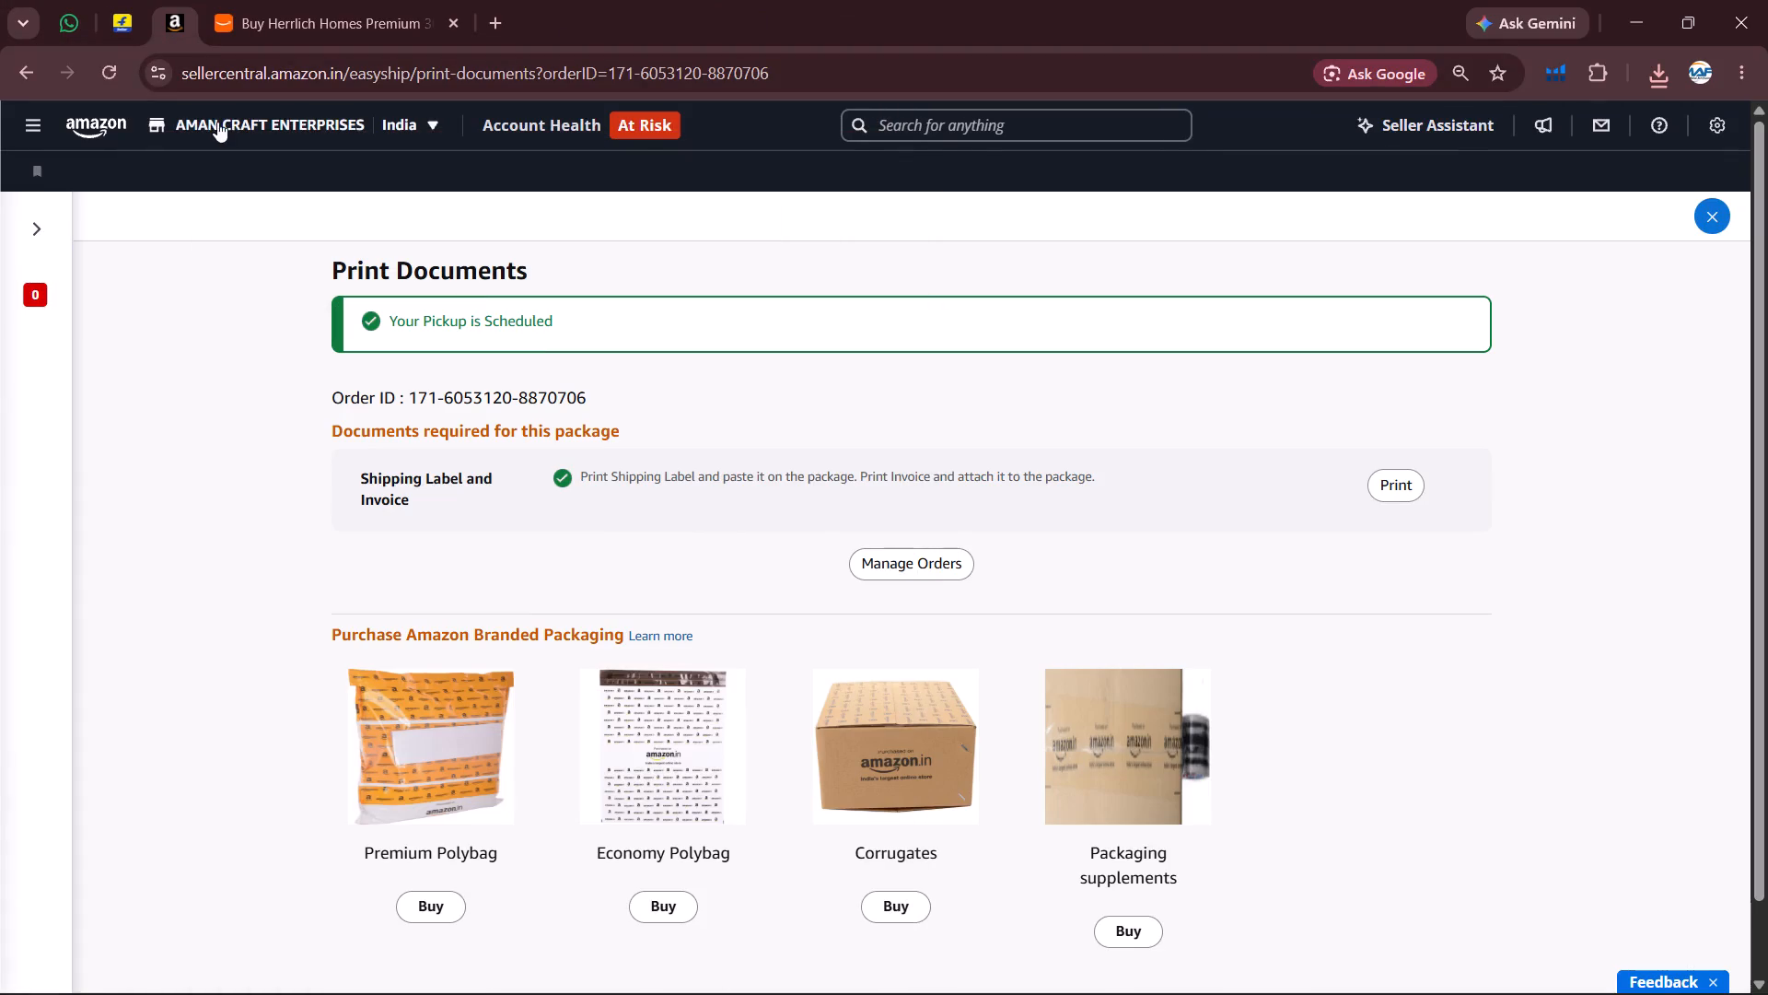
pyautogui.click(19, 69)
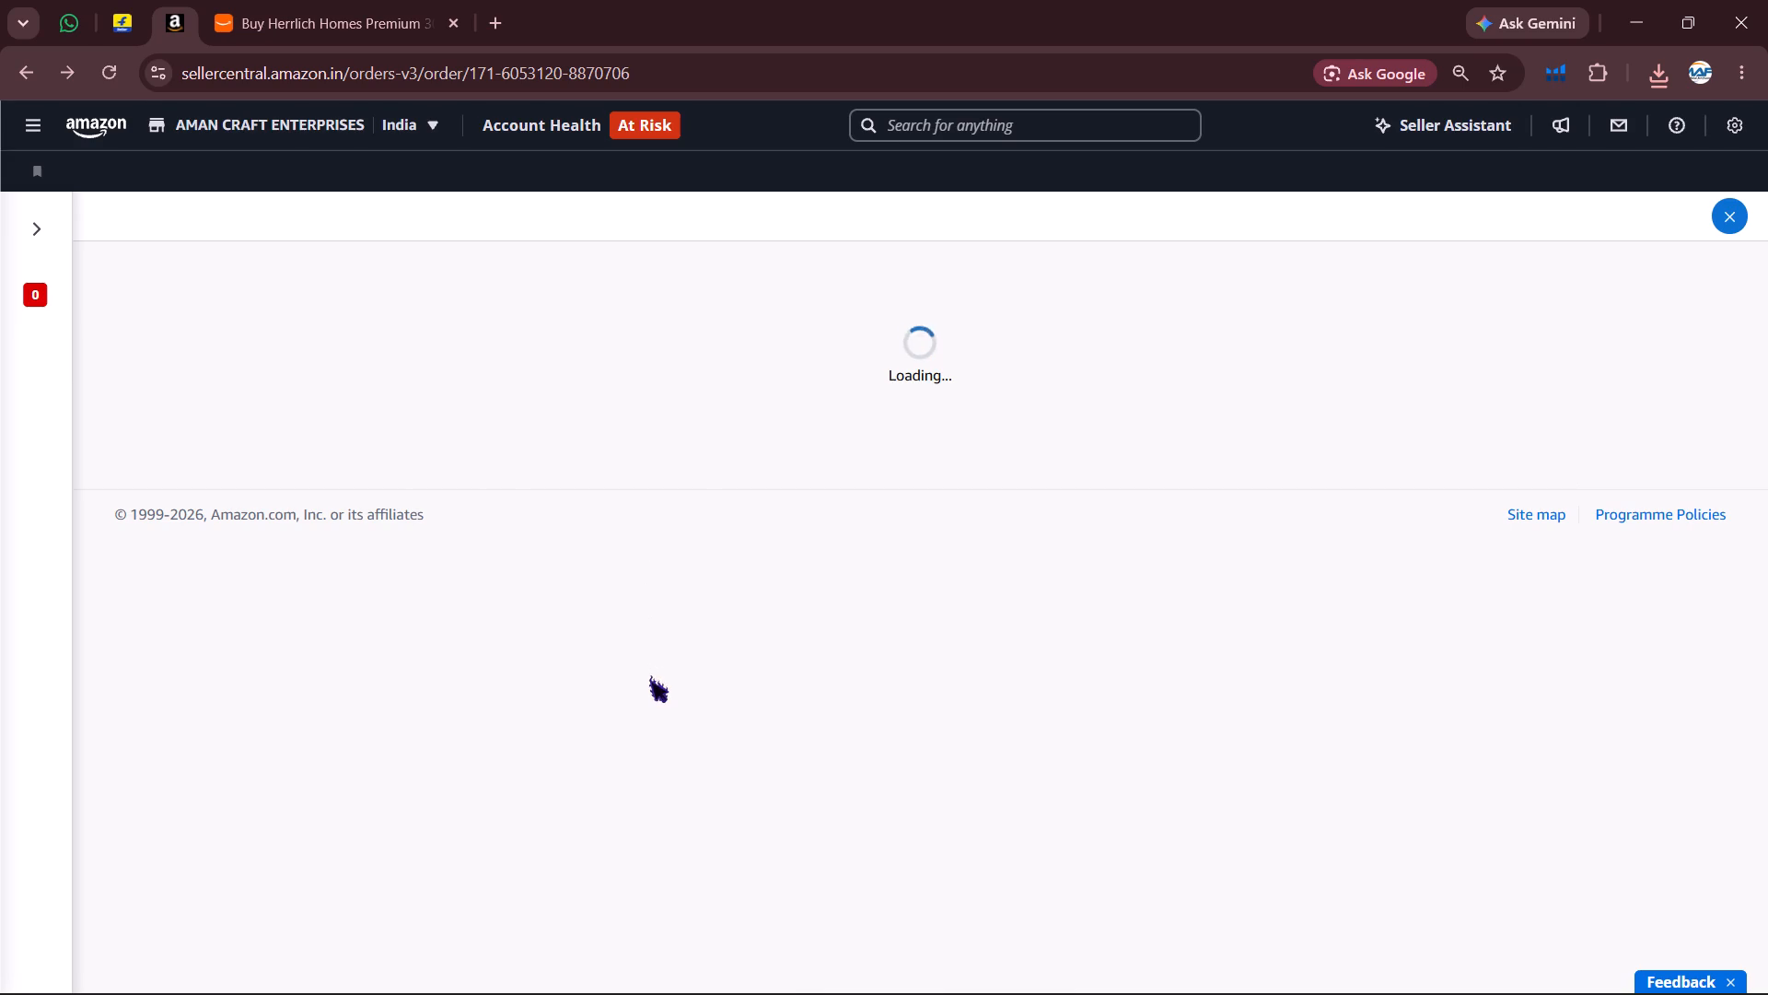
pyautogui.click(29, 65)
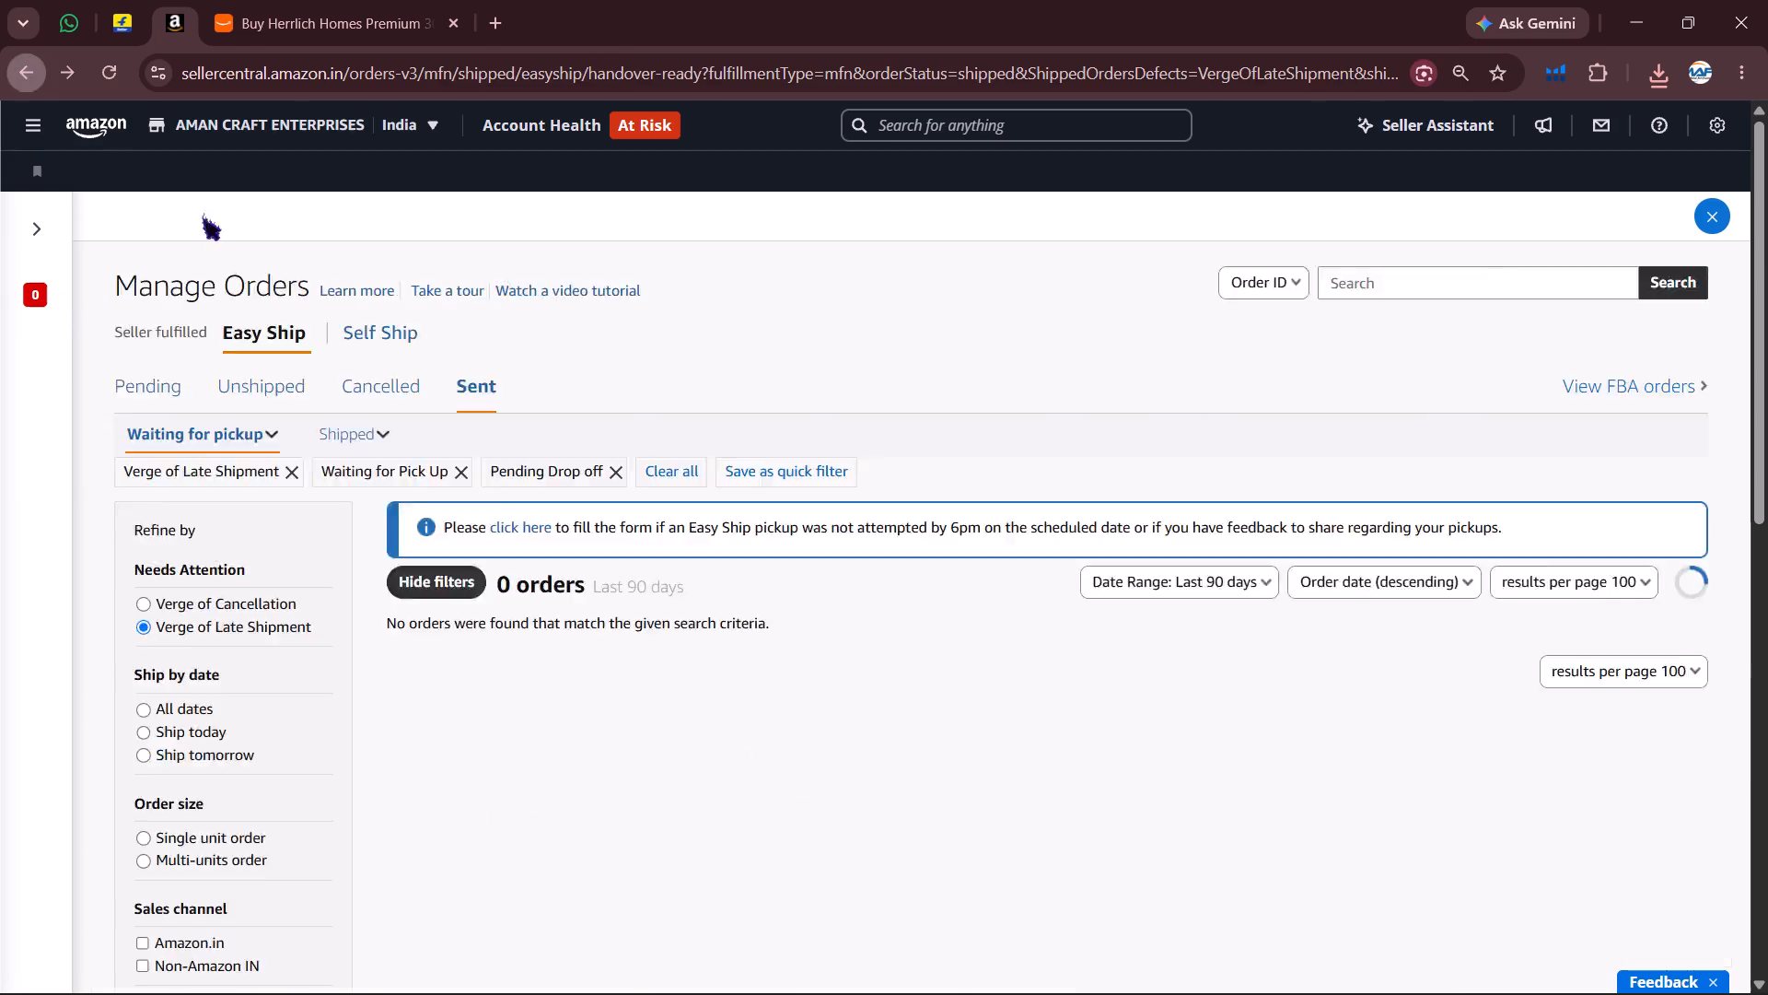
pyautogui.scroll(1, 773, 704)
pyautogui.click(620, 500)
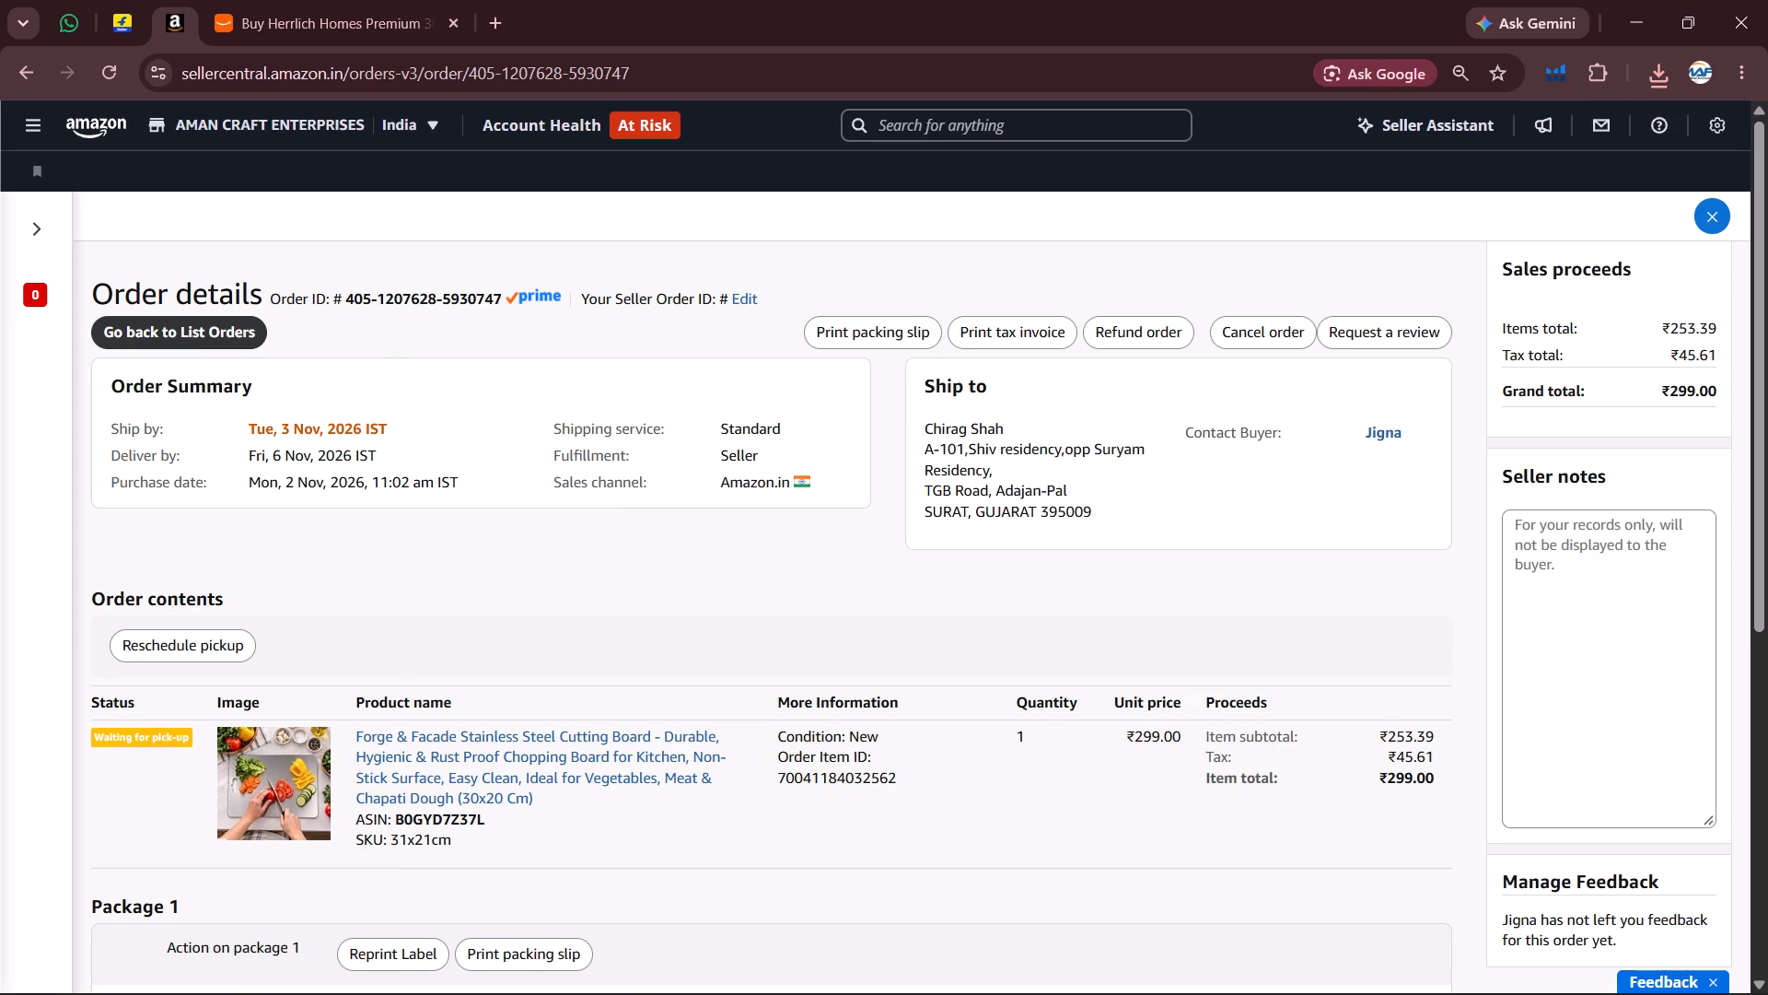
pyautogui.scroll(-1, 608, 862)
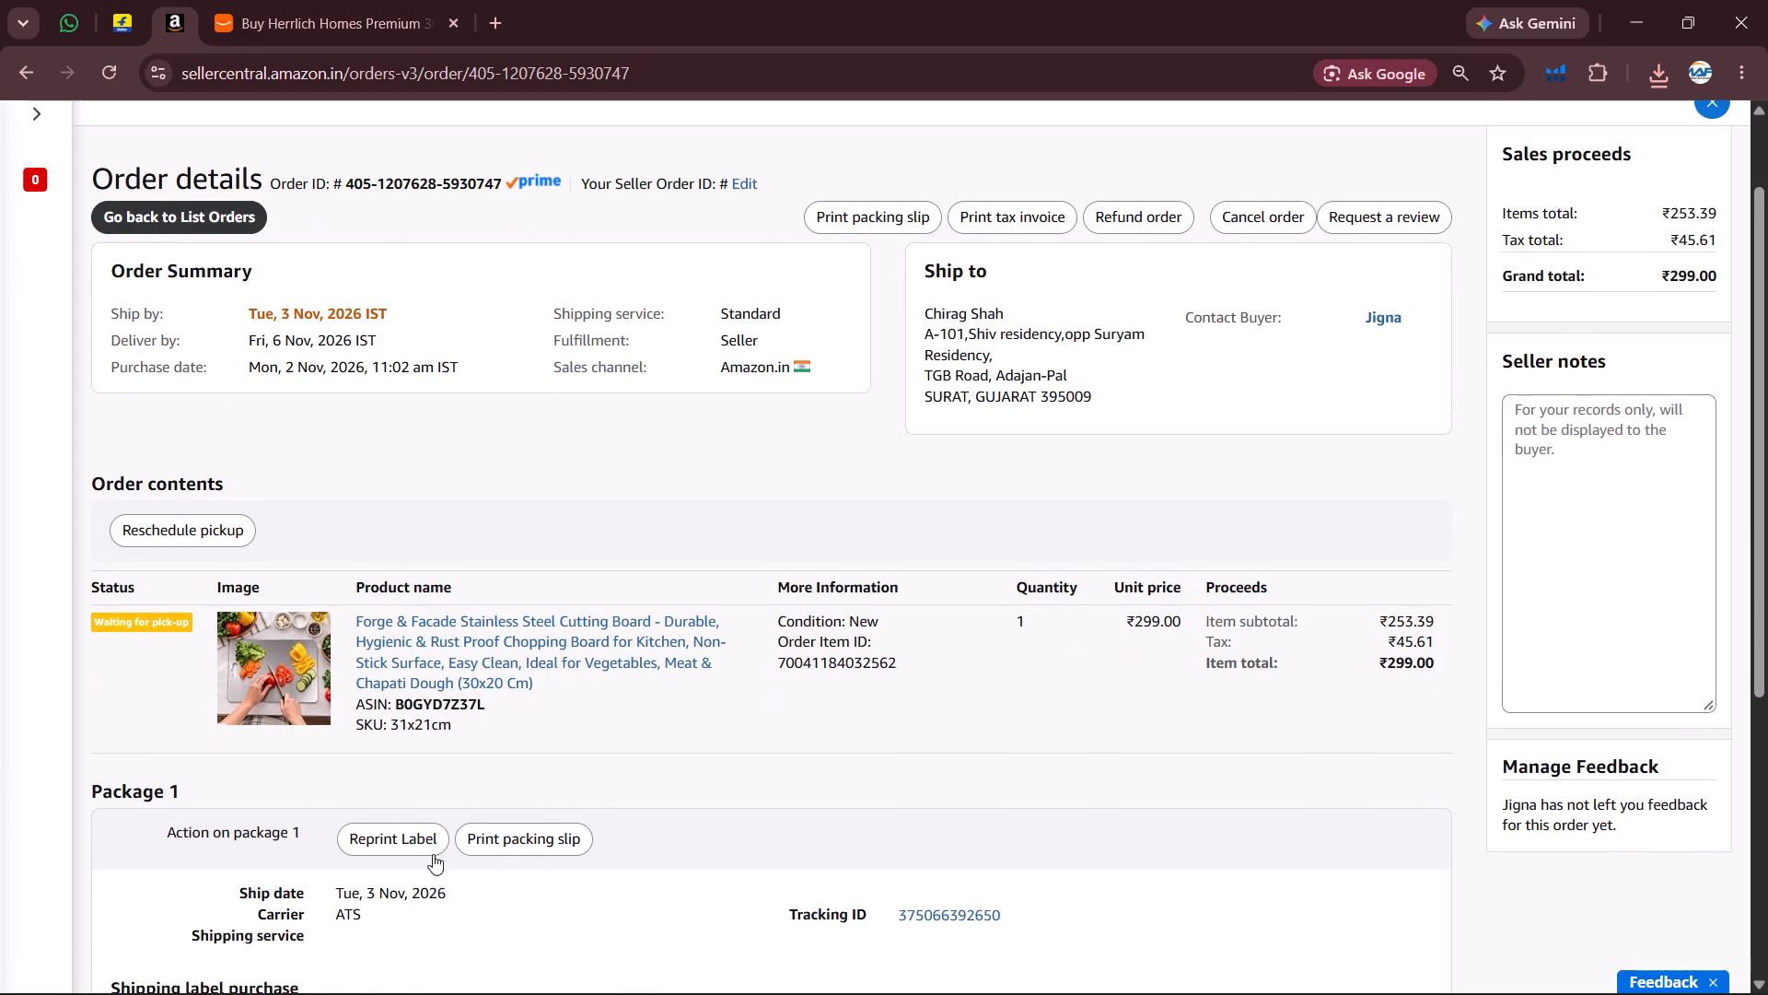
pyautogui.click(405, 836)
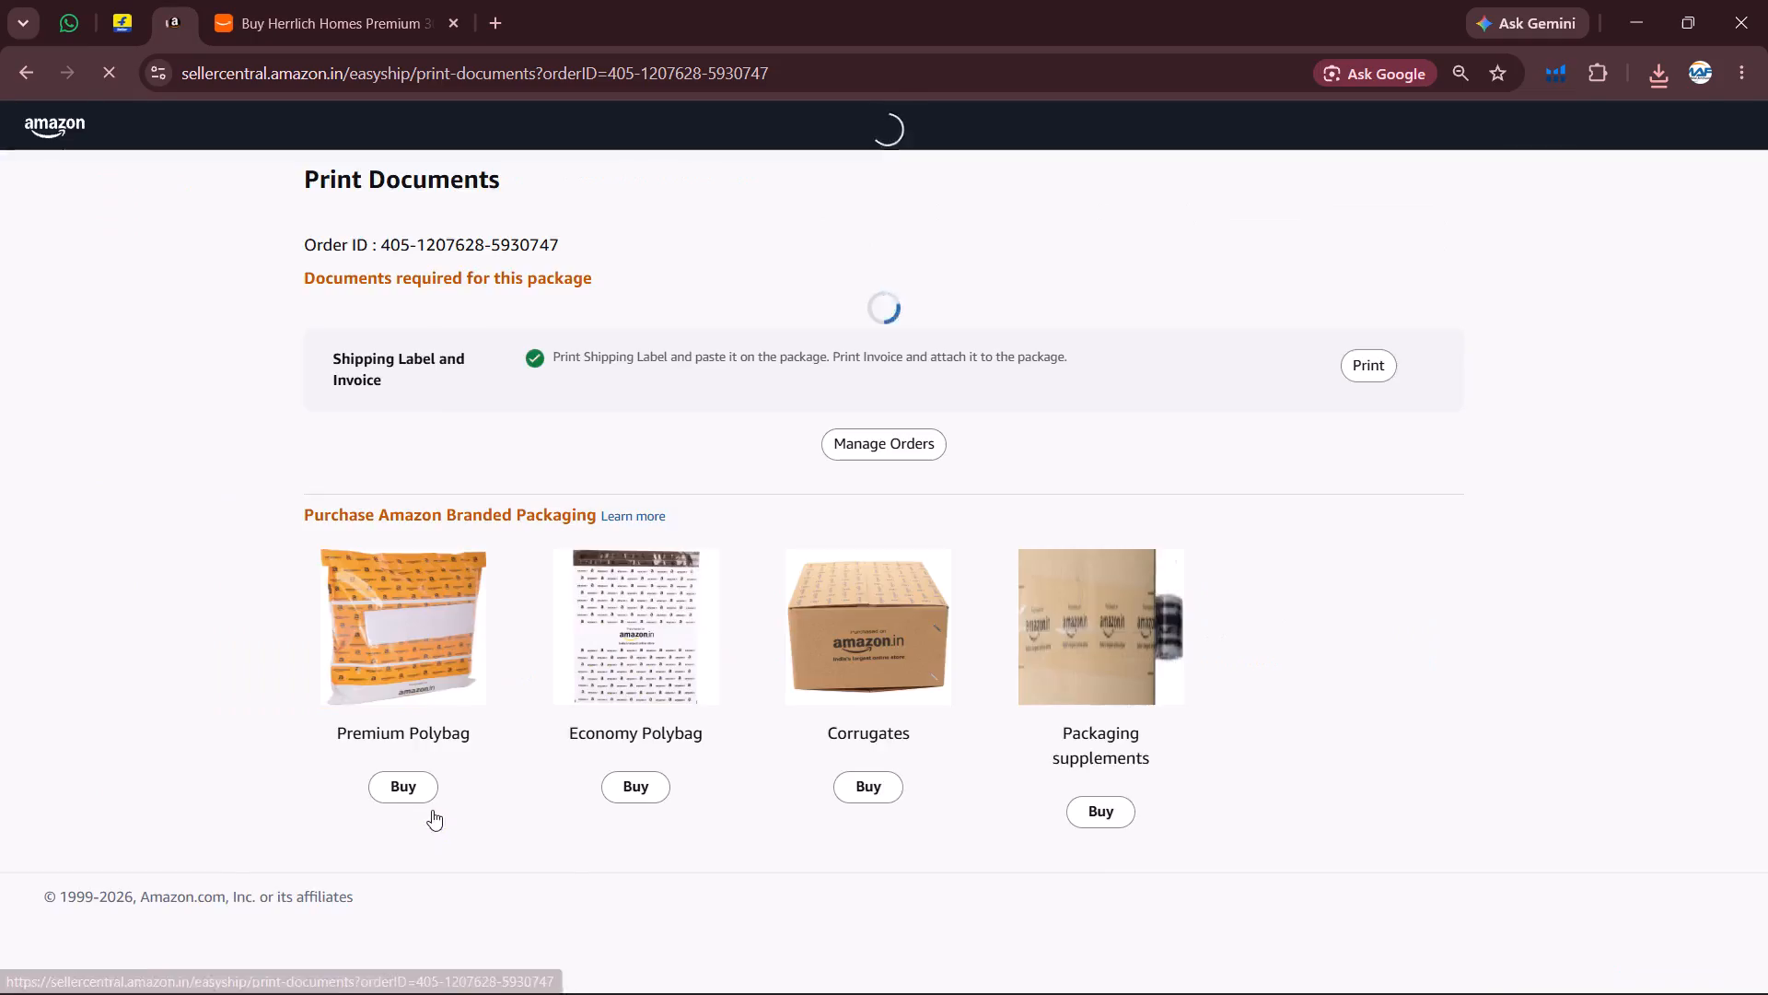
pyautogui.click(1407, 486)
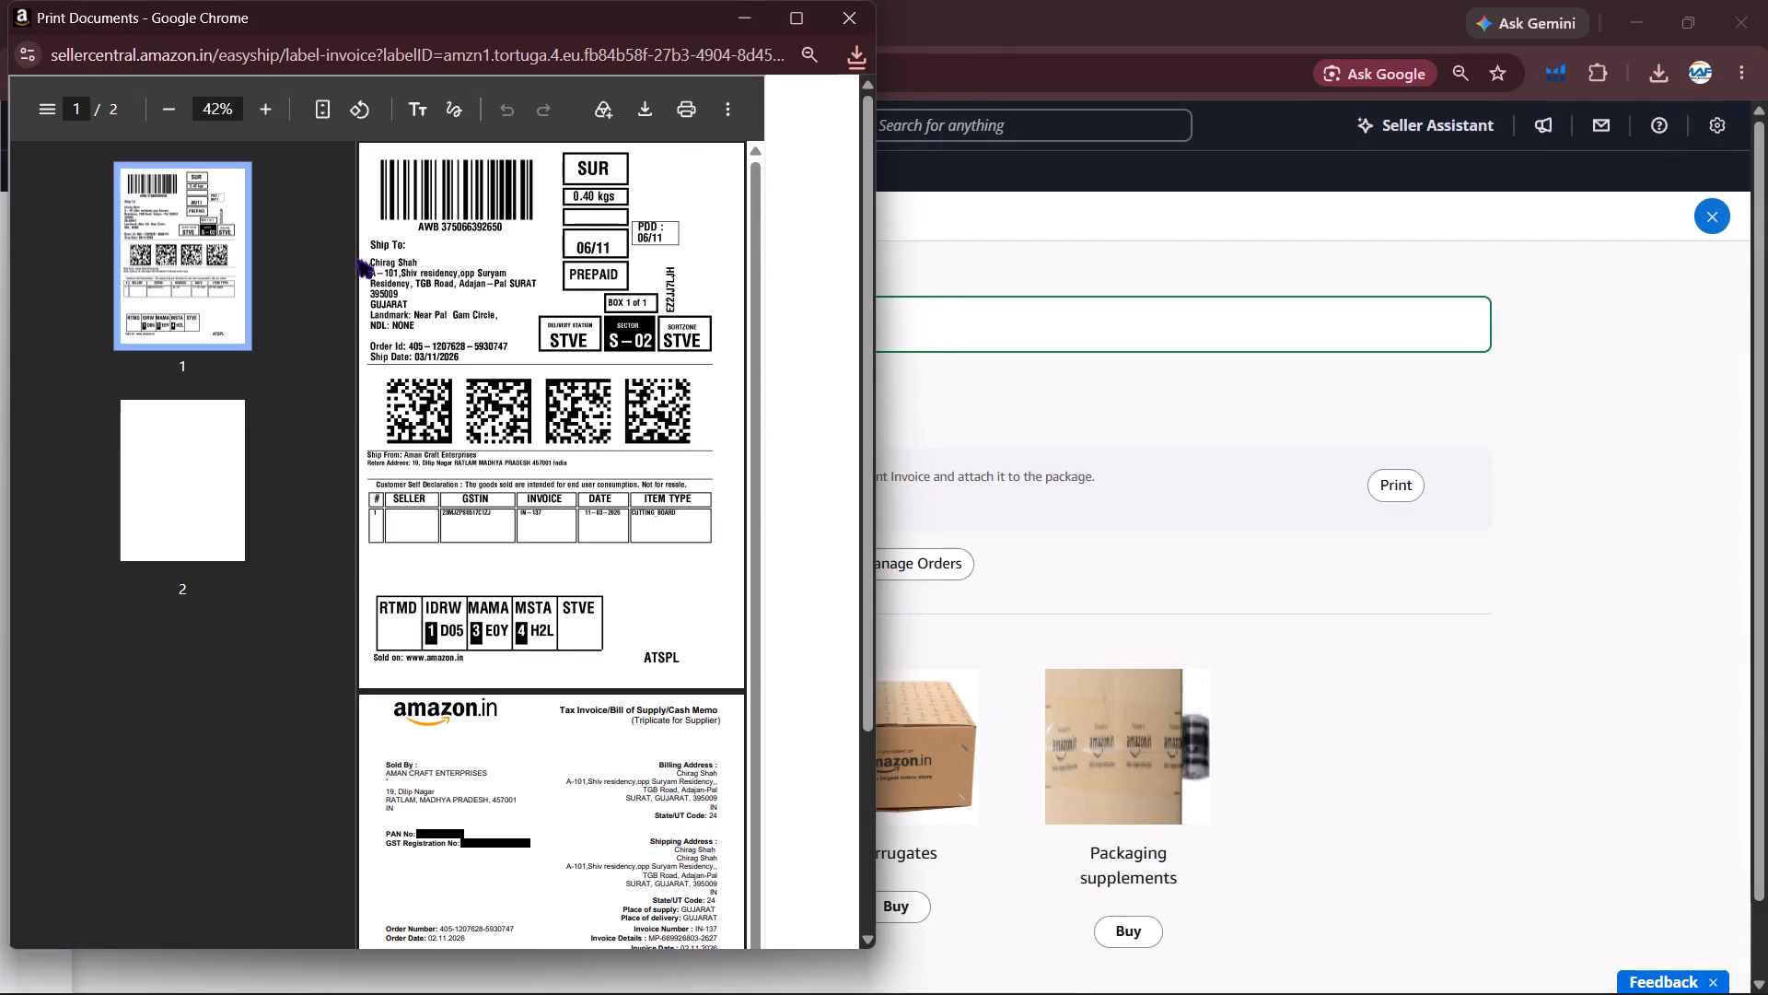
pyautogui.click(647, 106)
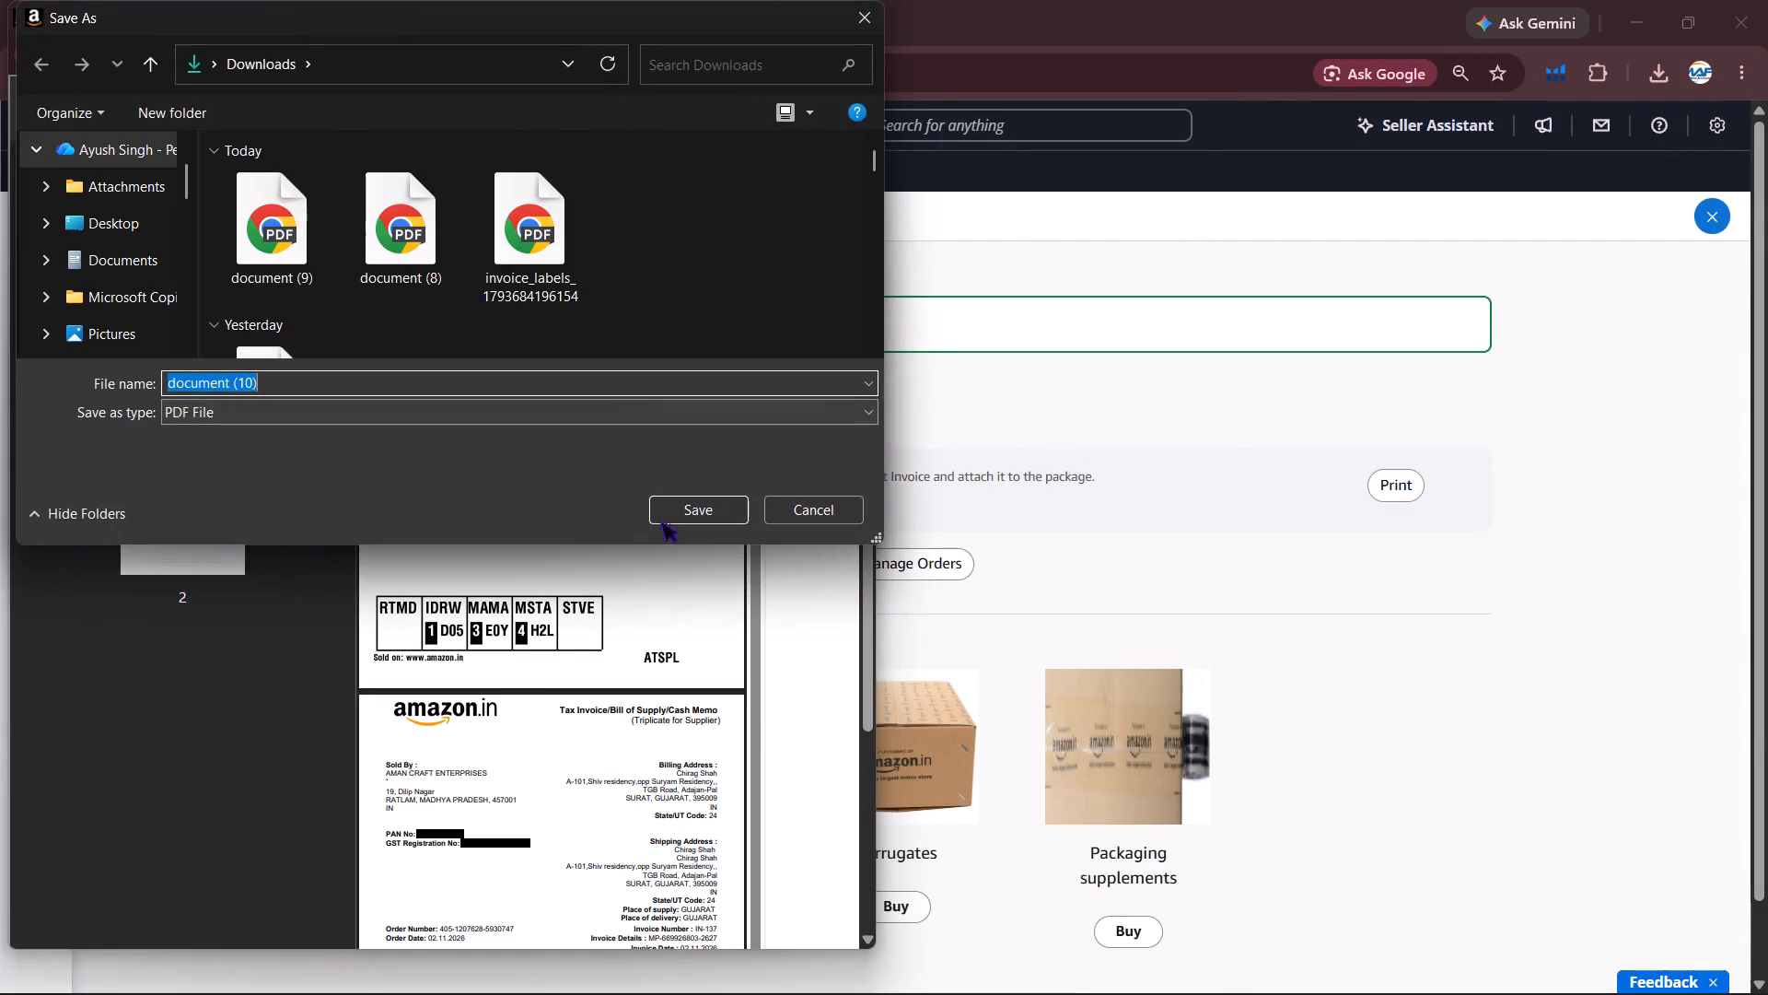
pyautogui.click(700, 508)
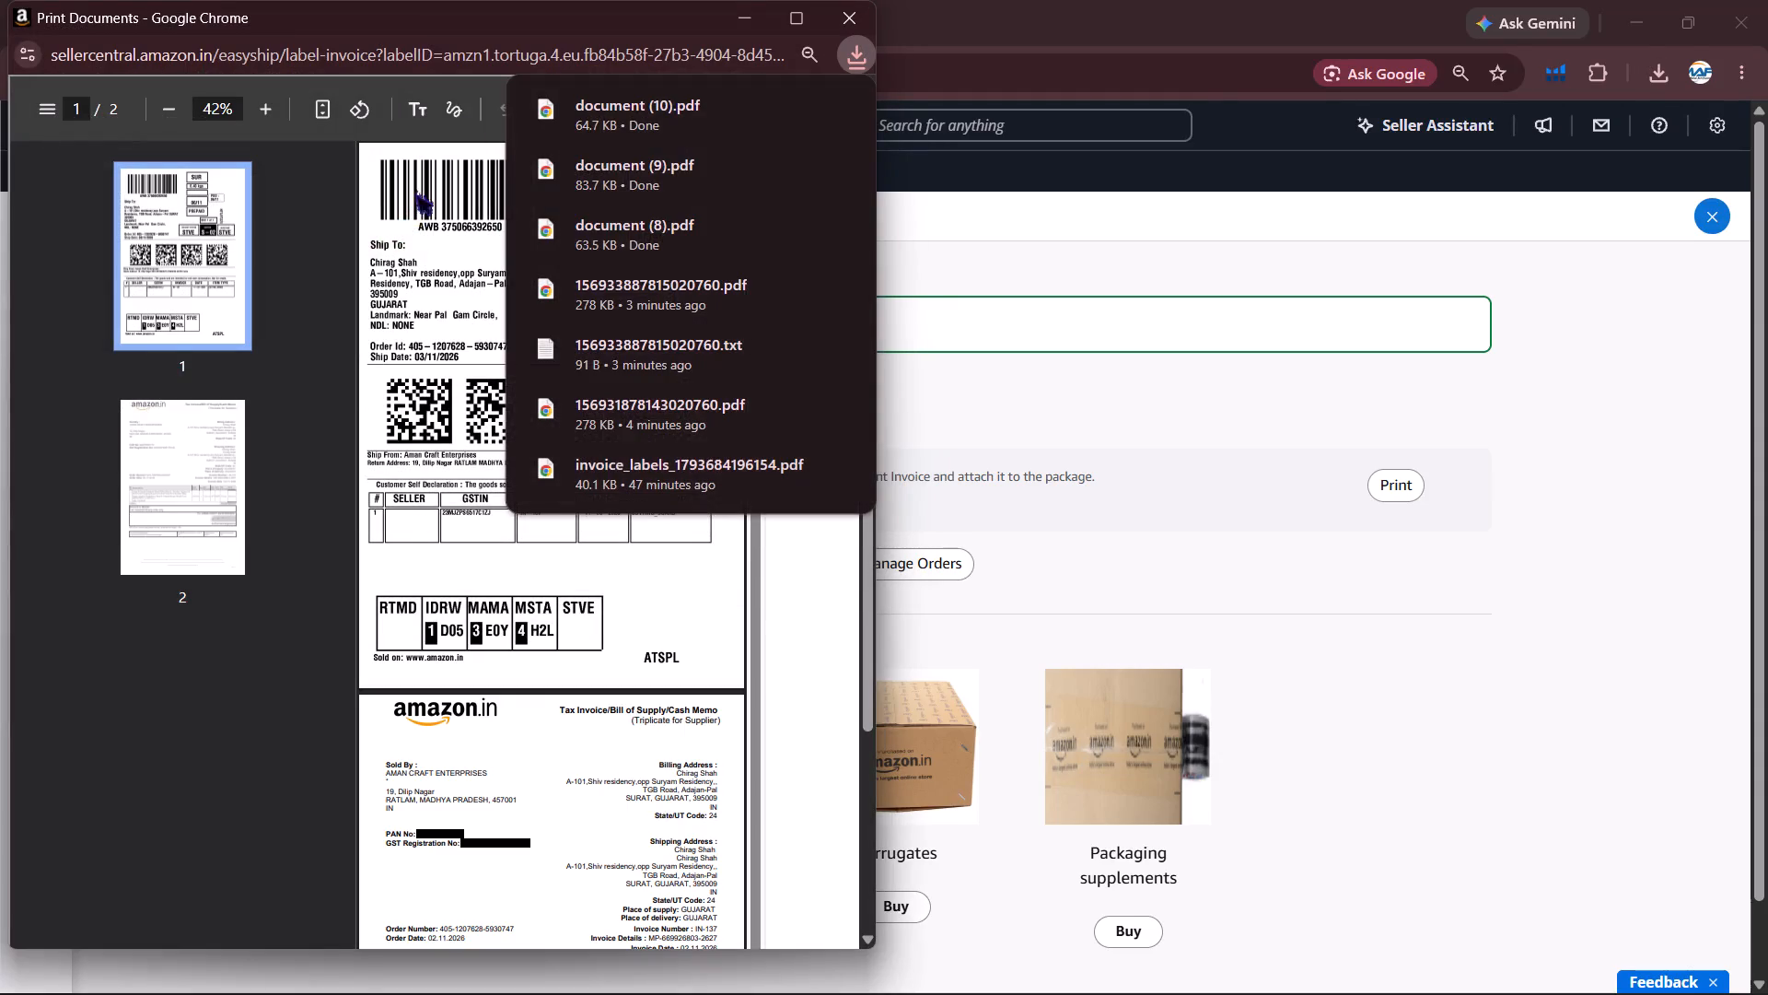
pyautogui.click(726, 28)
pyautogui.click(29, 72)
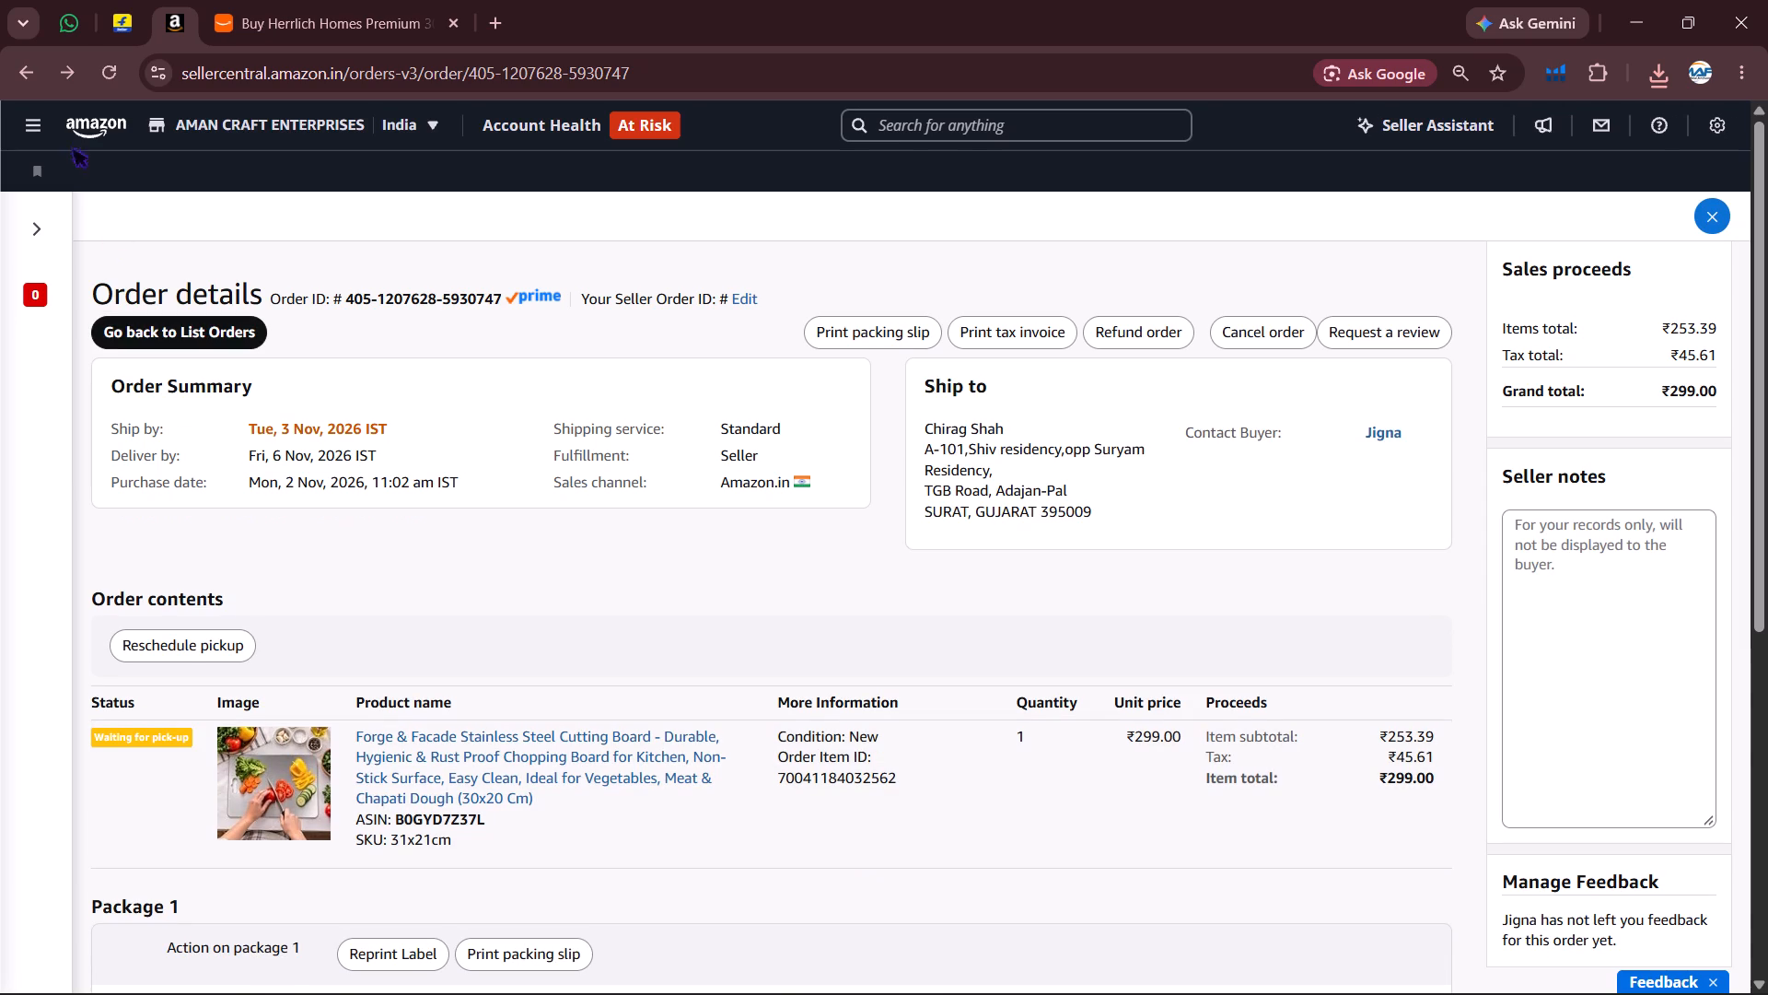
pyautogui.click(27, 71)
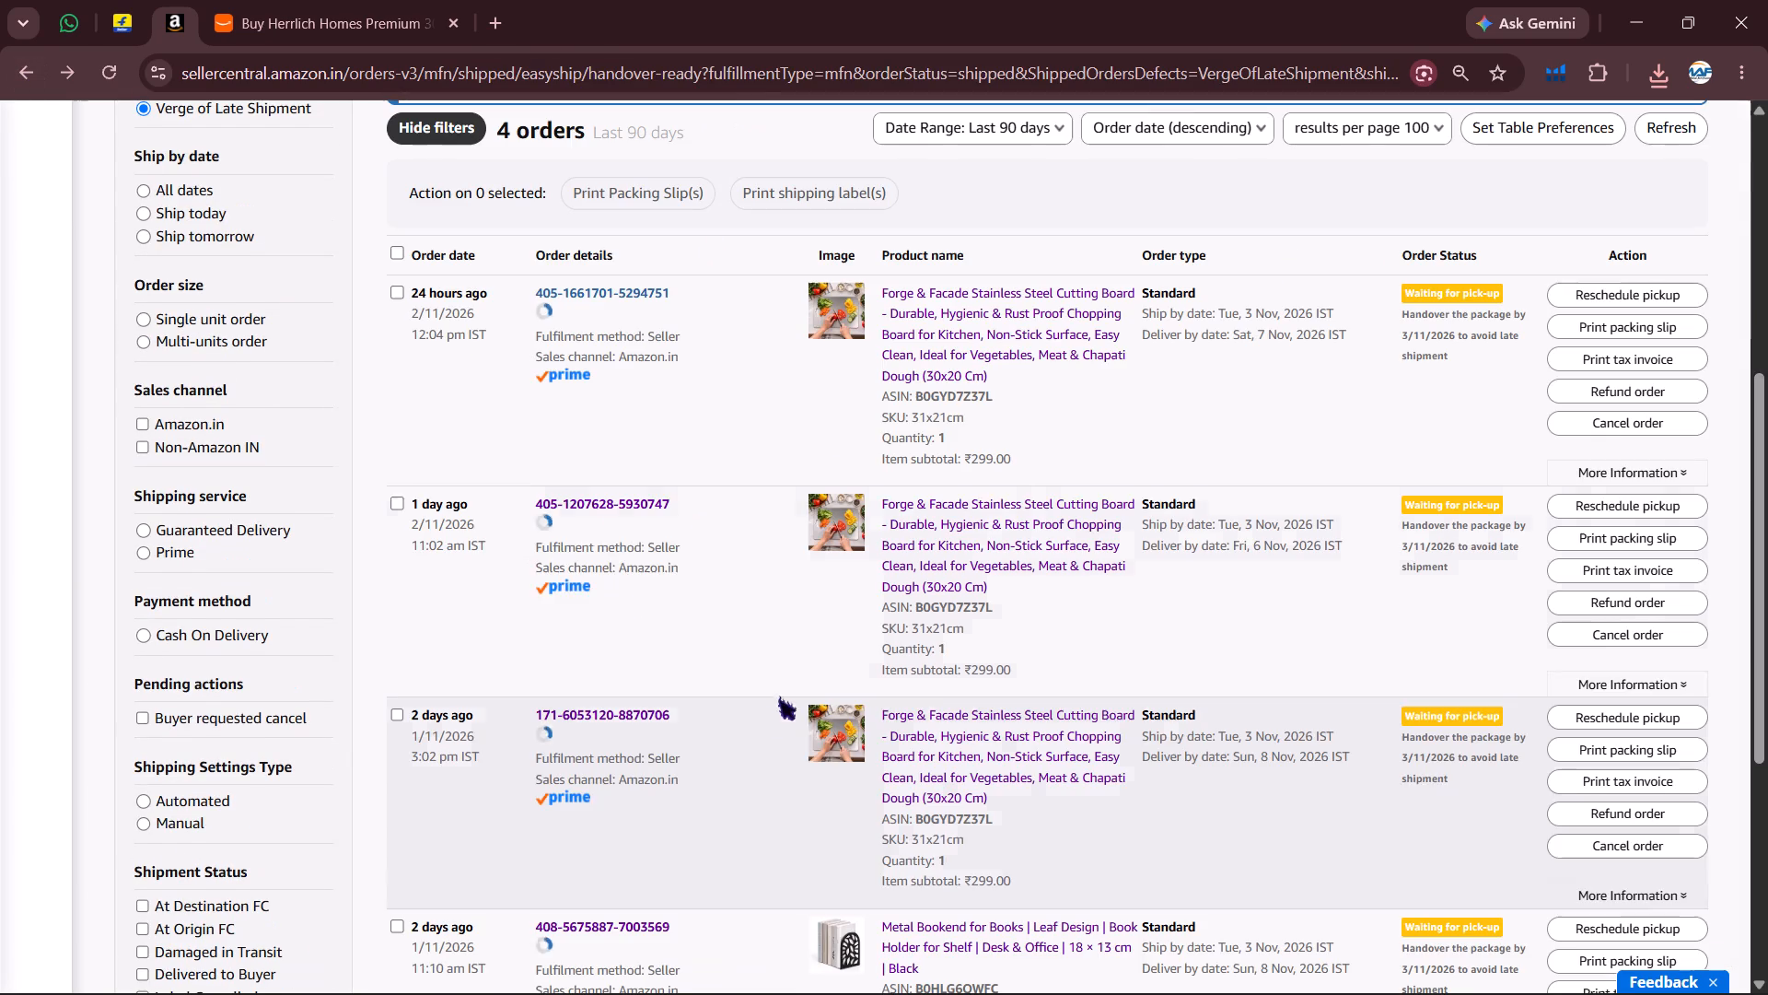
pyautogui.scroll(-1, 1094, 818)
pyautogui.scroll(2, 1129, 648)
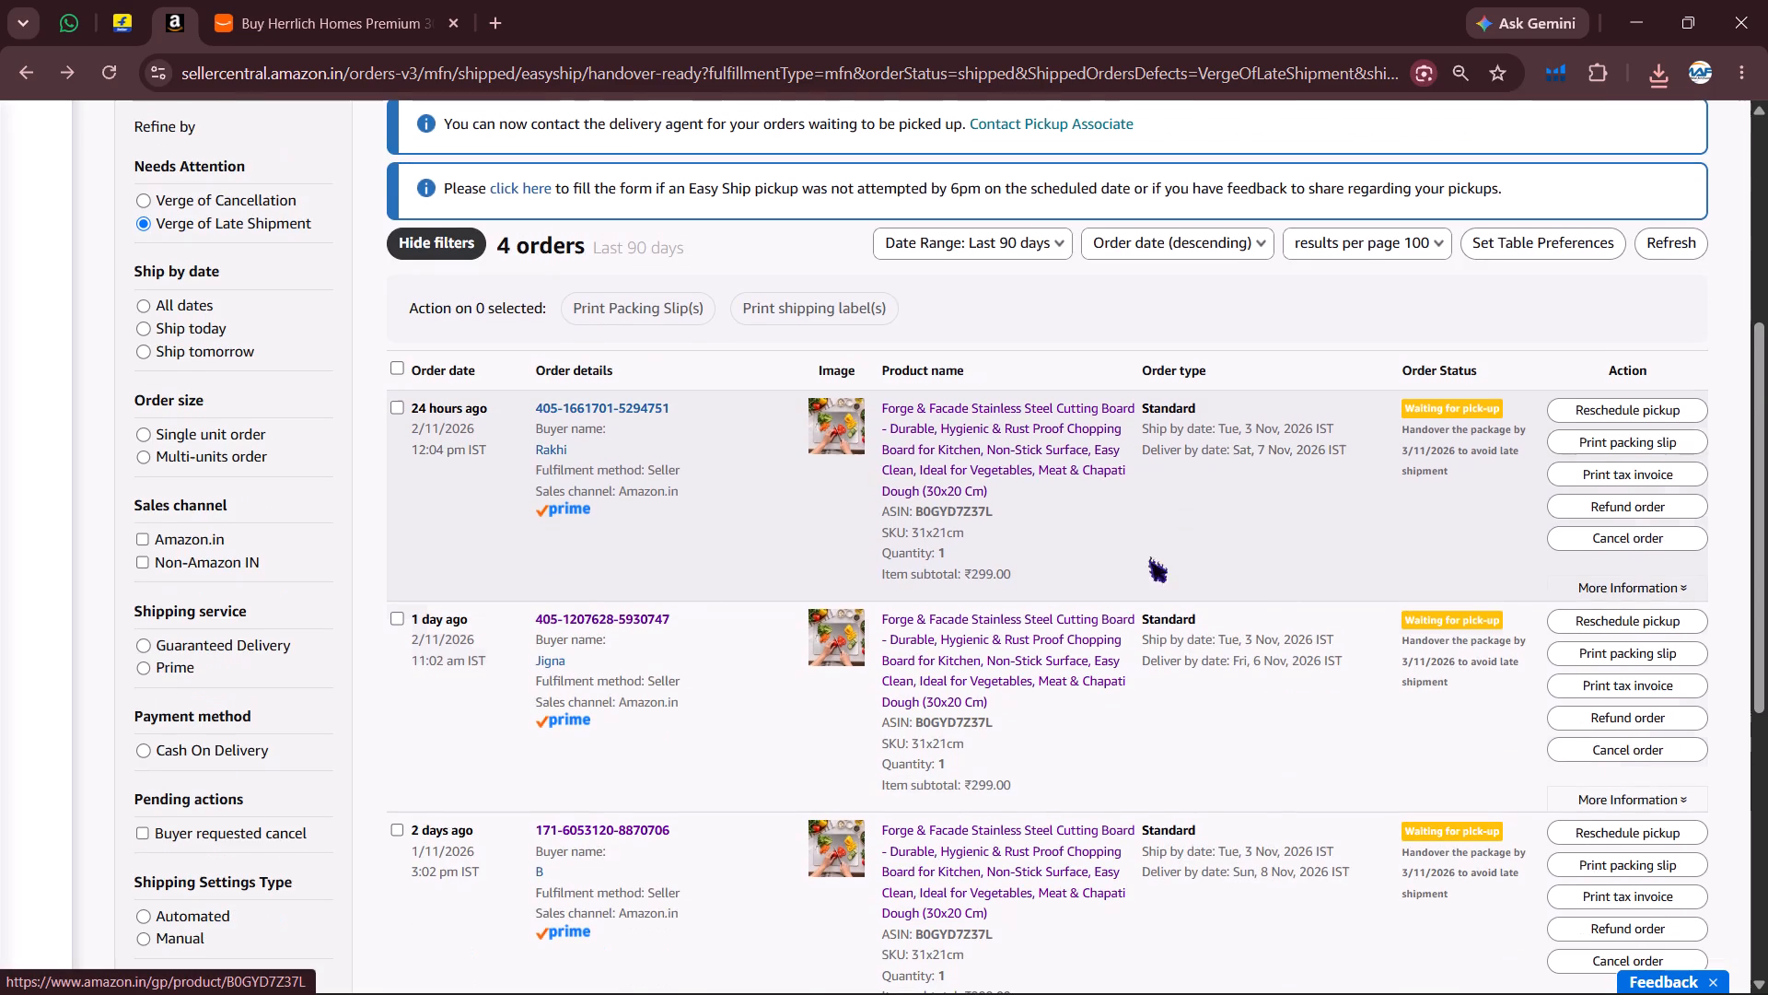
pyautogui.click(590, 409)
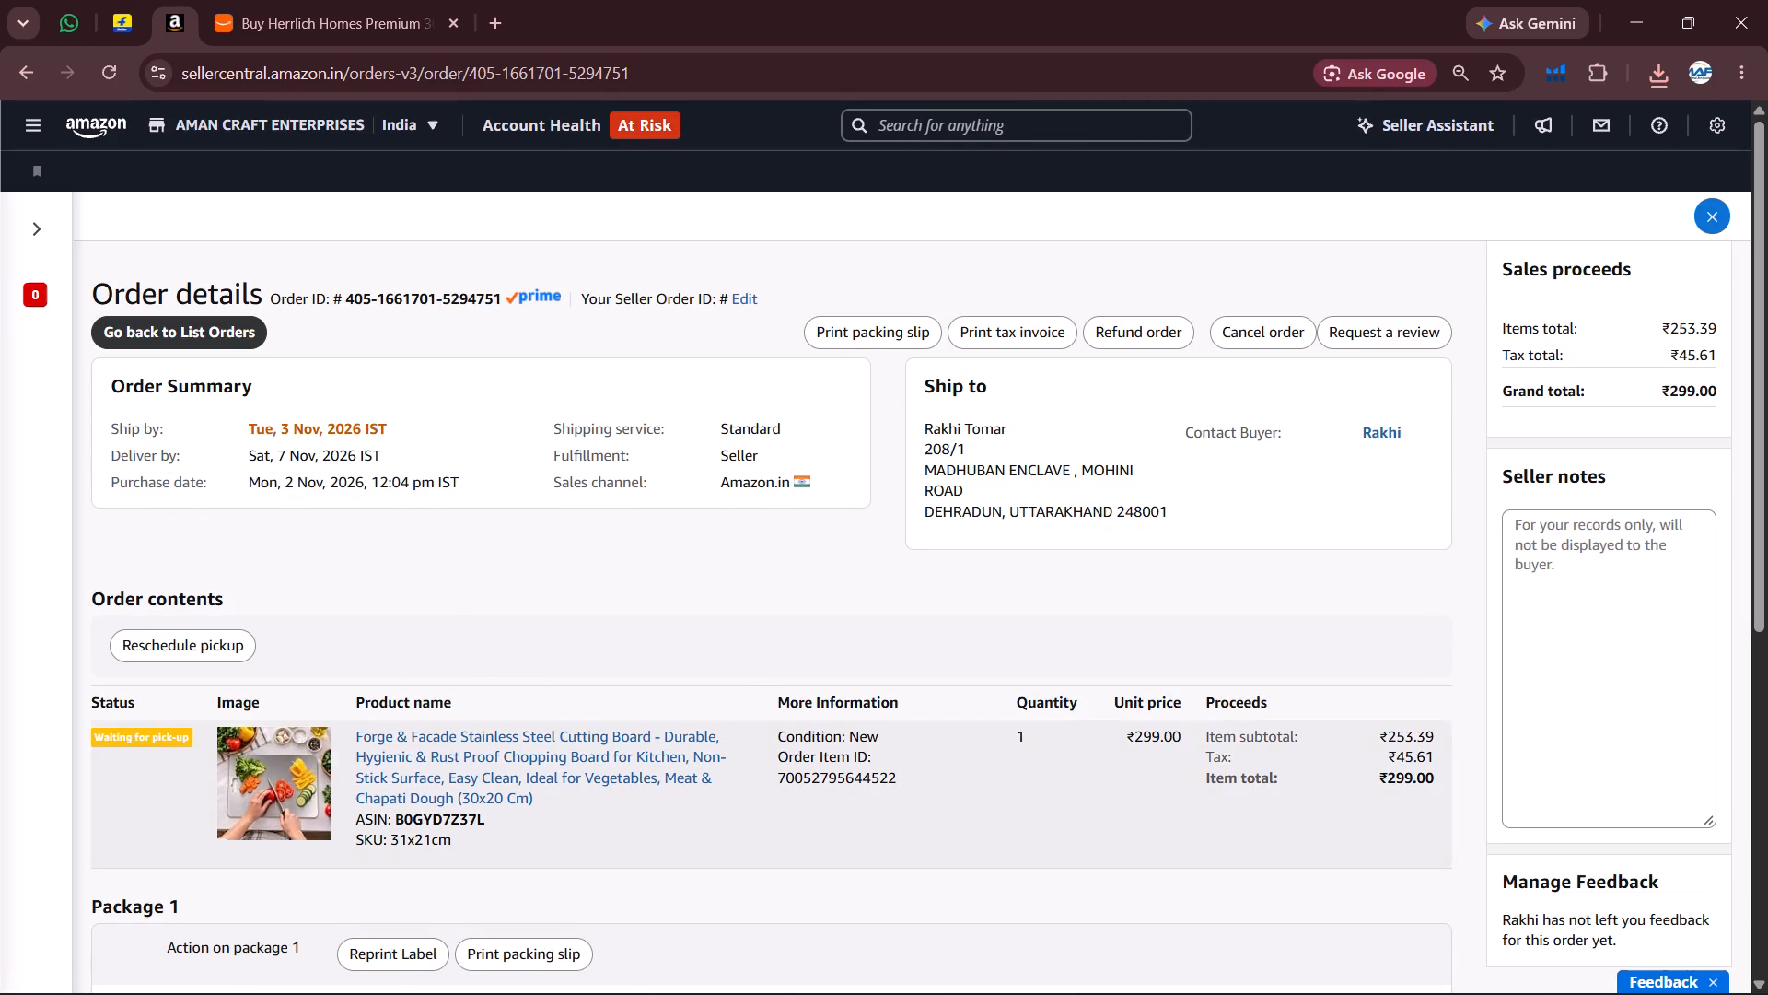
pyautogui.click(387, 952)
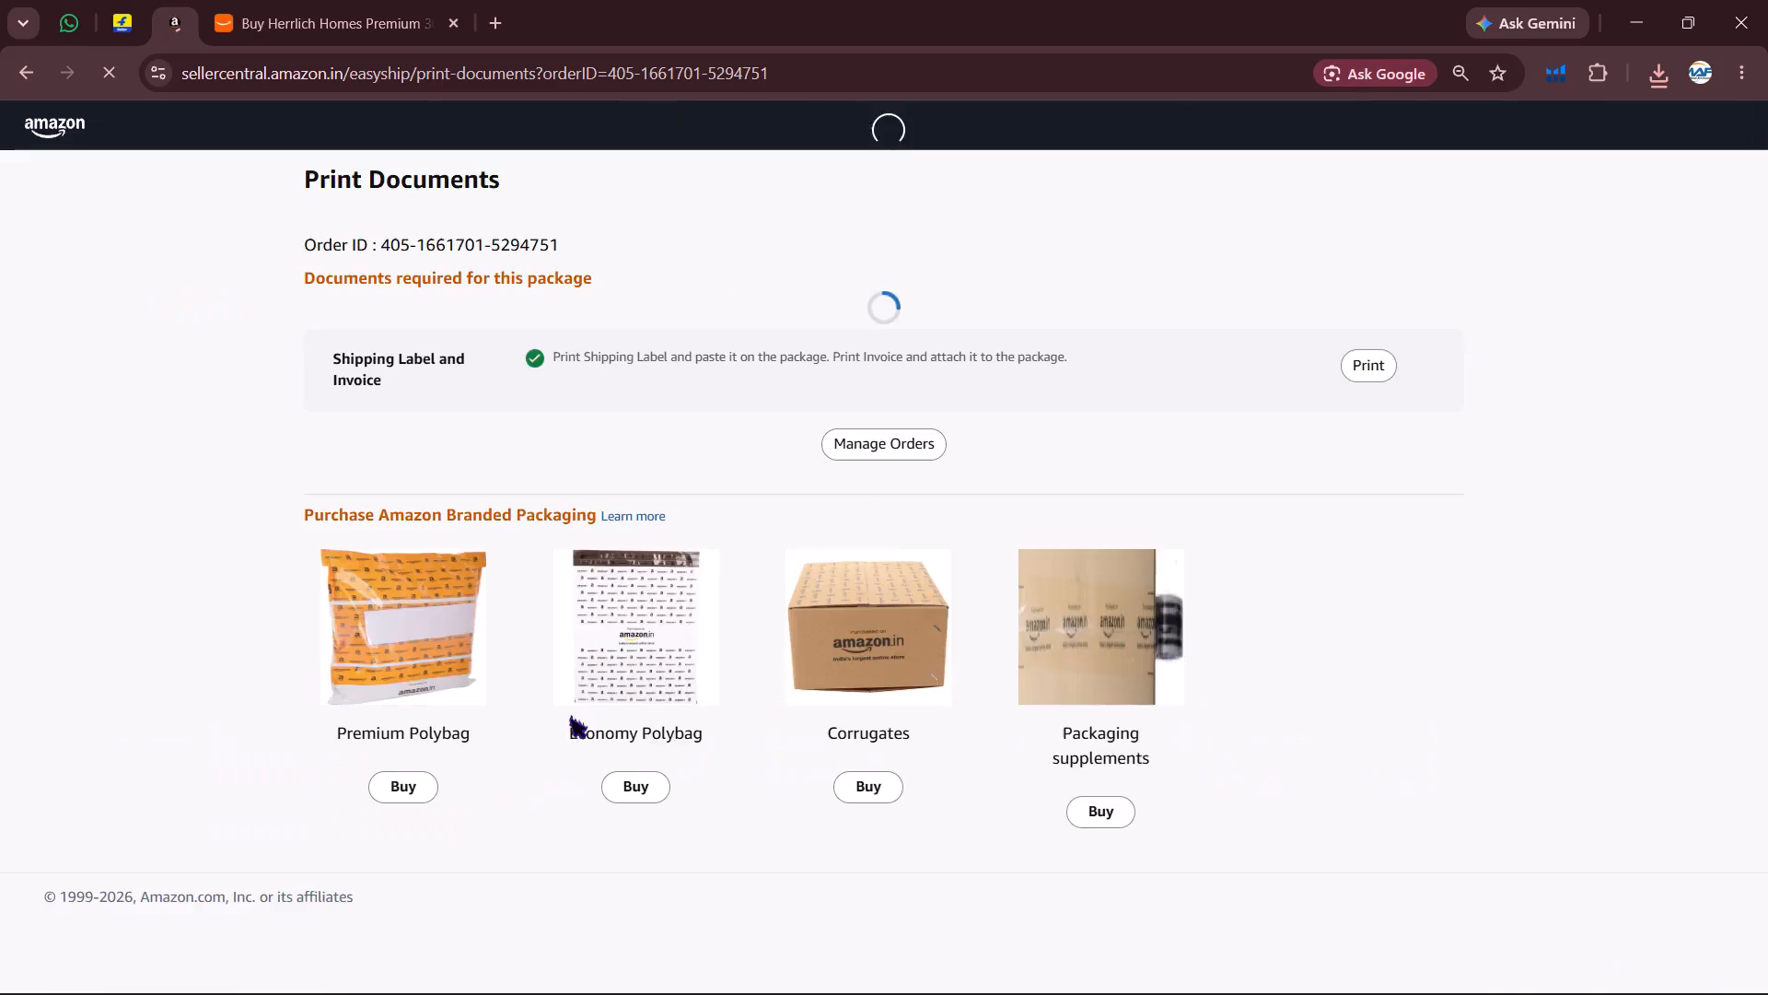
pyautogui.click(1374, 490)
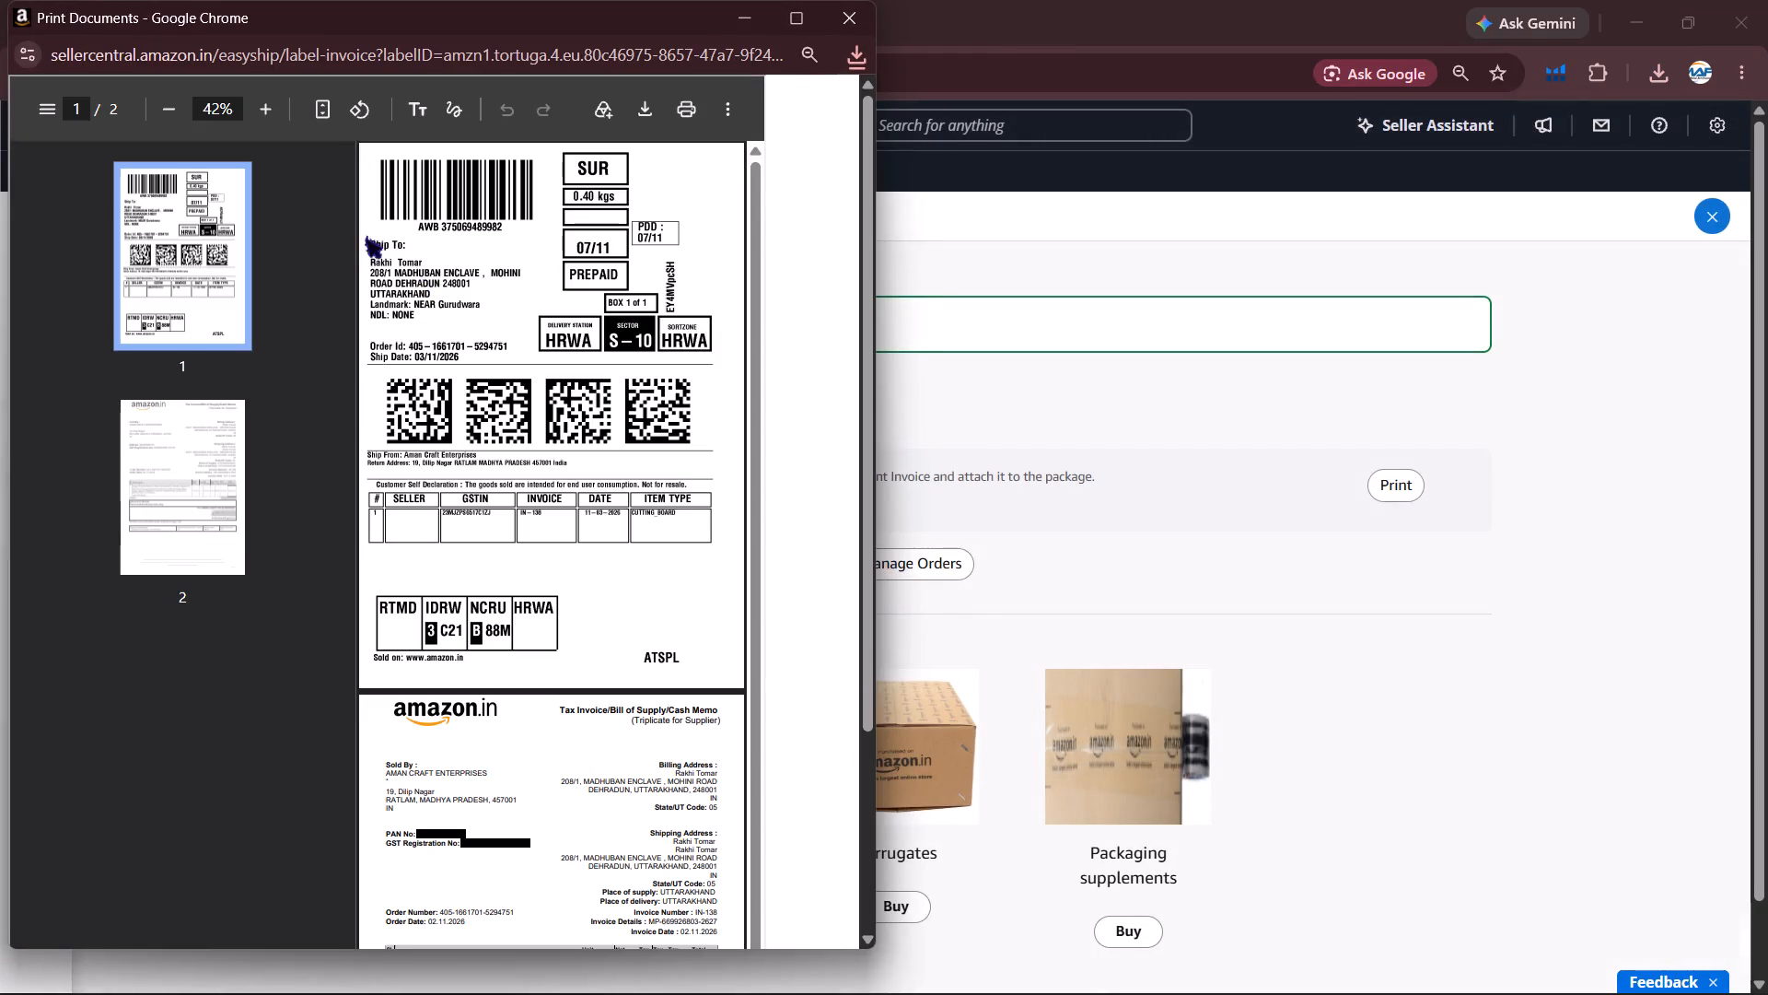
pyautogui.click(638, 119)
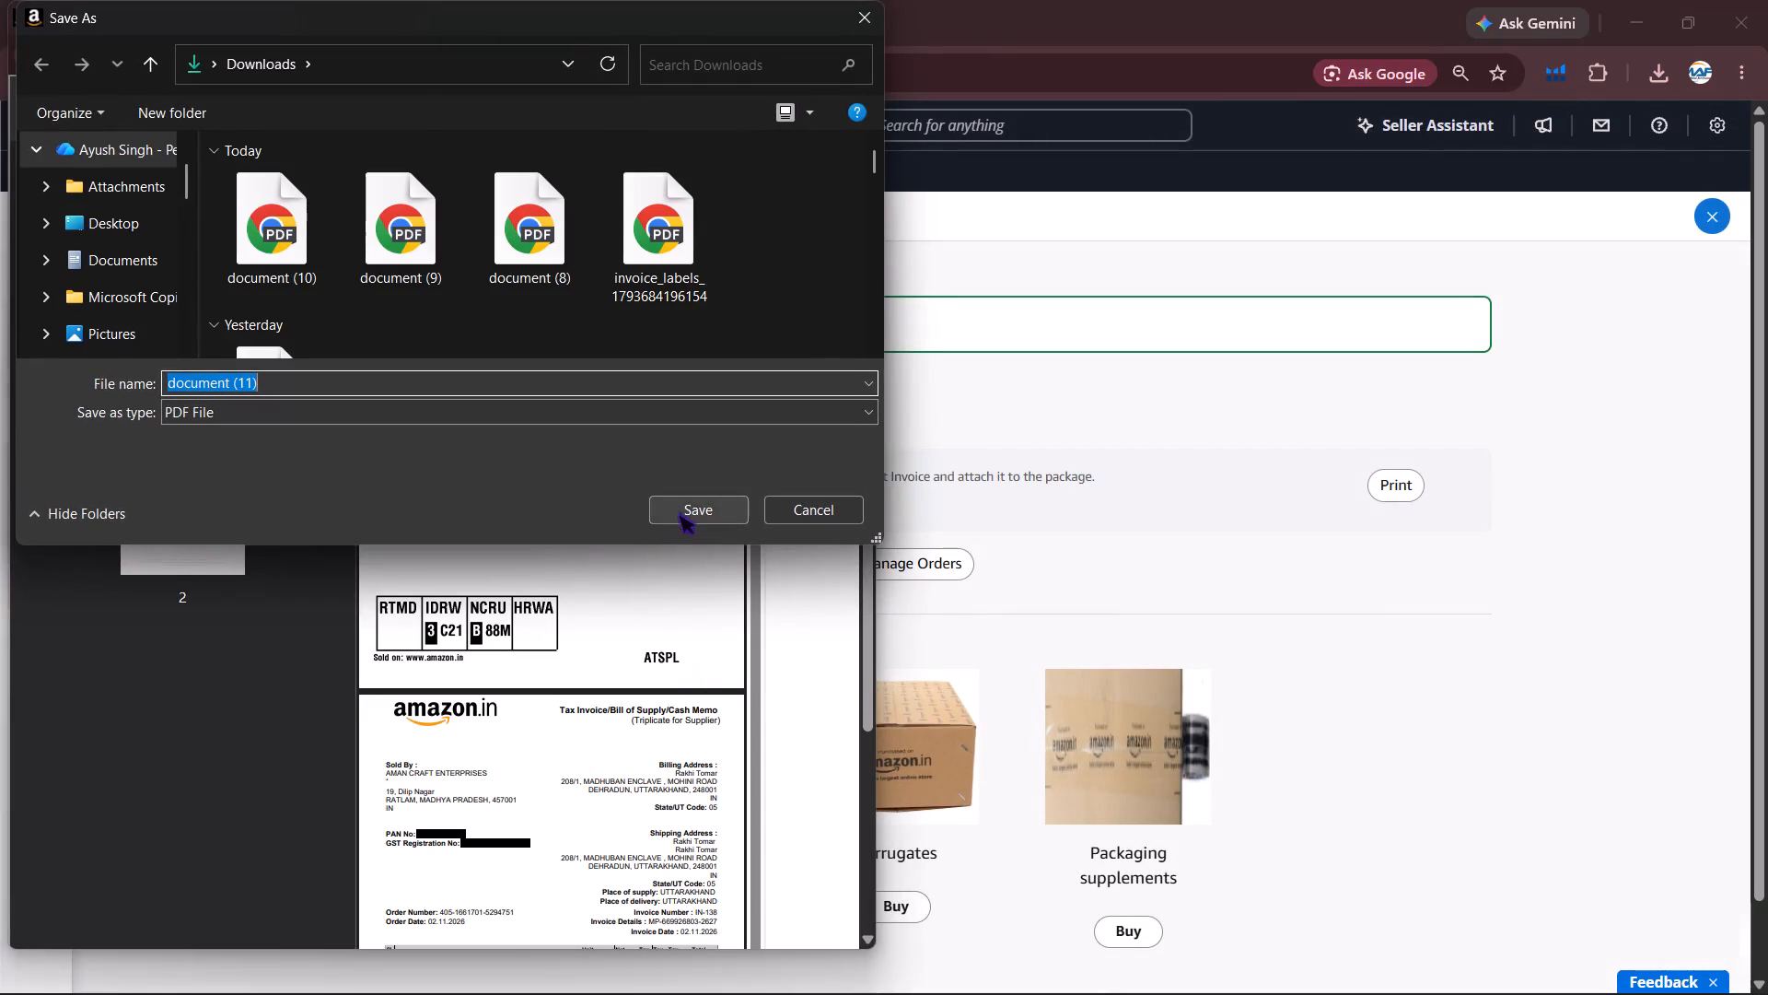
pyautogui.click(678, 508)
pyautogui.click(743, 16)
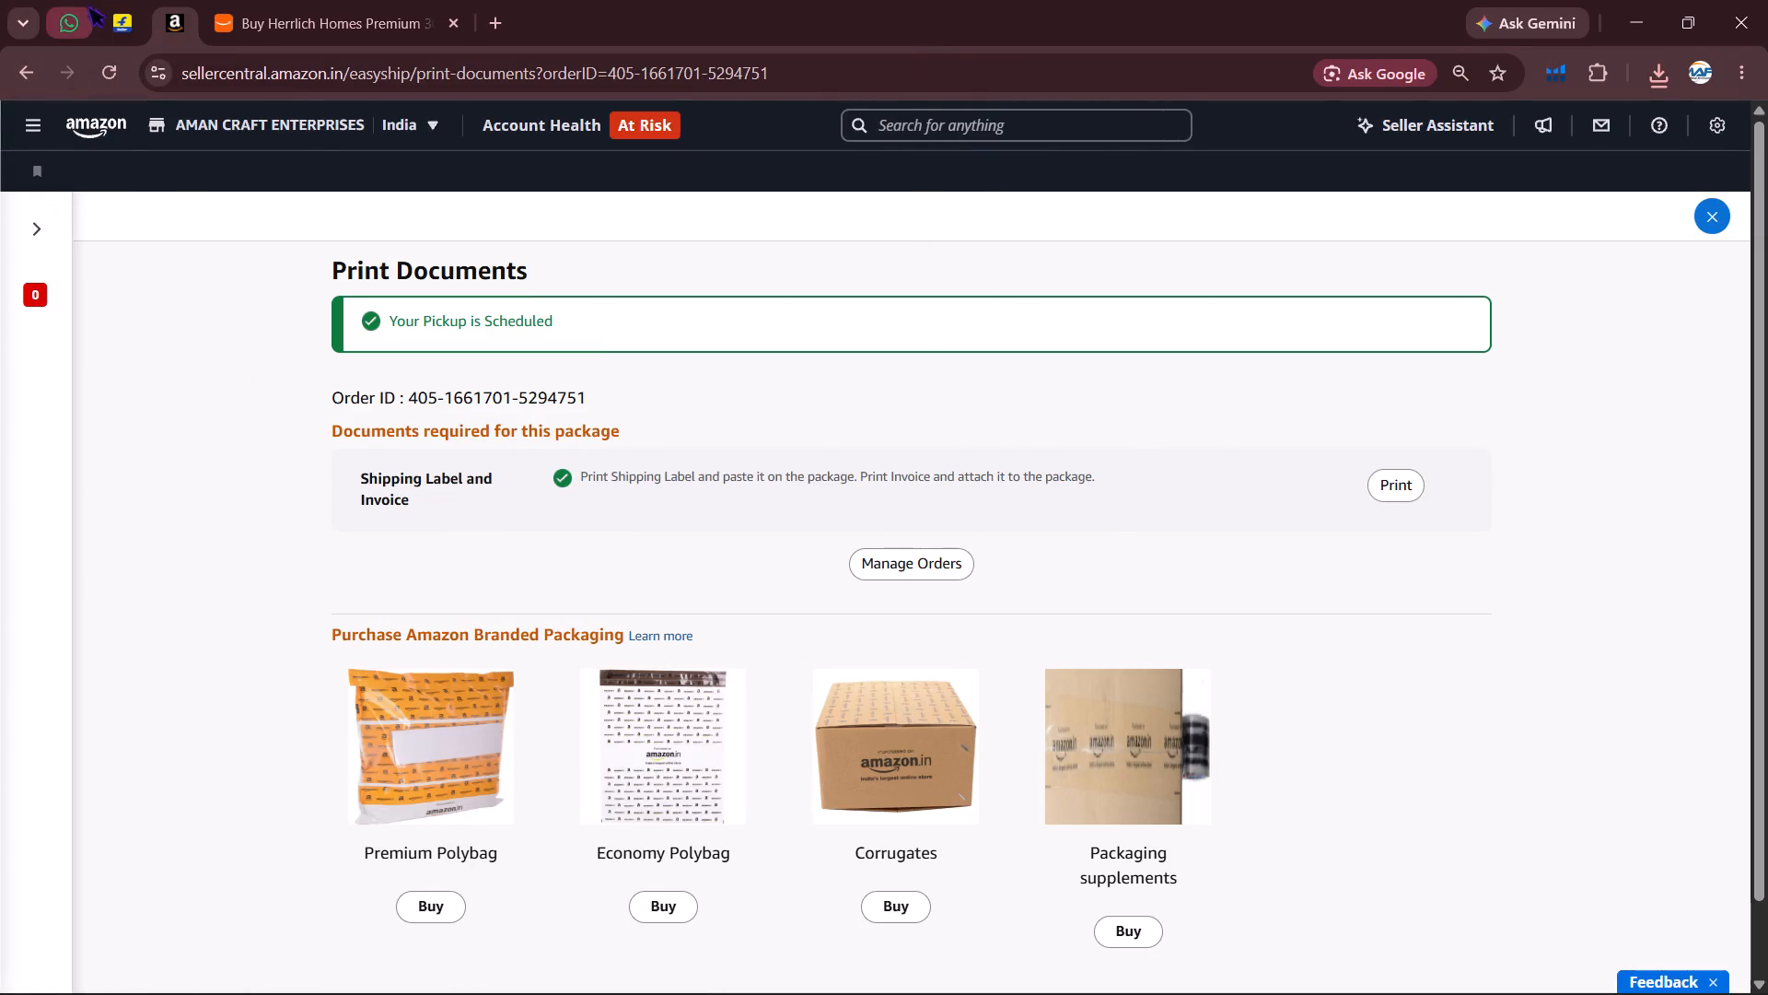
pyautogui.click(16, 76)
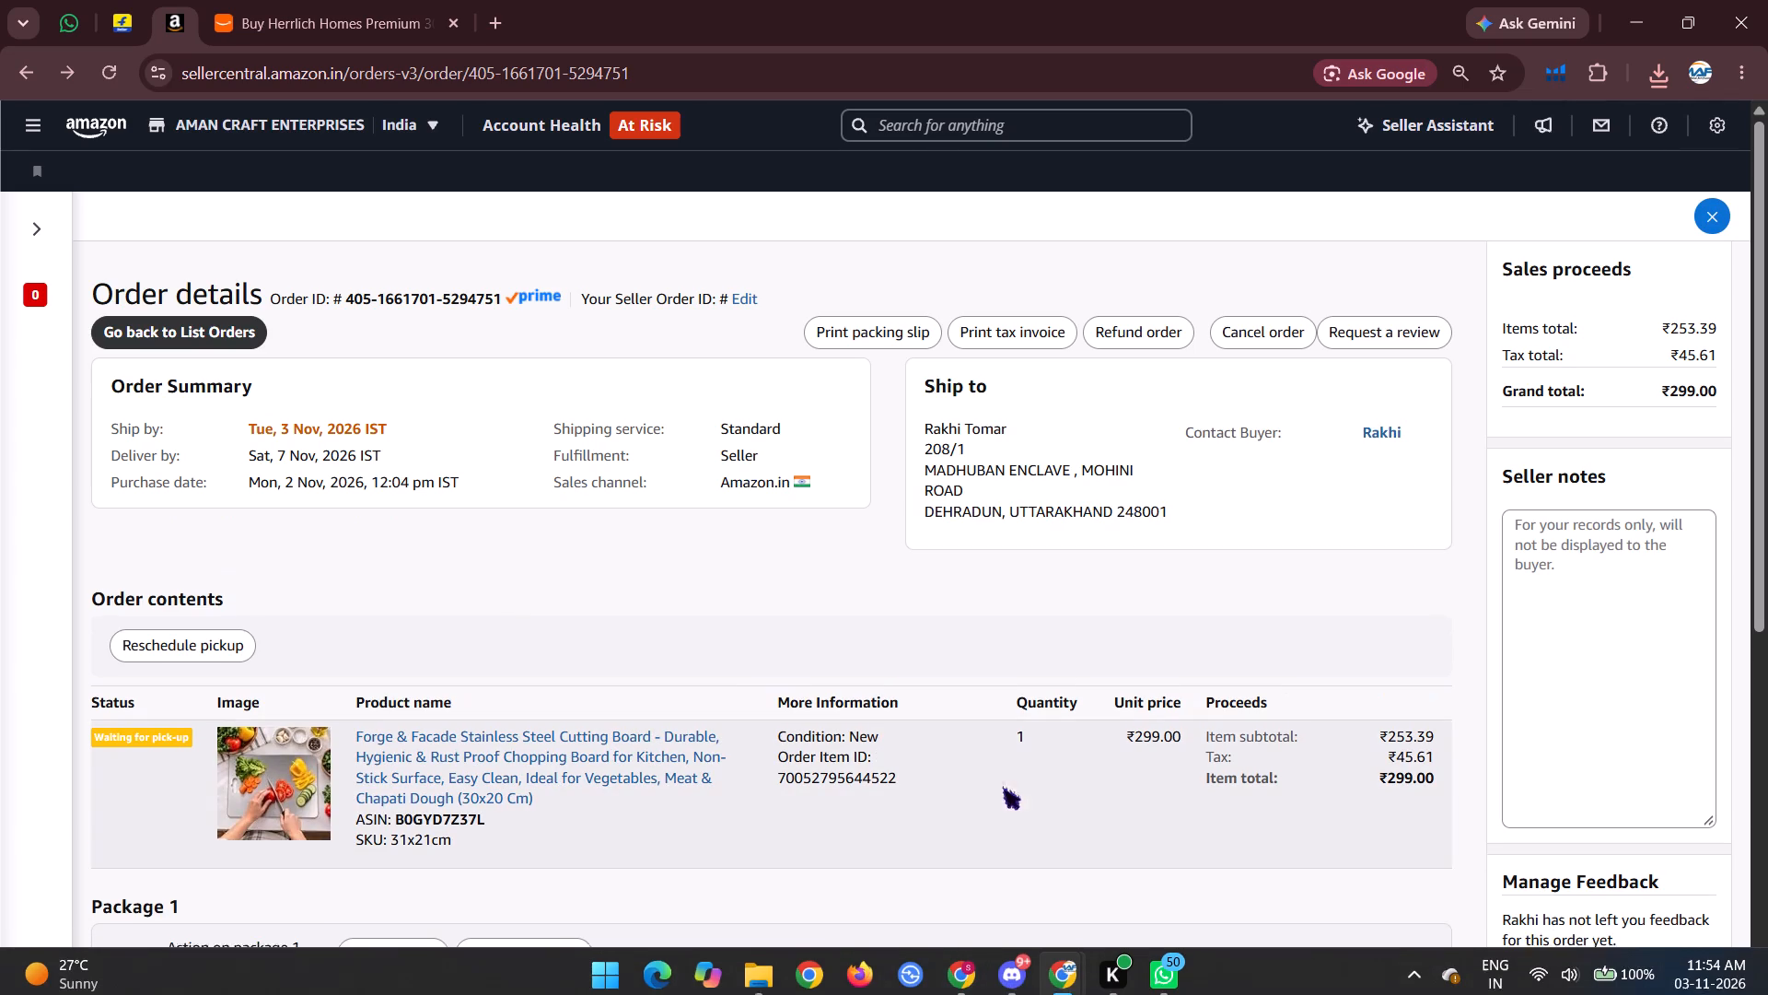
pyautogui.click(14, 63)
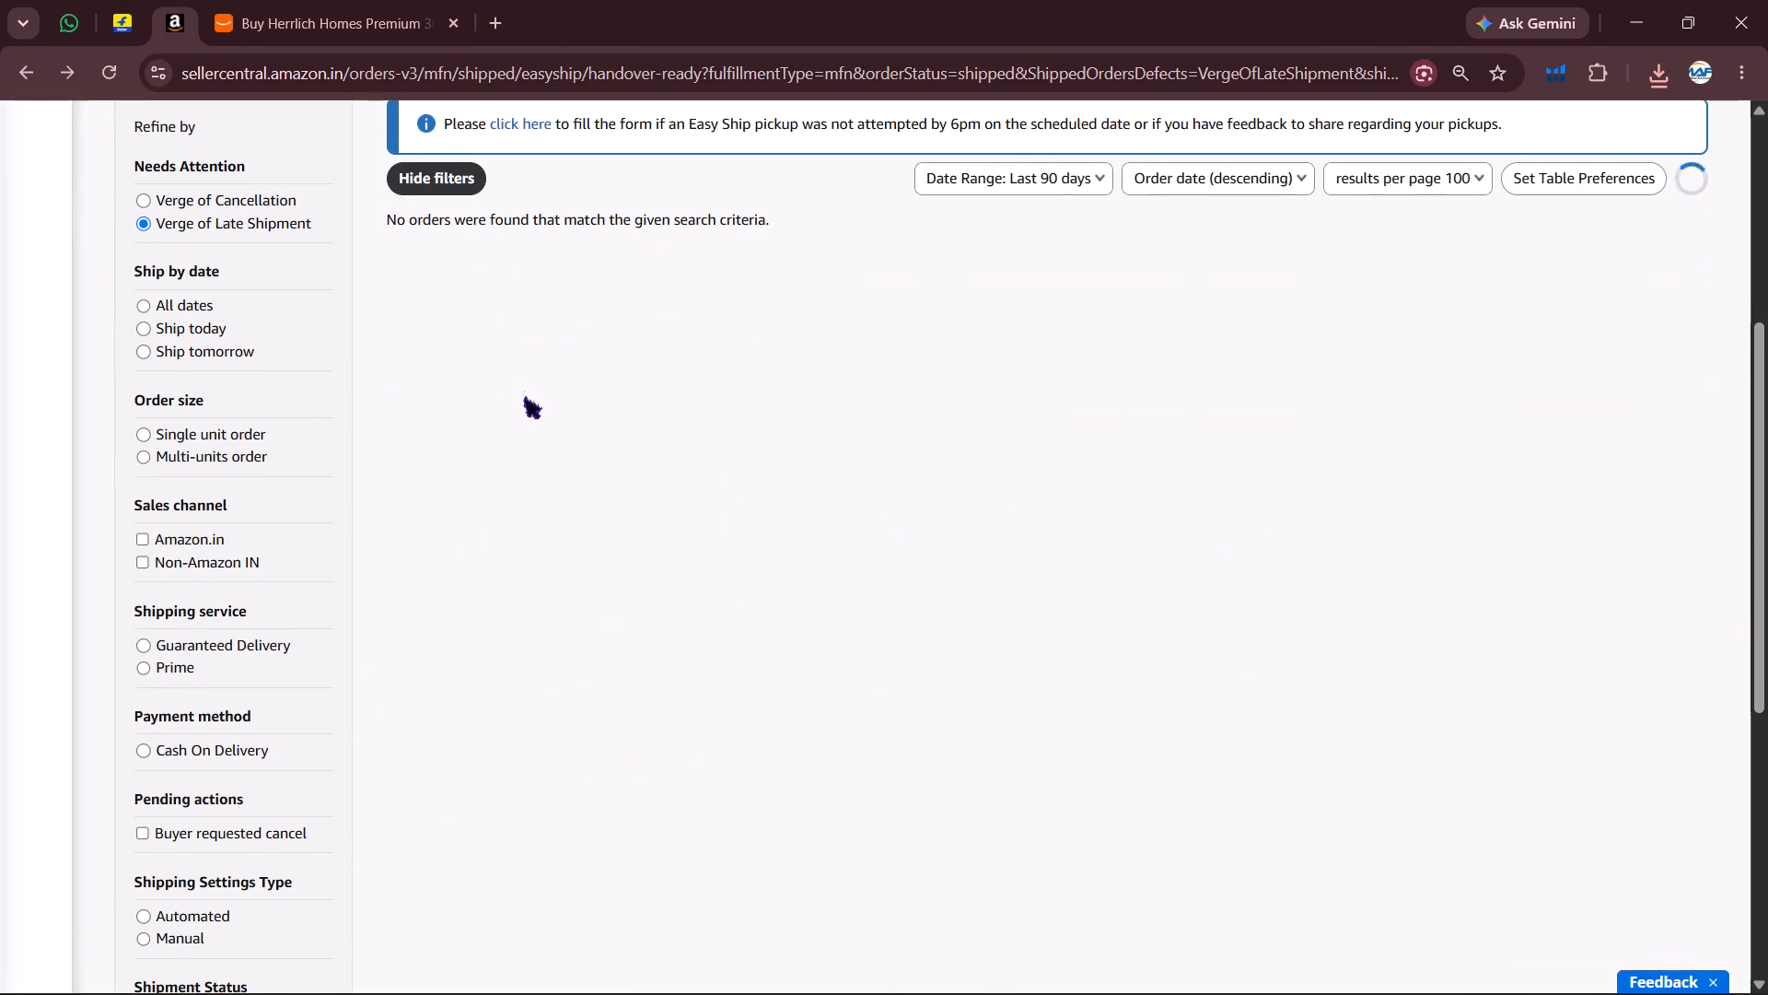
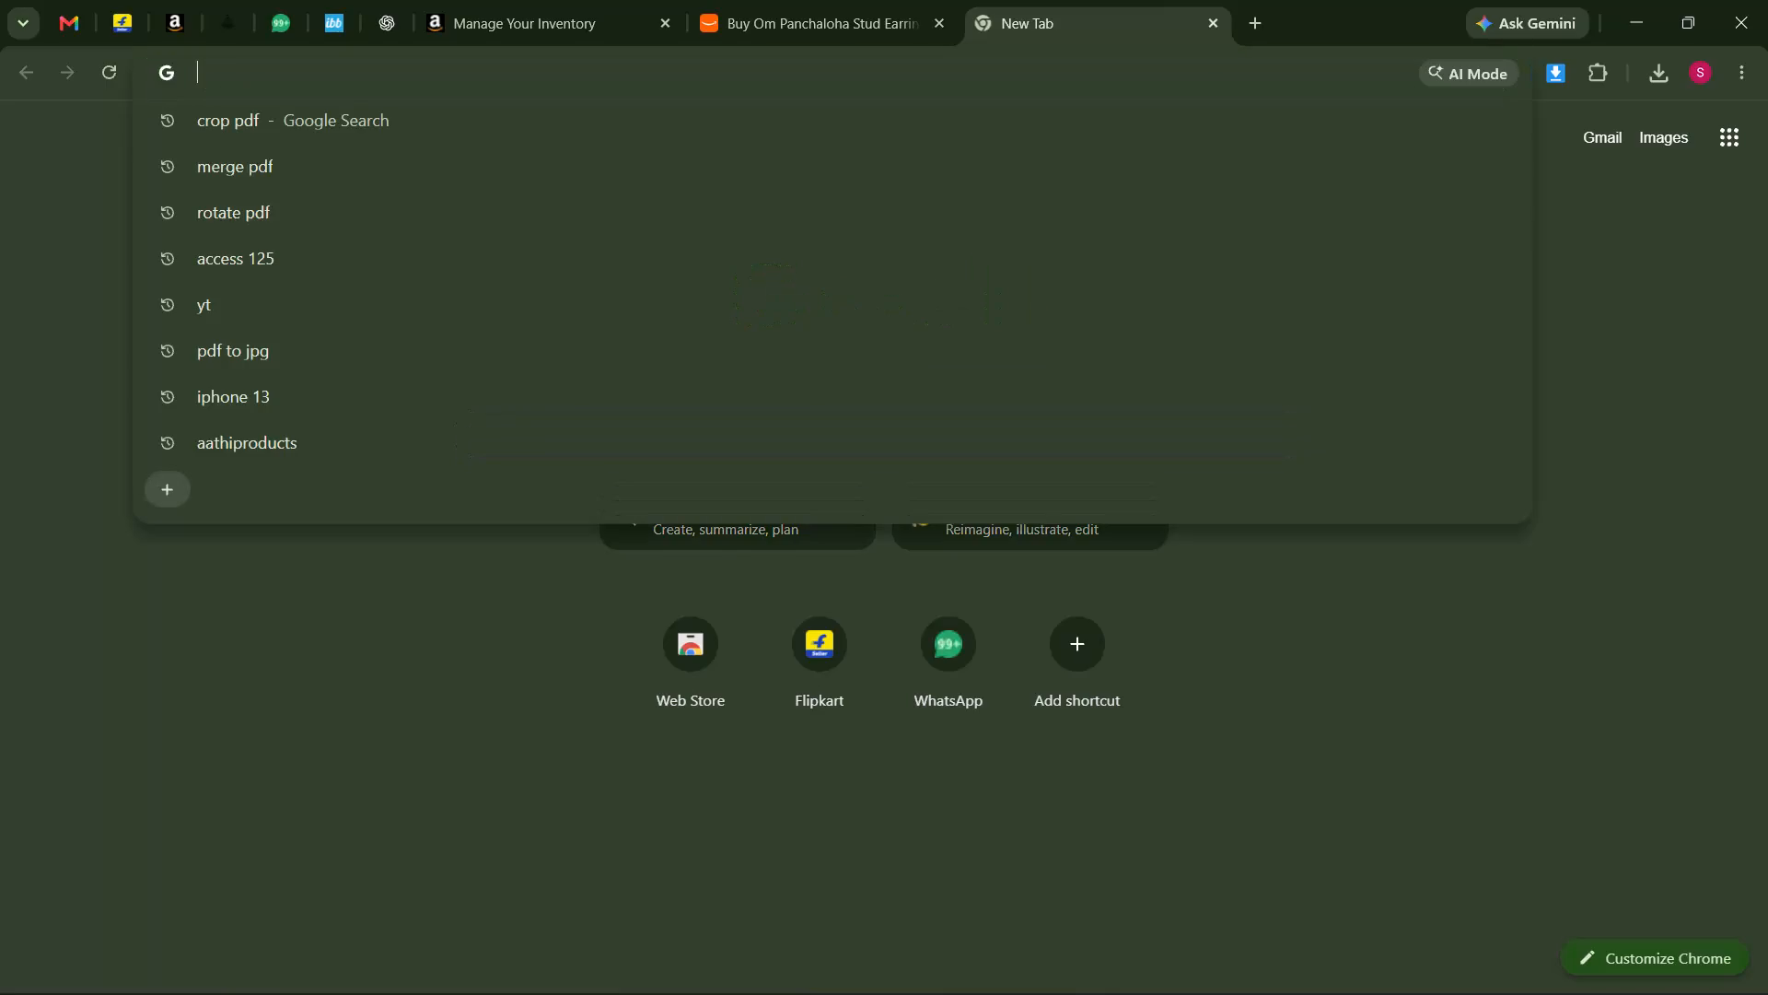
pyautogui.write('crop')
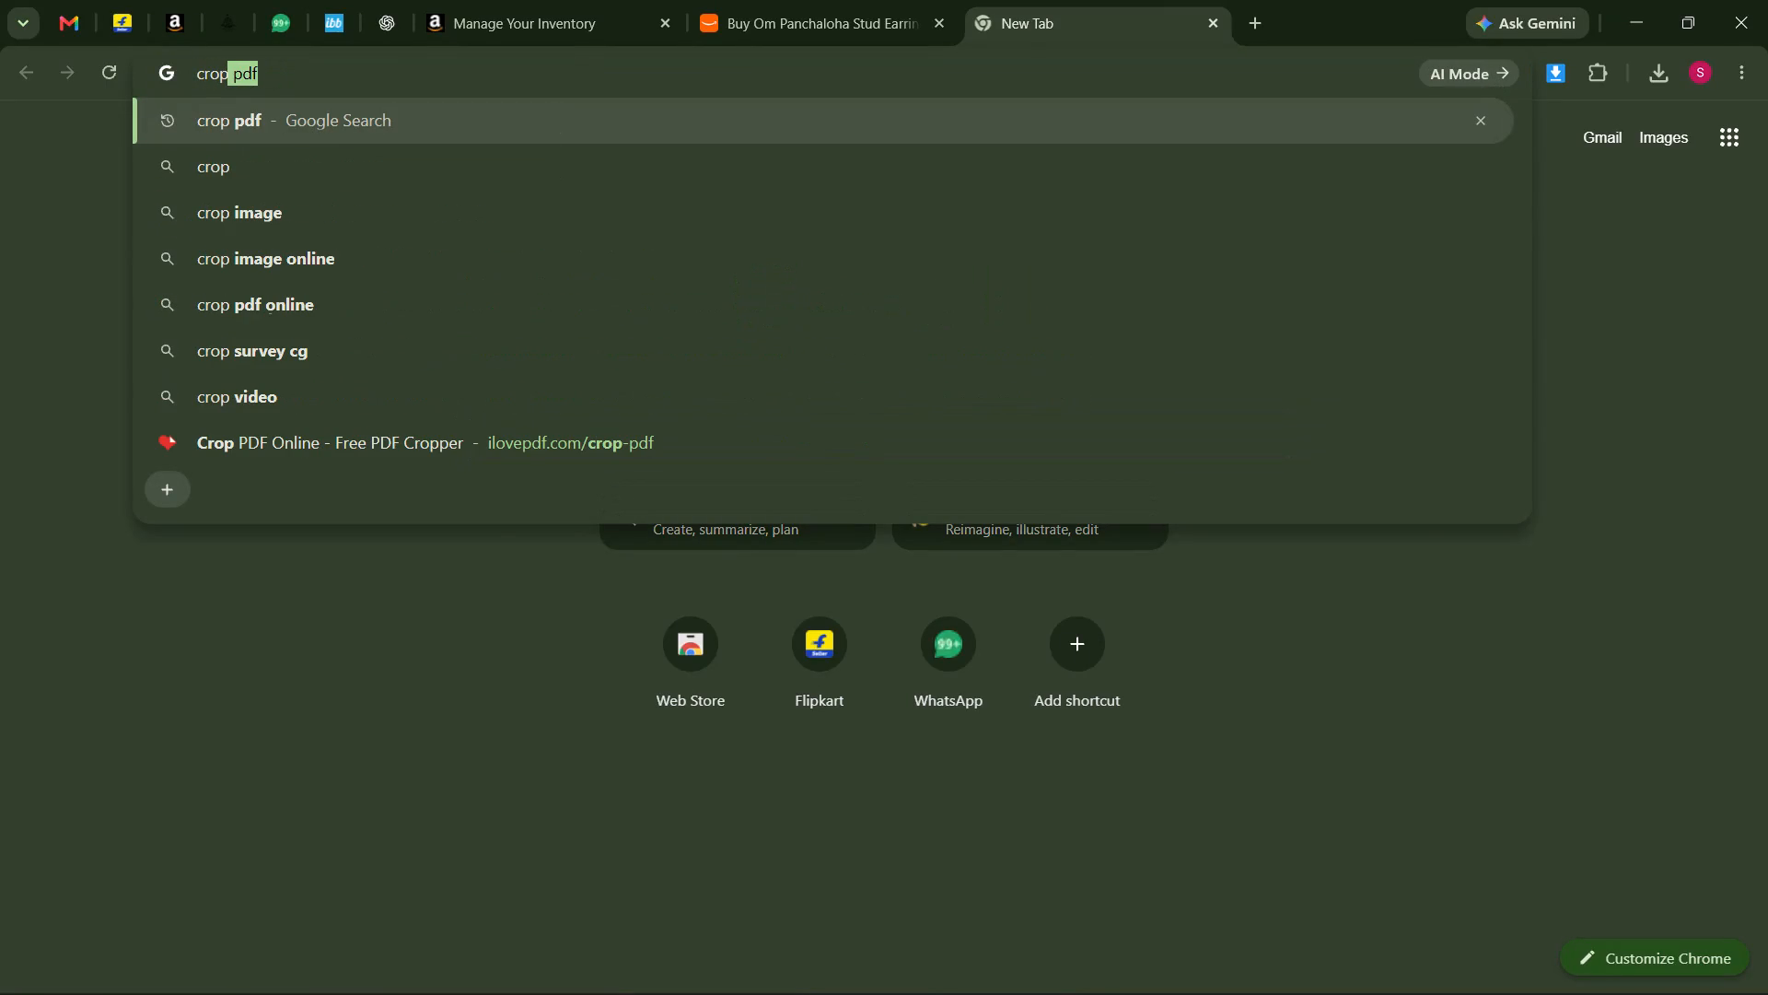
pyautogui.click(390, 119)
pyautogui.click(552, 368)
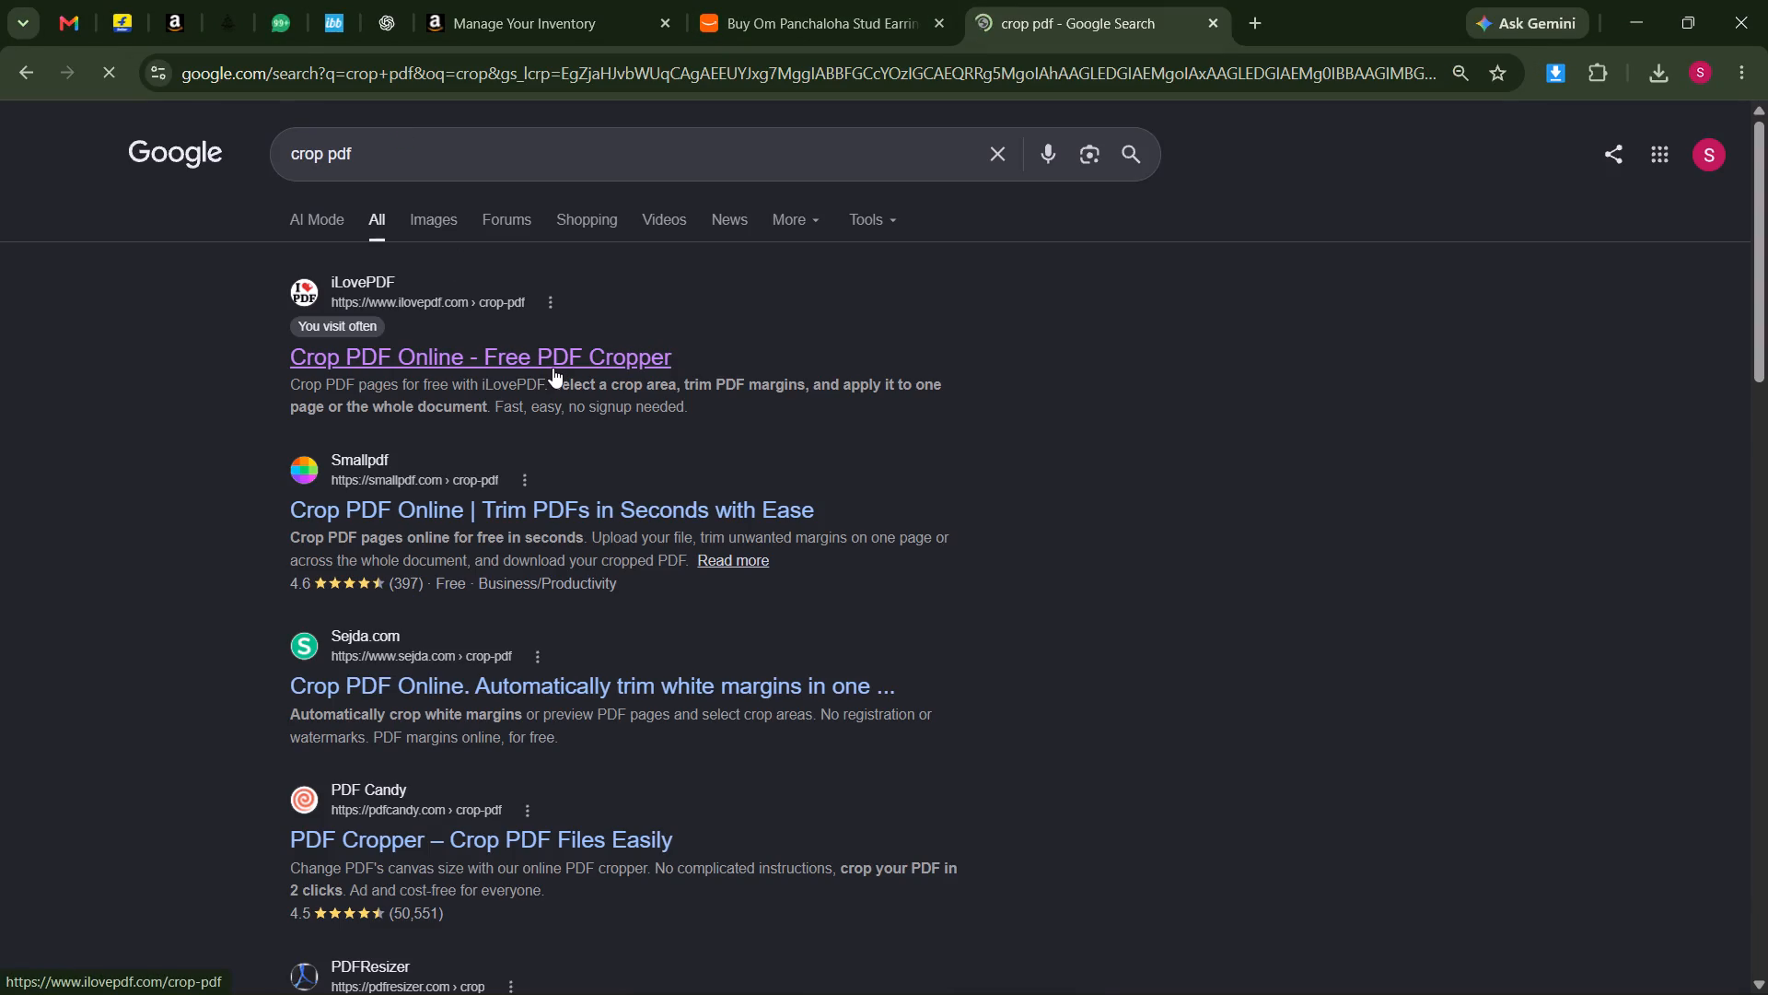
pyautogui.click(843, 397)
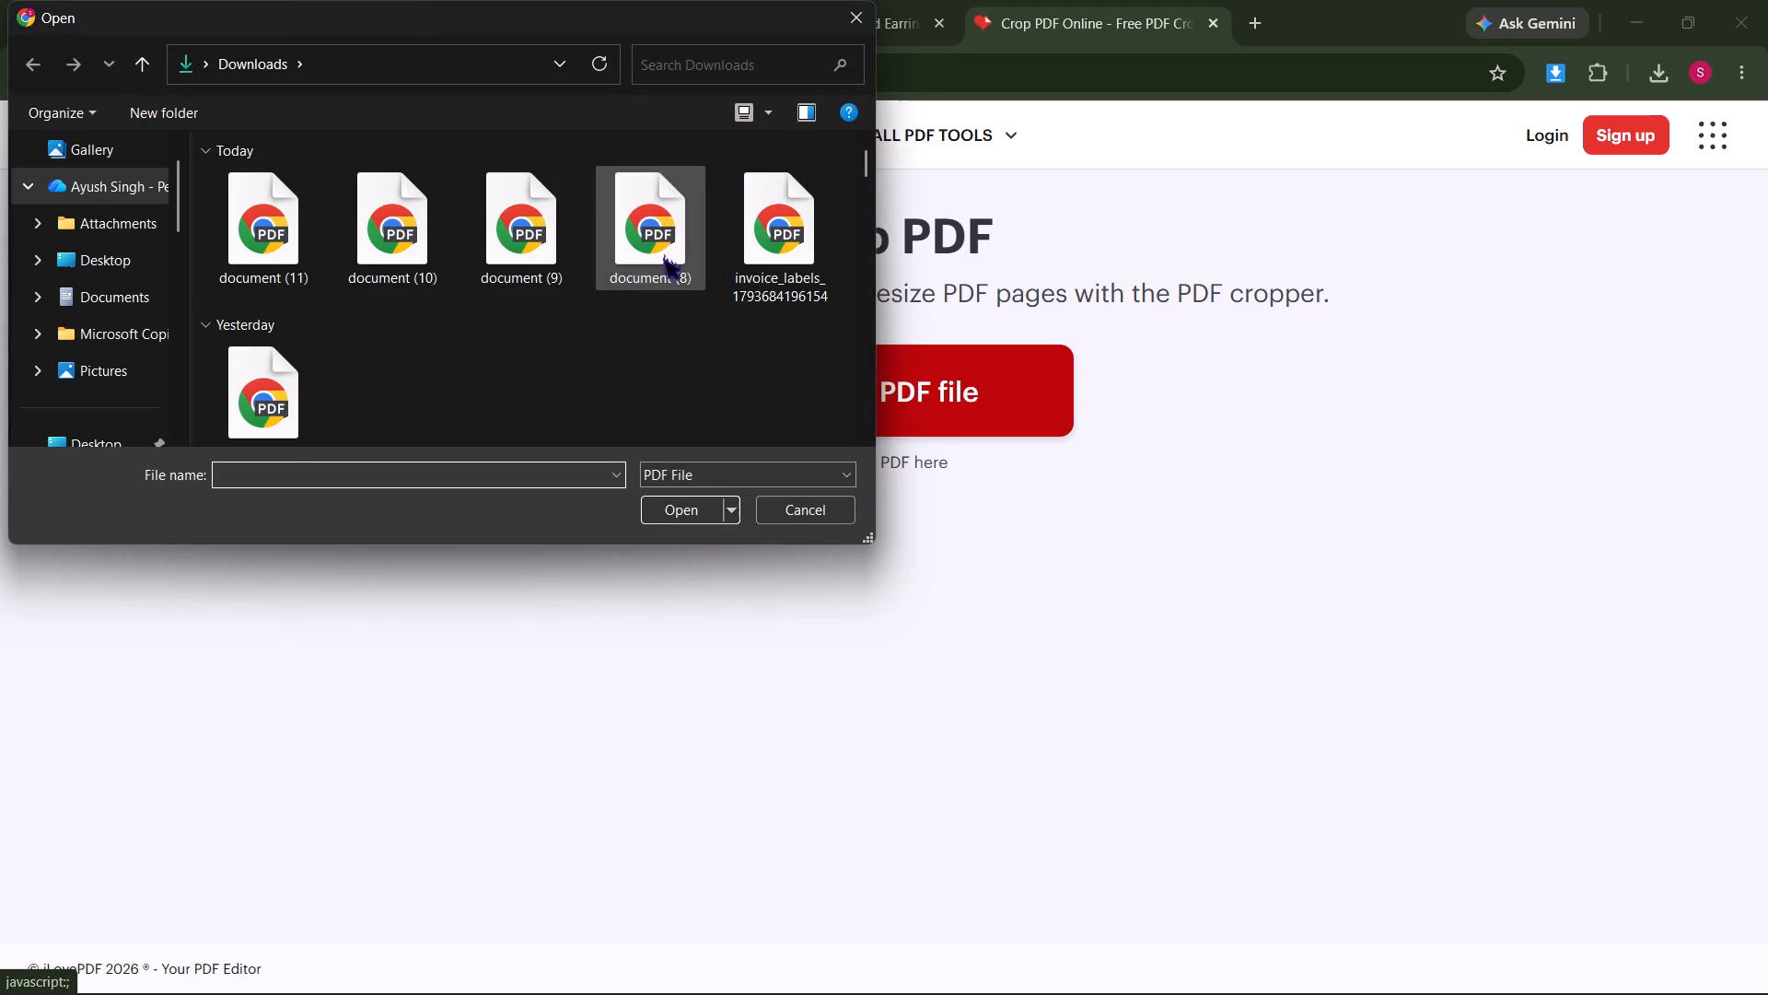
pyautogui.click(813, 253)
pyautogui.click(661, 500)
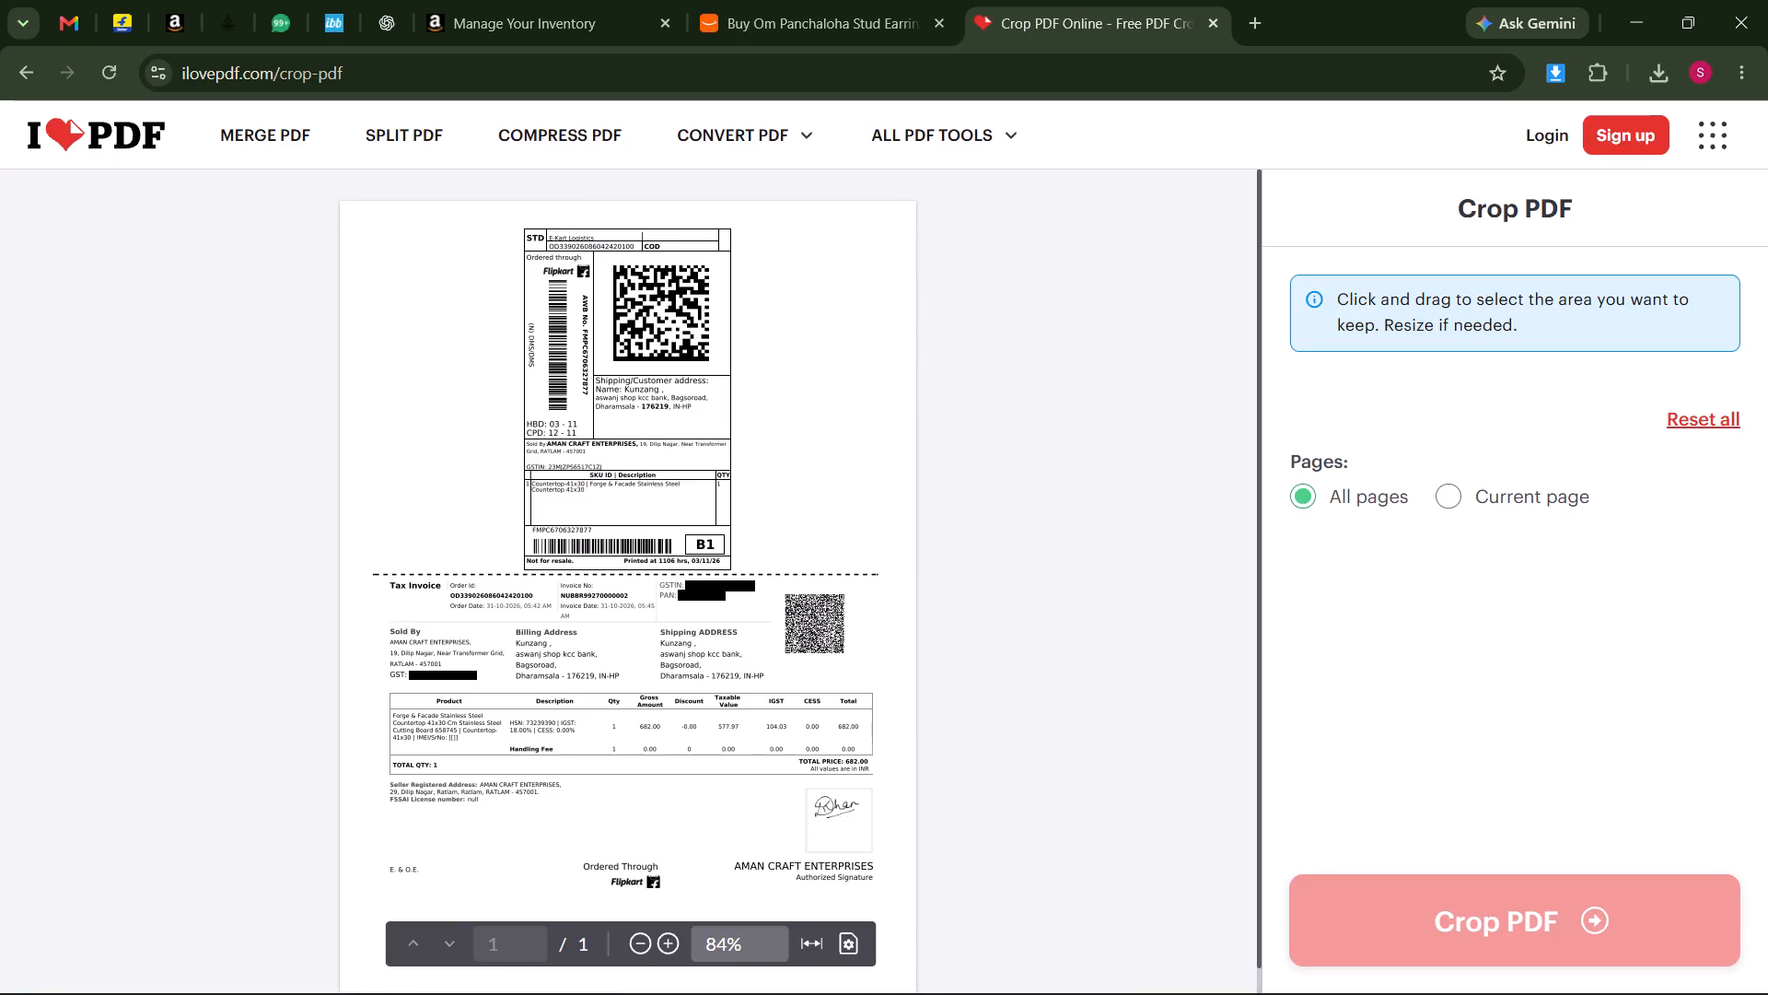
# Crop the PDF to the Flipkart shipping label above the dashed line, leaving out the tax invoice, with all pages included.
pyautogui.moveTo(512, 223); pyautogui.dragTo(738, 576)
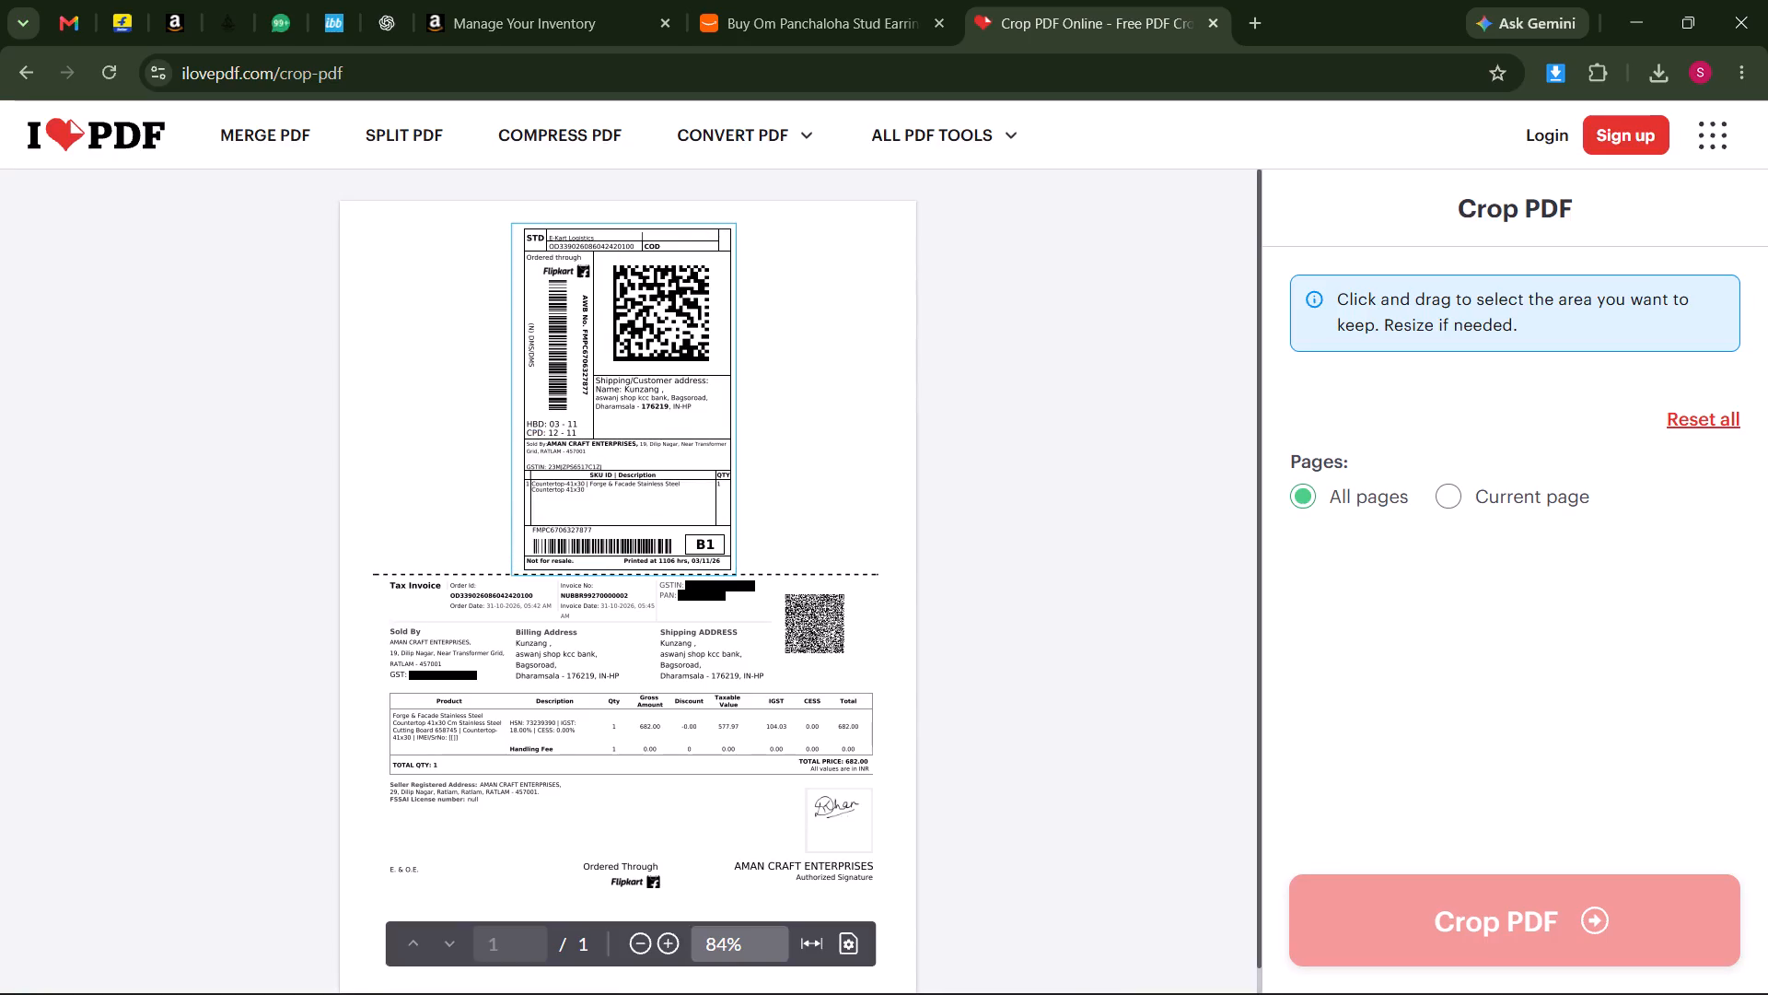
pyautogui.moveTo(738, 576); pyautogui.dragTo(734, 574)
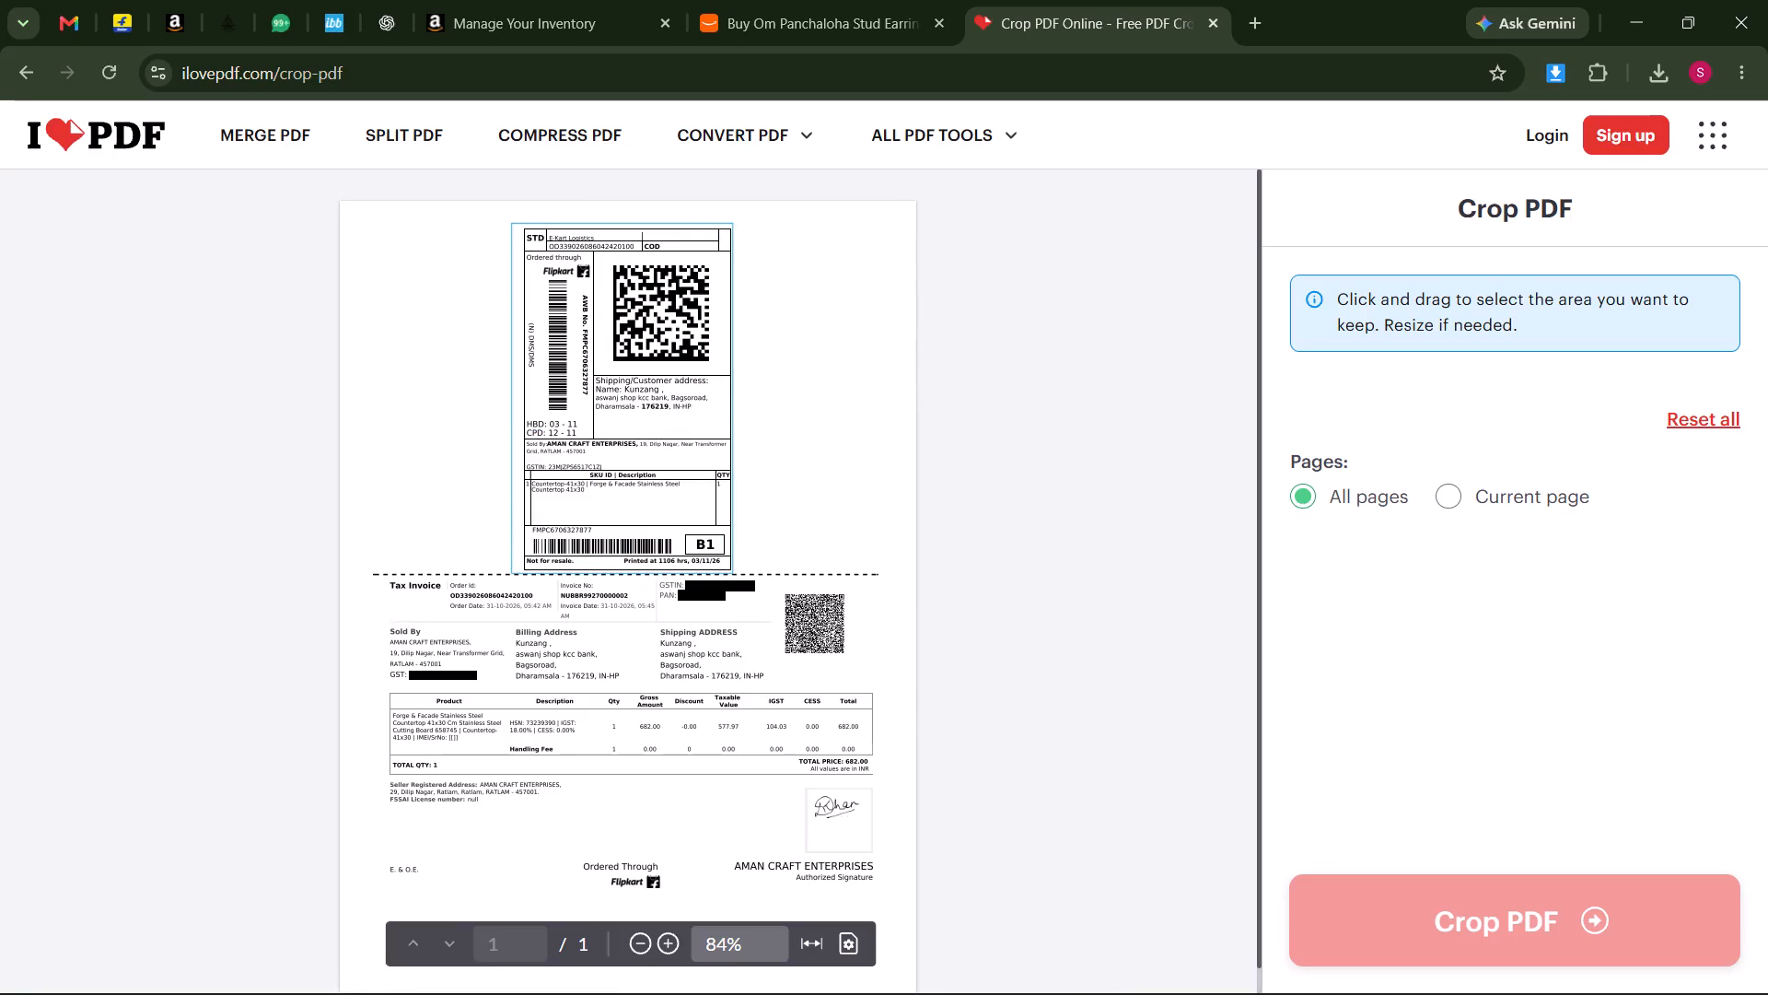
pyautogui.moveTo(734, 574); pyautogui.dragTo(735, 574)
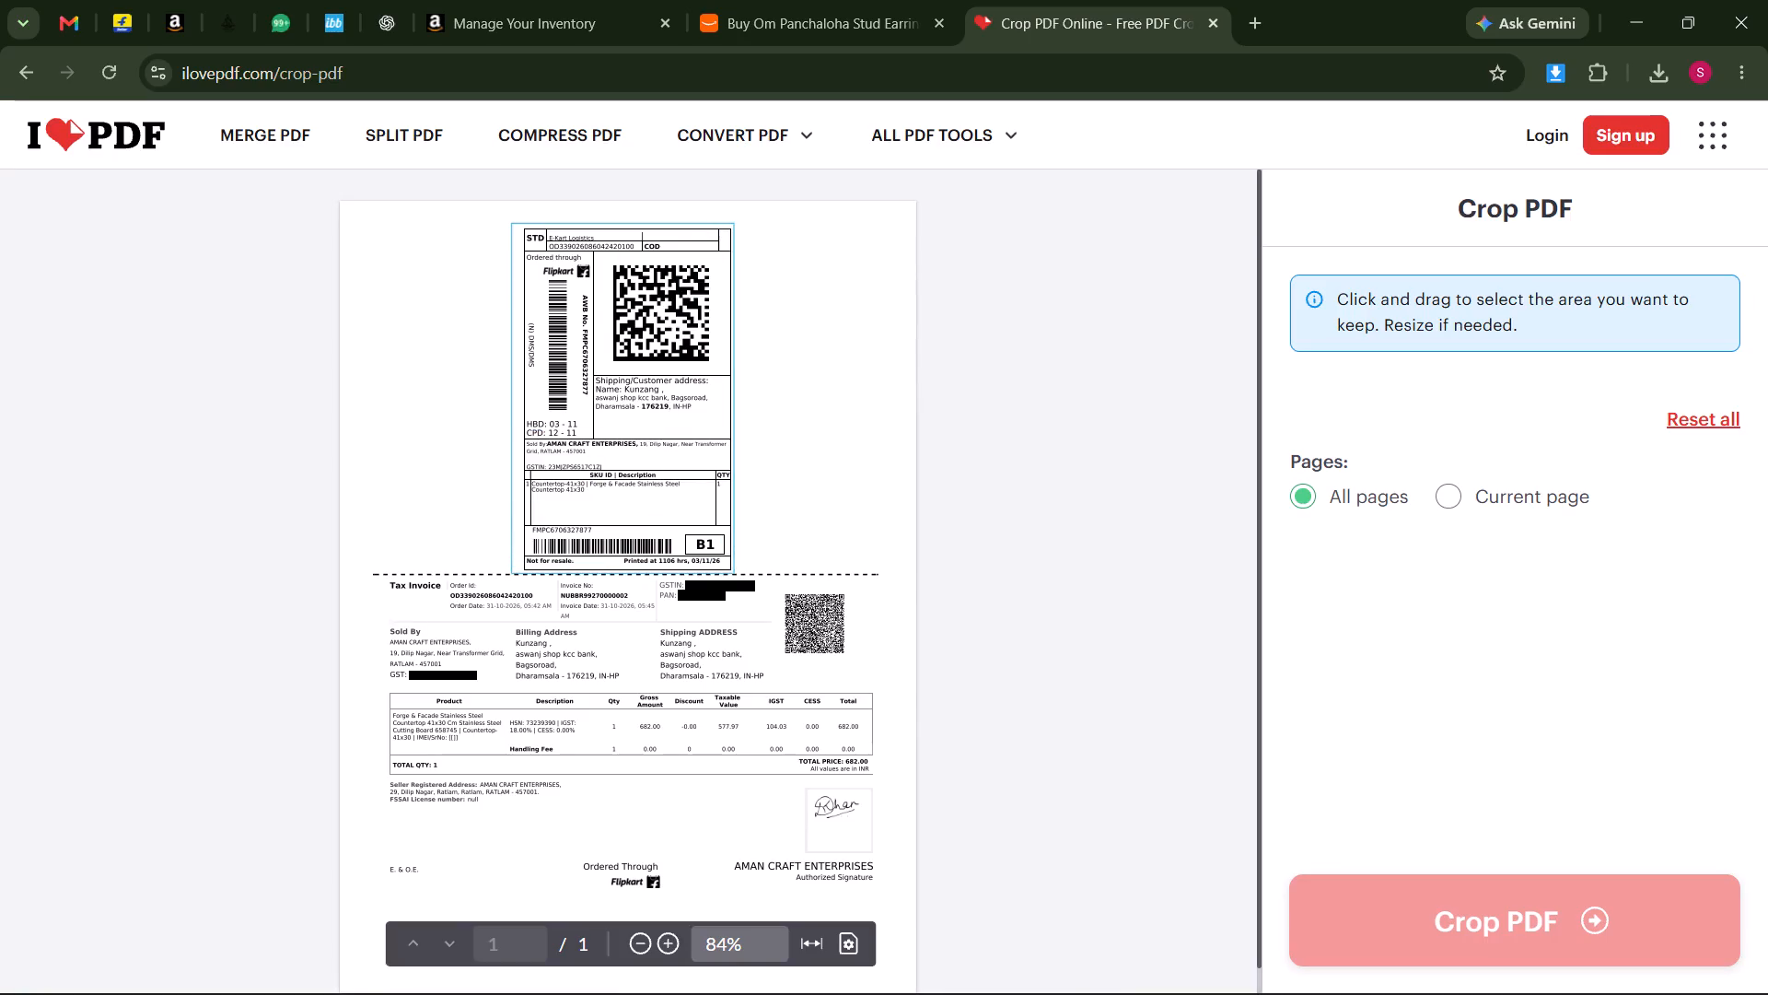
pyautogui.moveTo(735, 574); pyautogui.dragTo(742, 575)
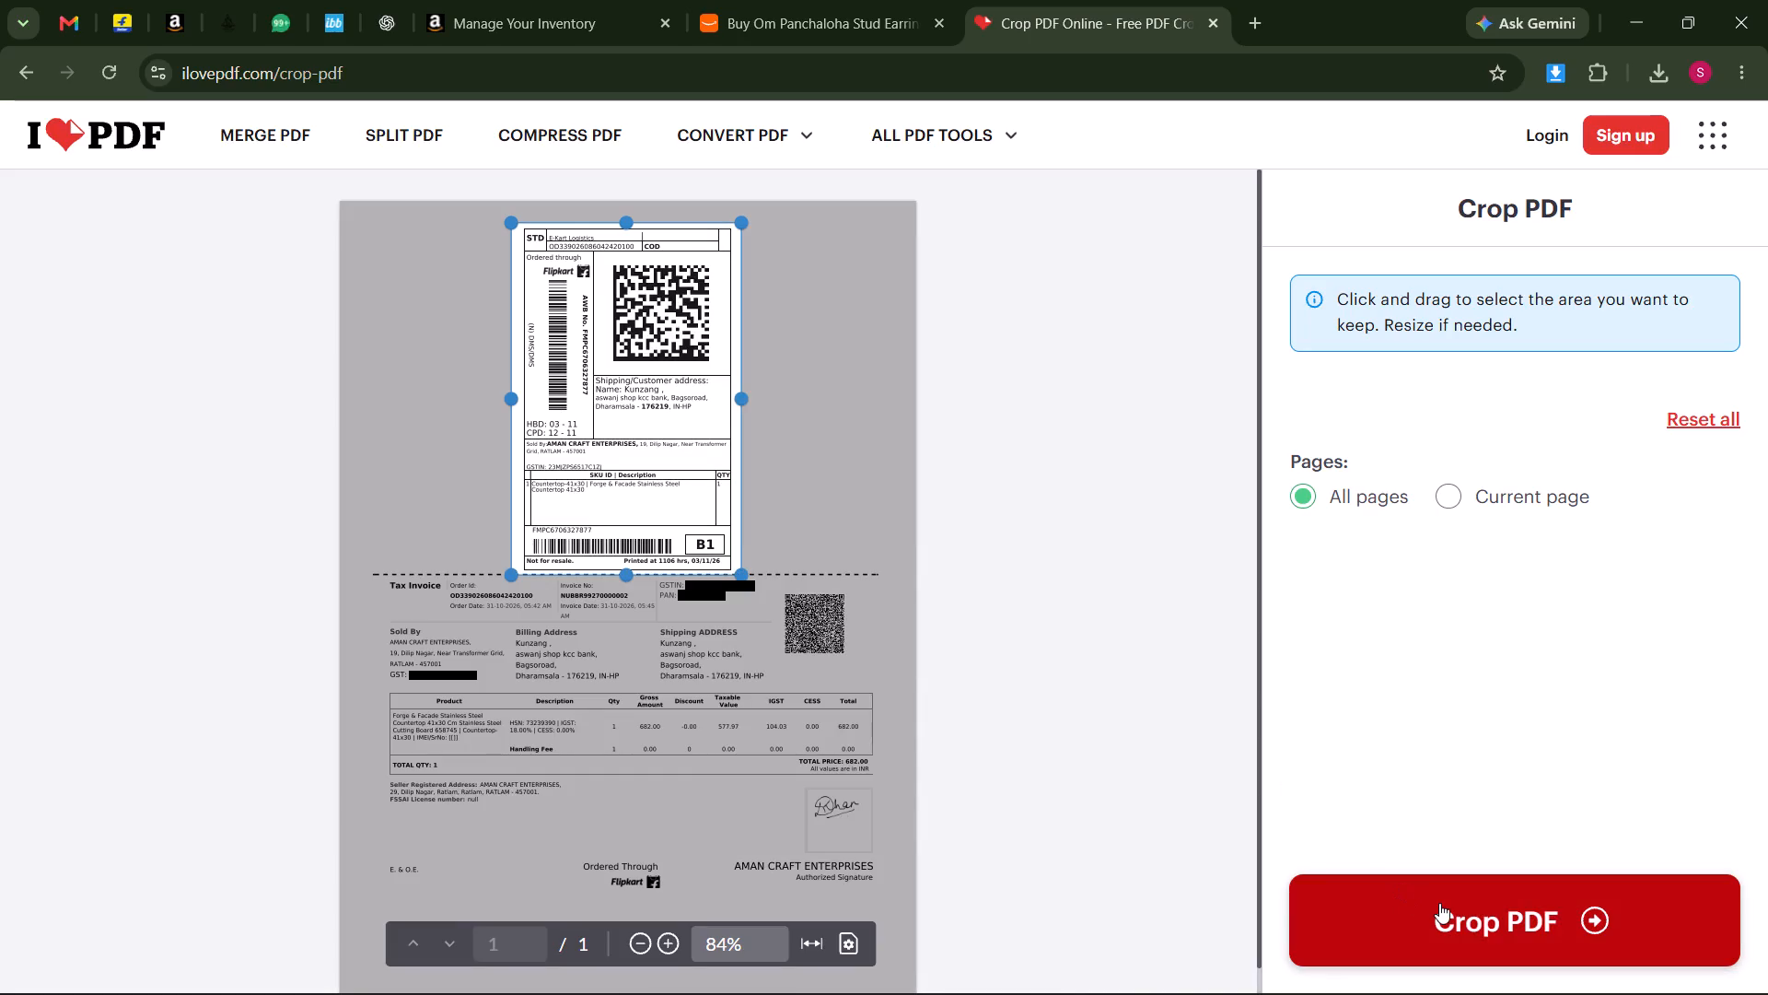
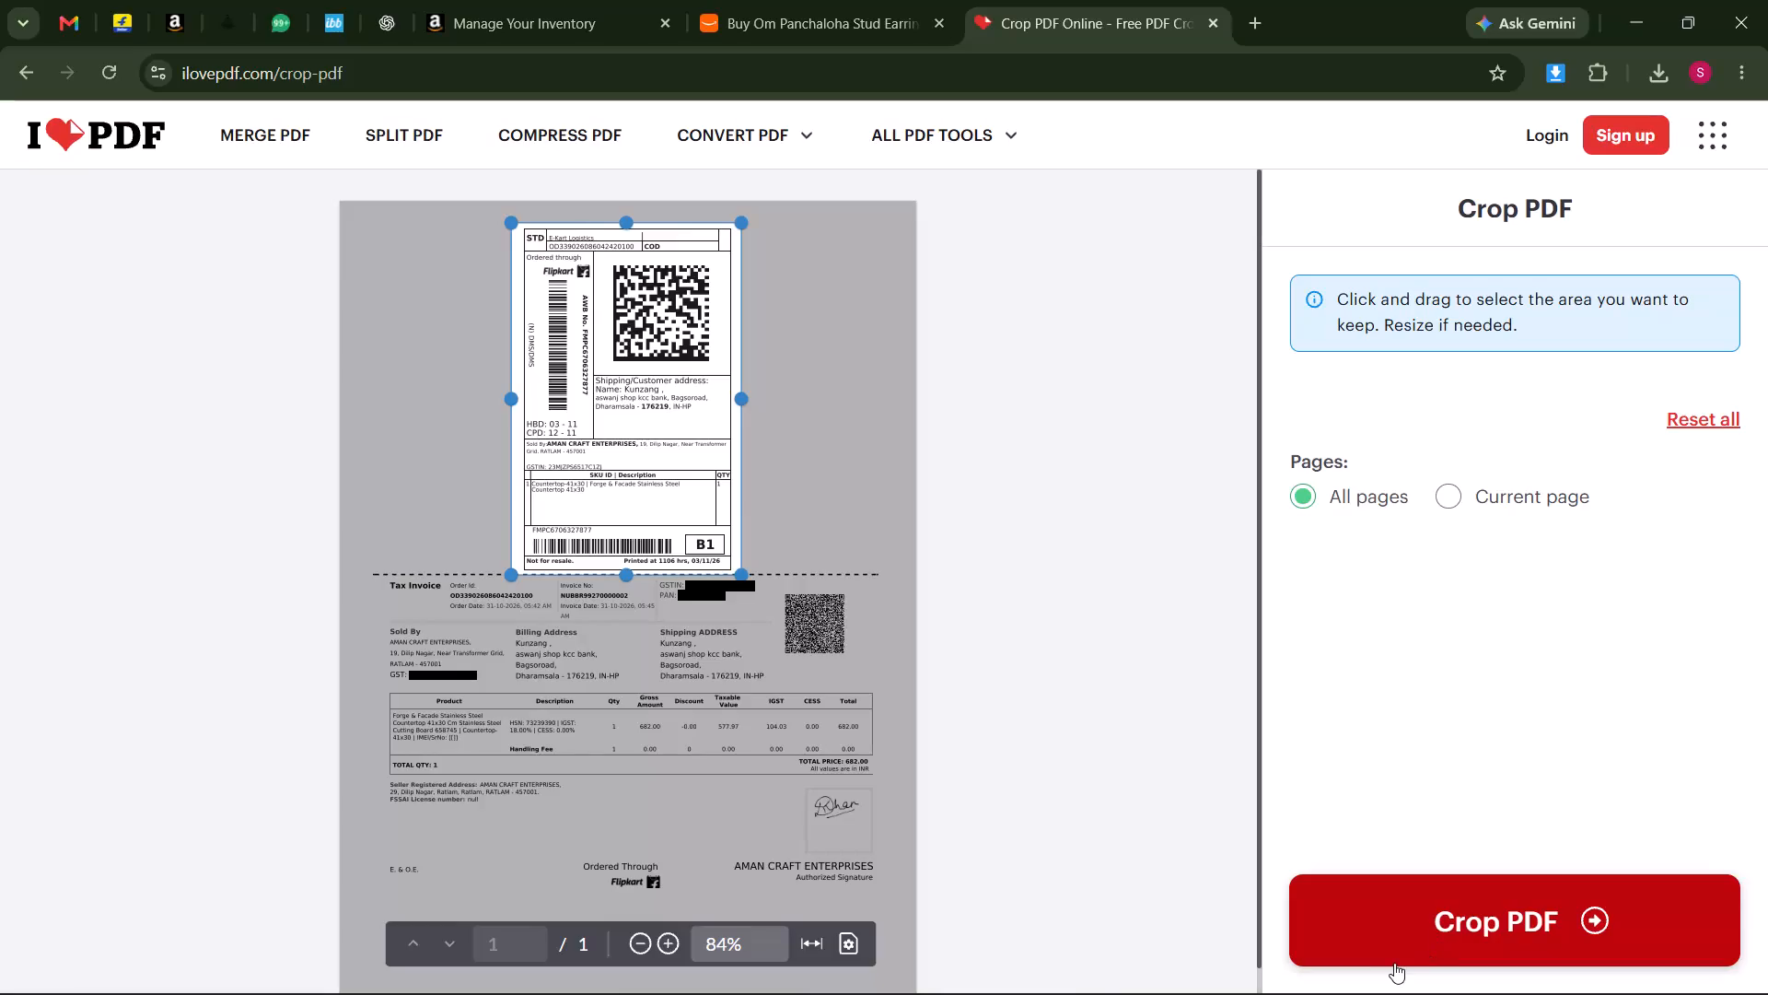
# Apply the crop and download the cropped shipping label PDF.
pyautogui.click(1555, 906)
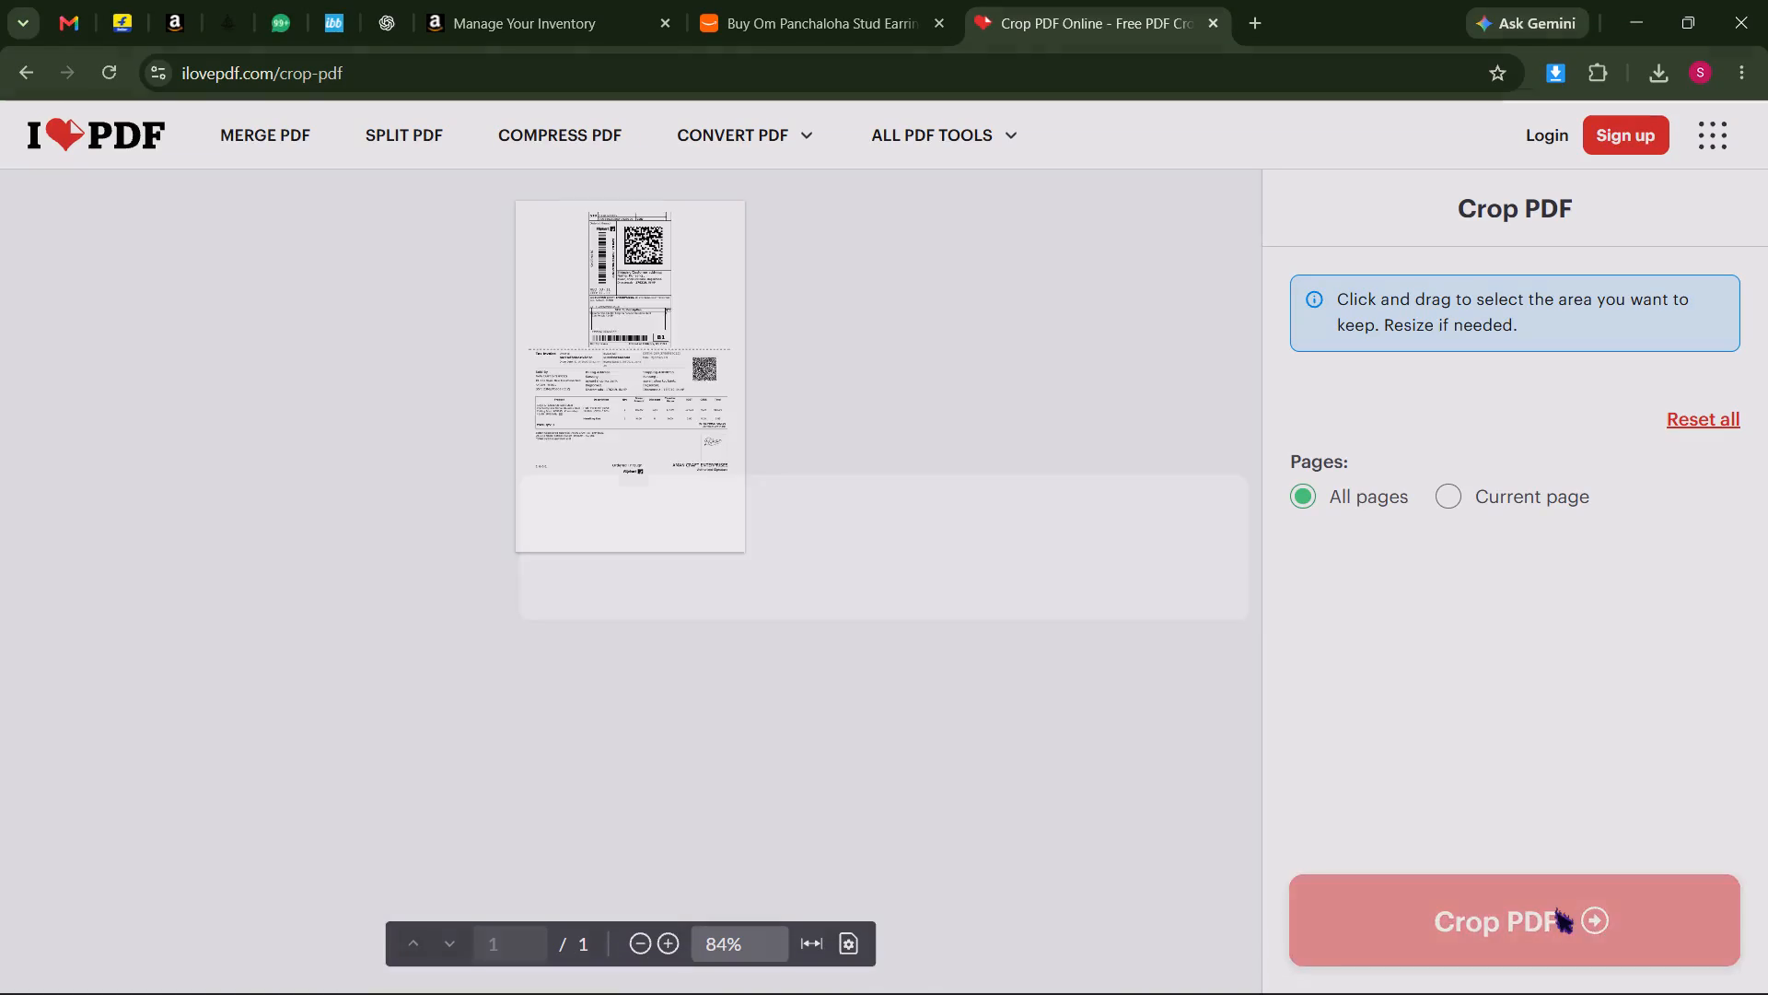
pyautogui.click(882, 336)
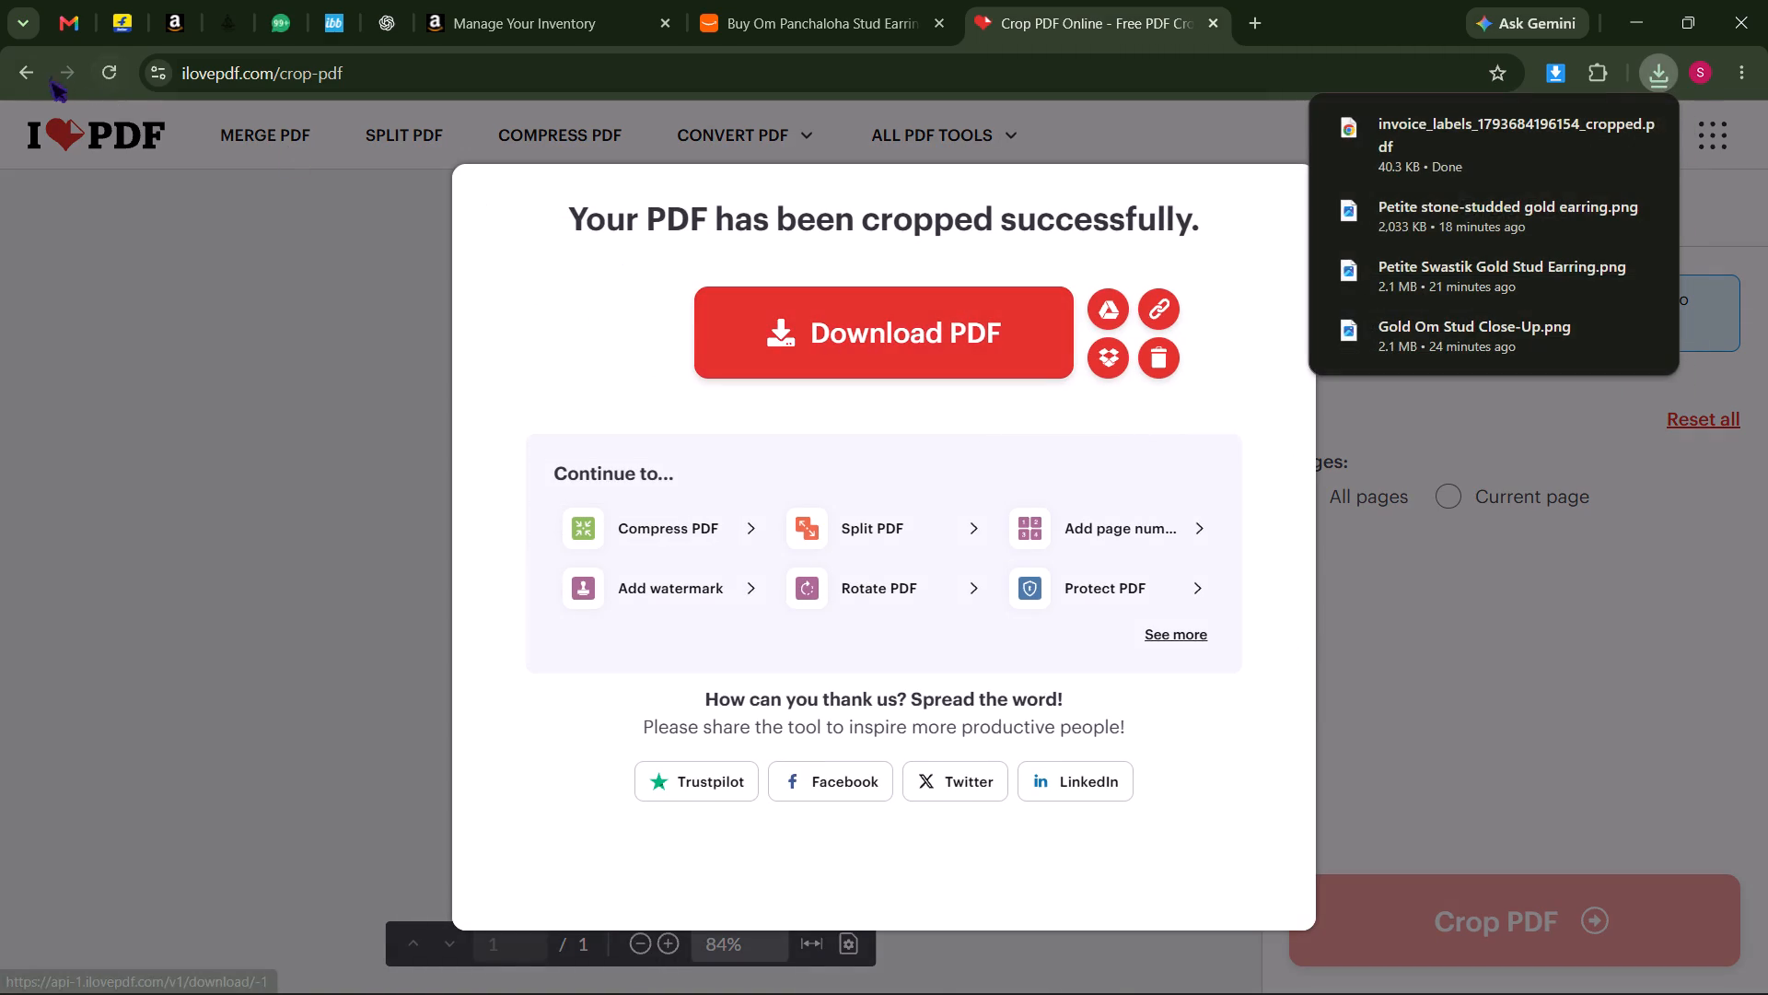
pyautogui.click(21, 59)
pyautogui.click(486, 352)
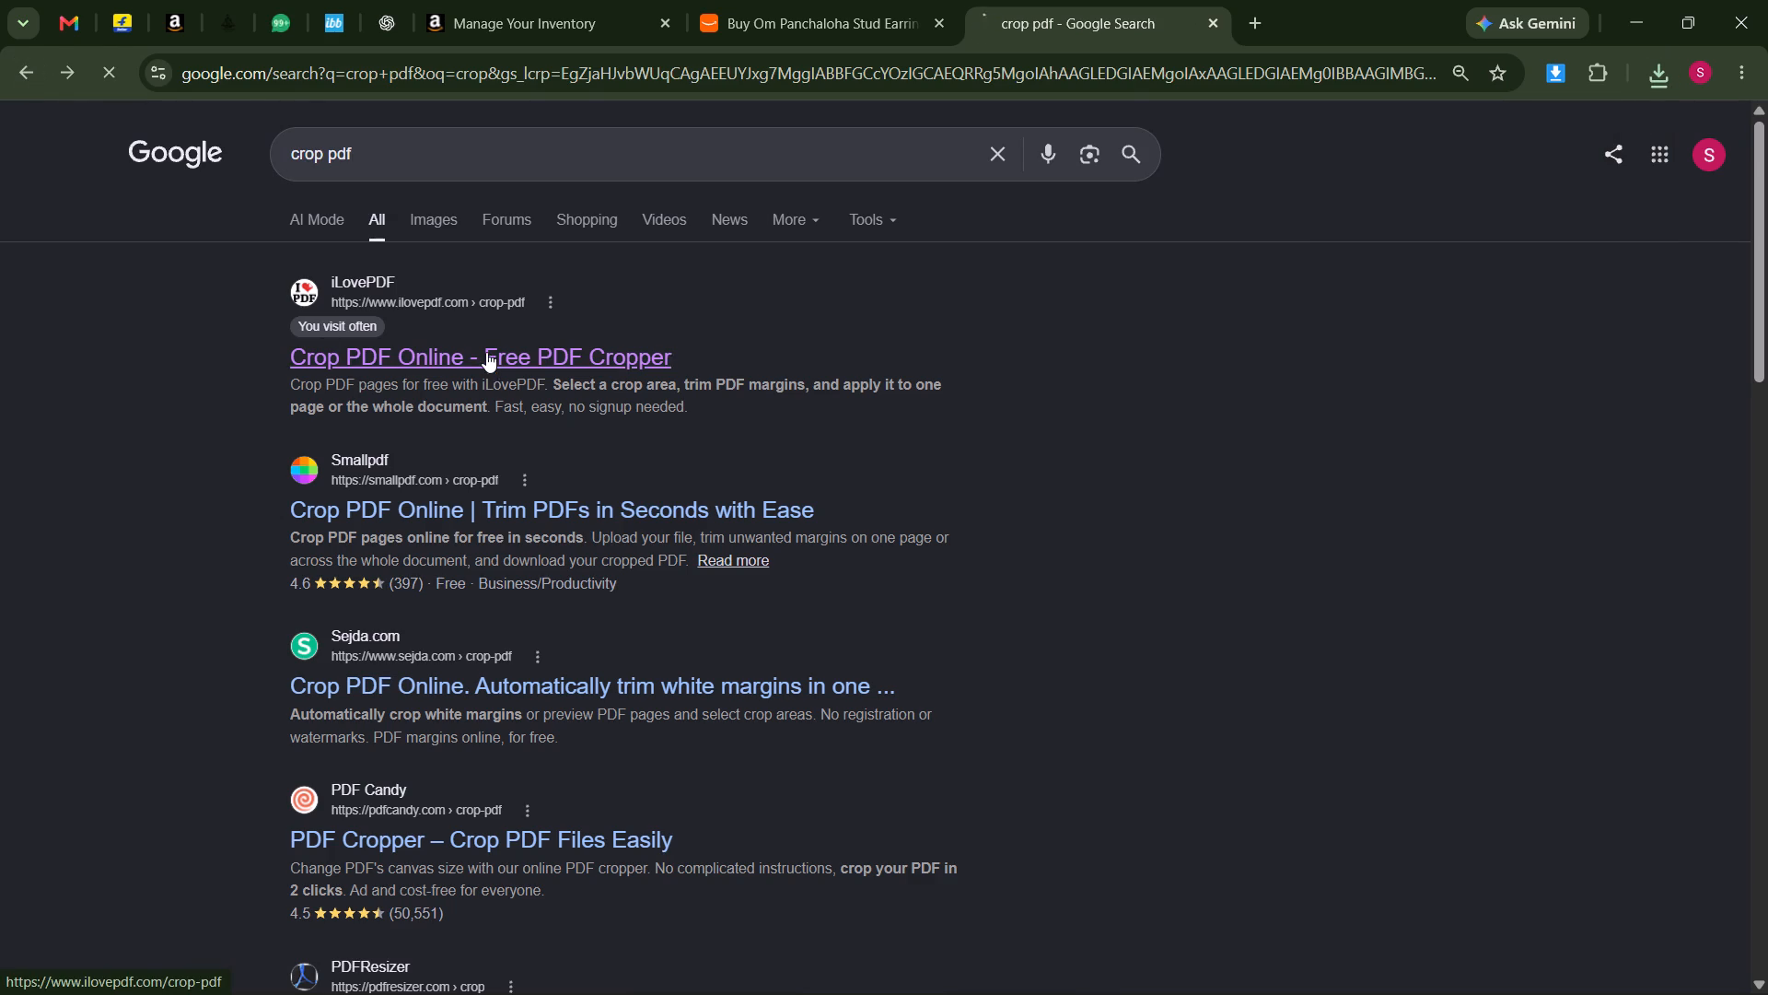
pyautogui.click(838, 415)
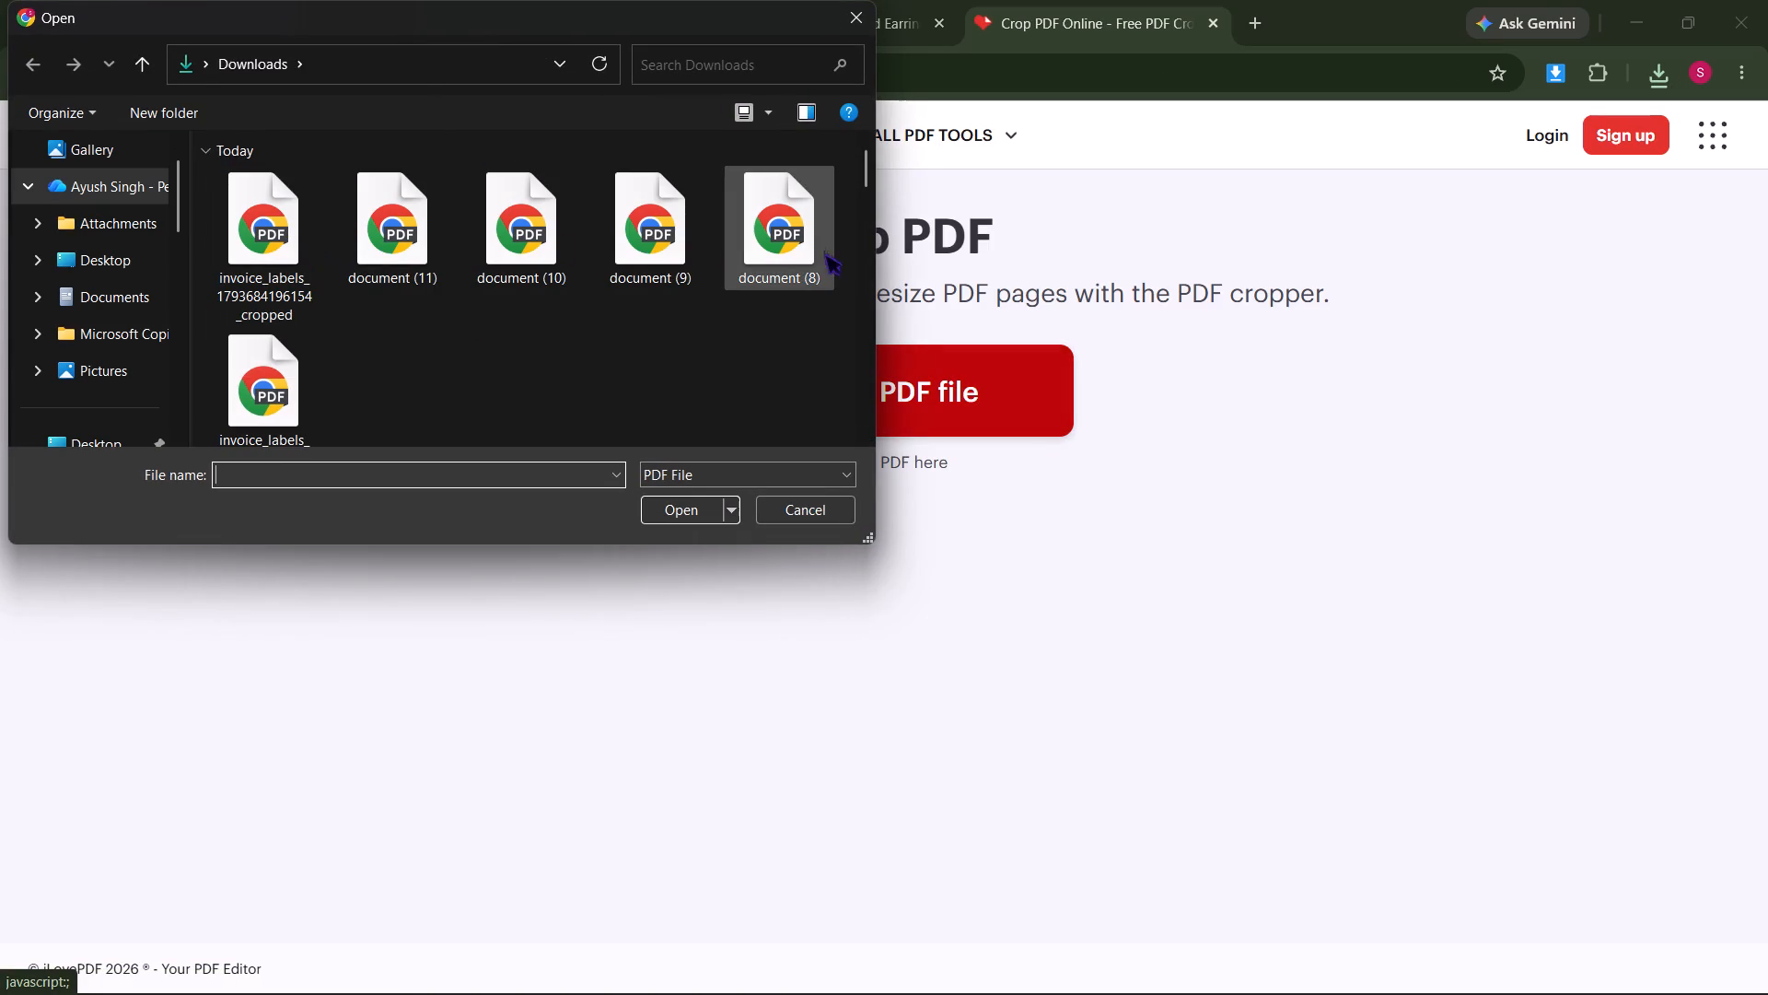
pyautogui.click(262, 375)
pyautogui.click(676, 516)
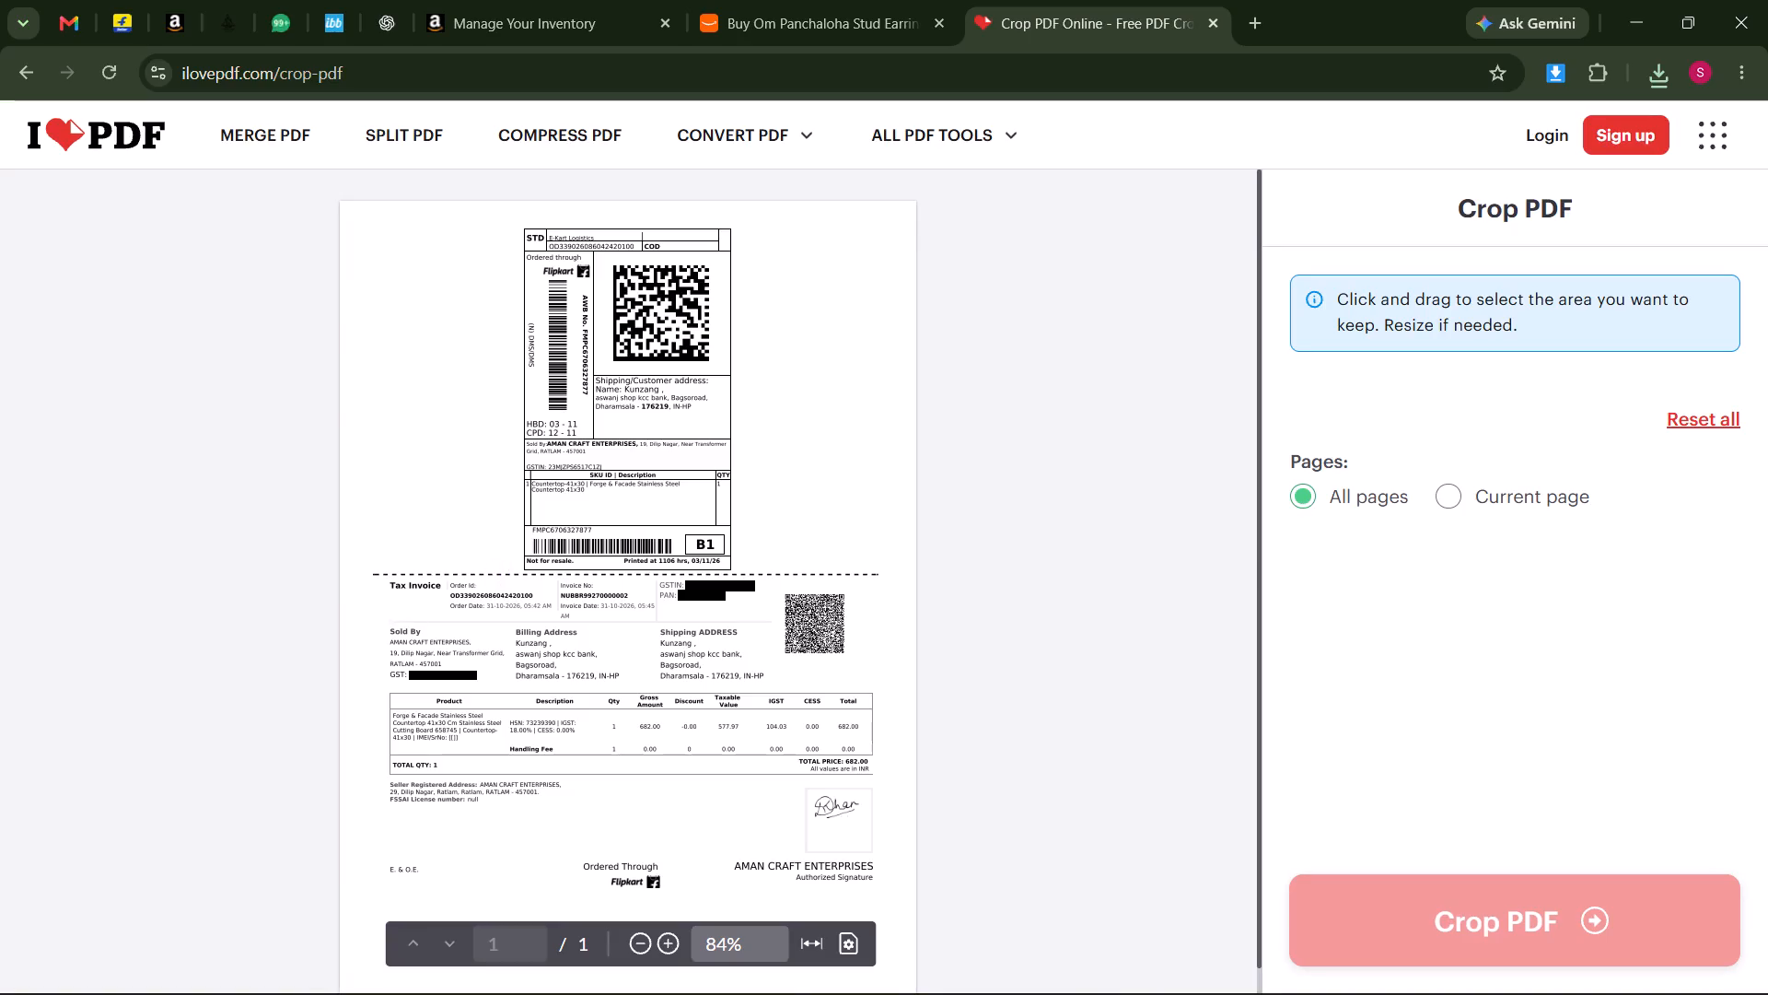
# Crop the PDF to the tax invoice below the dashed line, leaving out the shipping label, and download the result.
pyautogui.moveTo(346, 577); pyautogui.dragTo(913, 977)
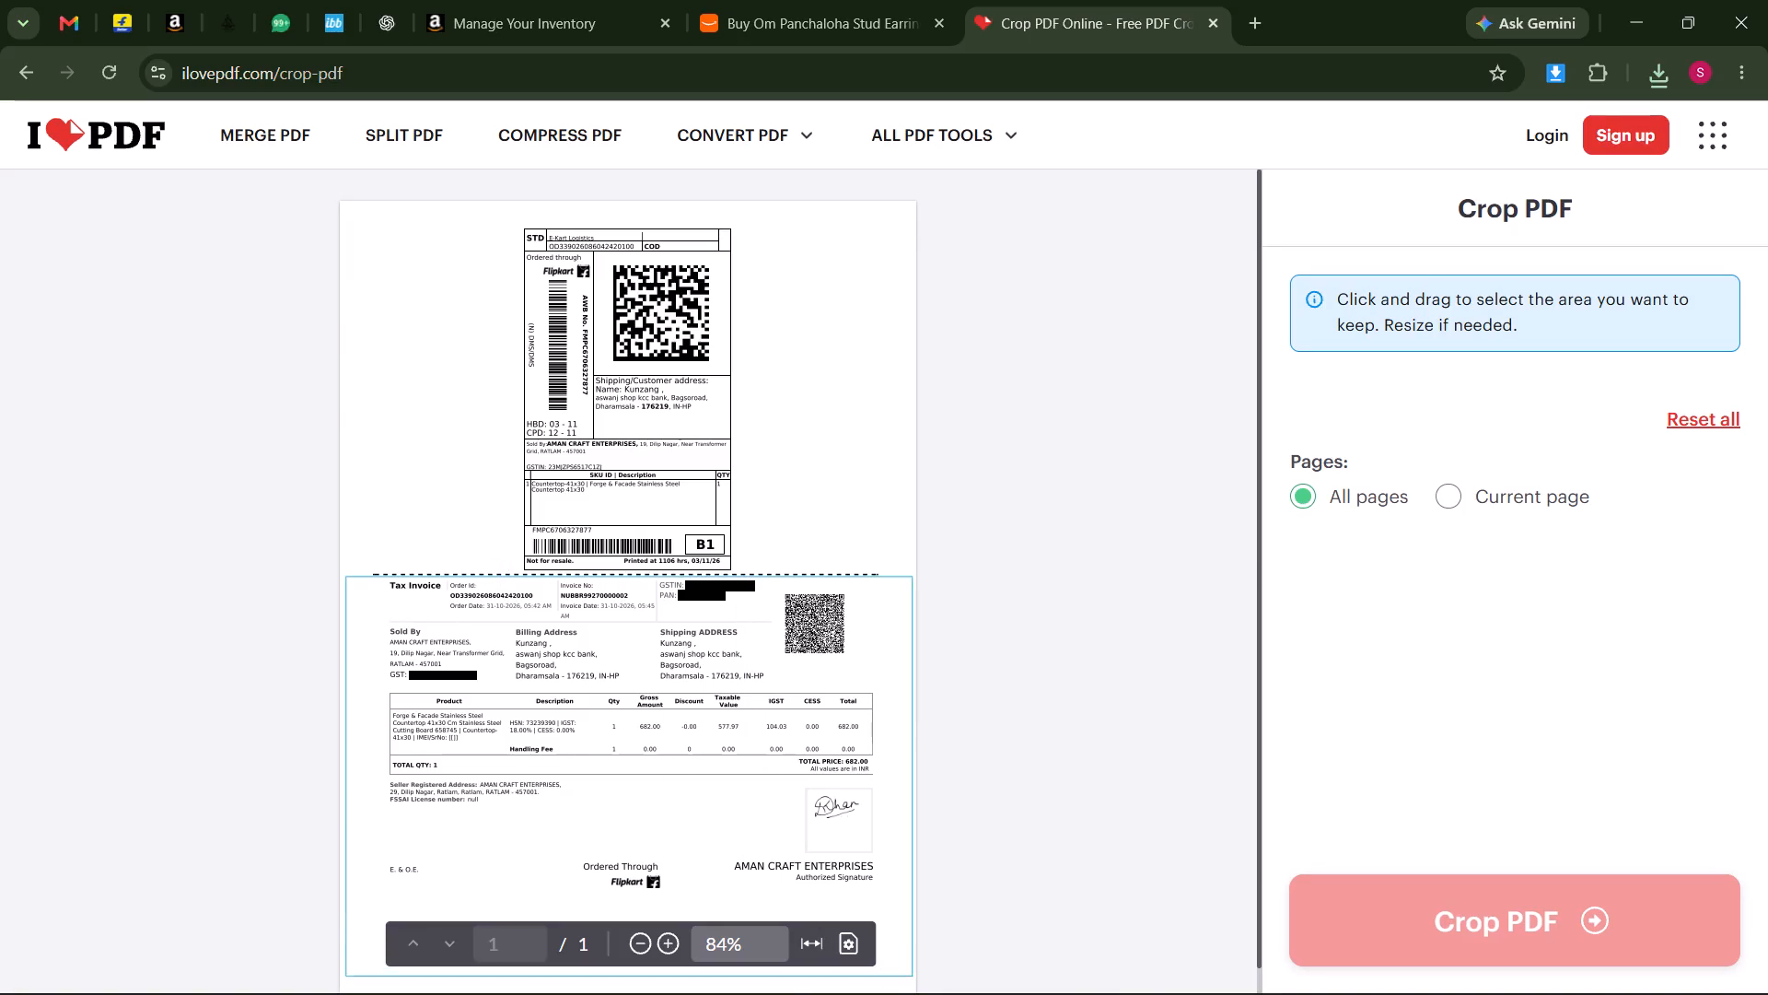
pyautogui.moveTo(913, 977); pyautogui.dragTo(921, 984)
pyautogui.click(1473, 940)
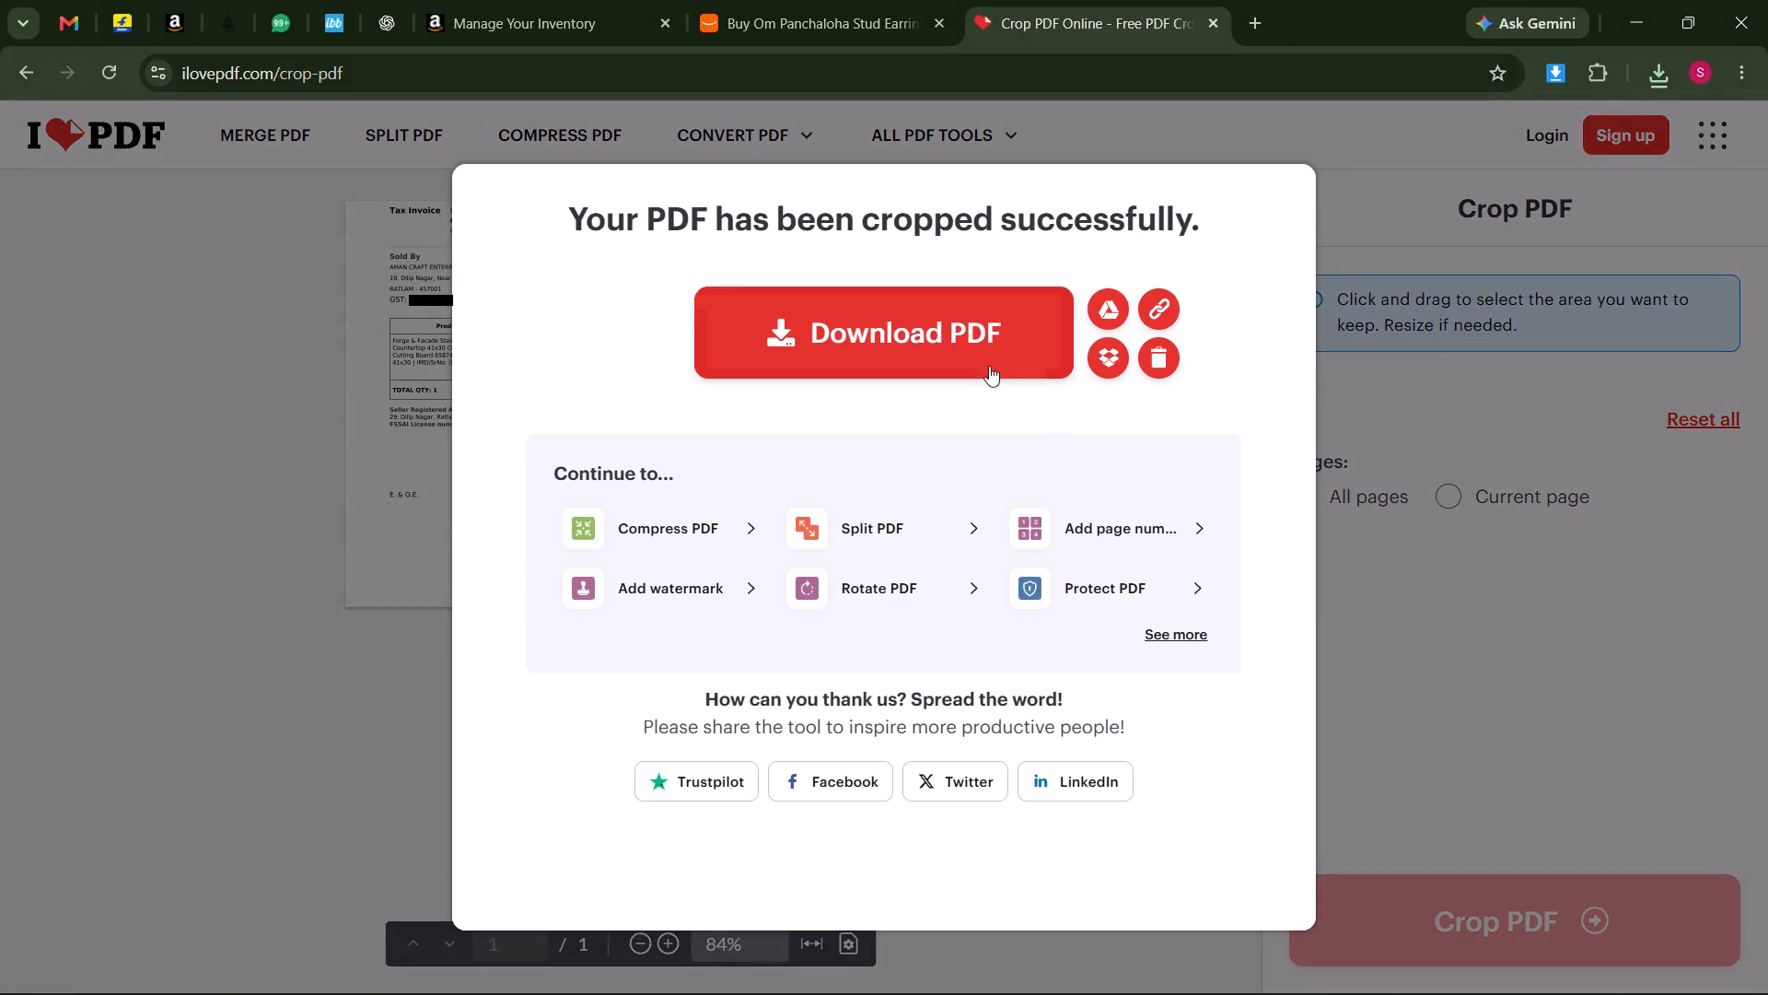
pyautogui.click(946, 310)
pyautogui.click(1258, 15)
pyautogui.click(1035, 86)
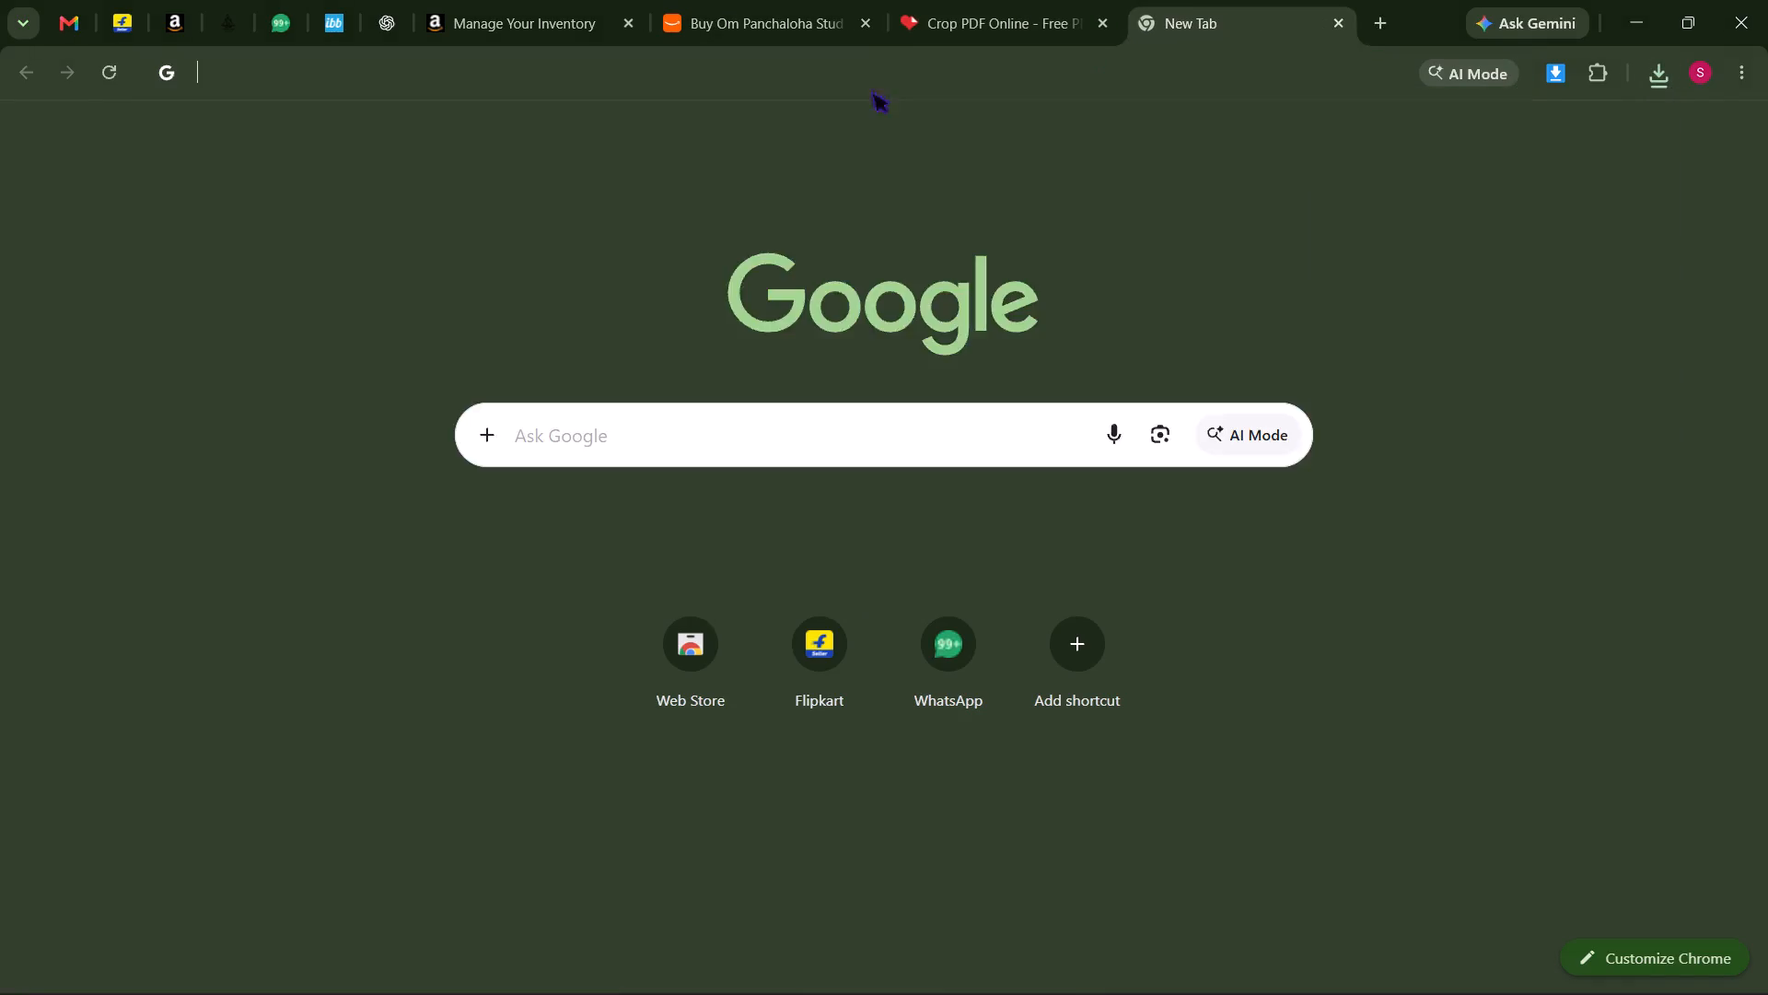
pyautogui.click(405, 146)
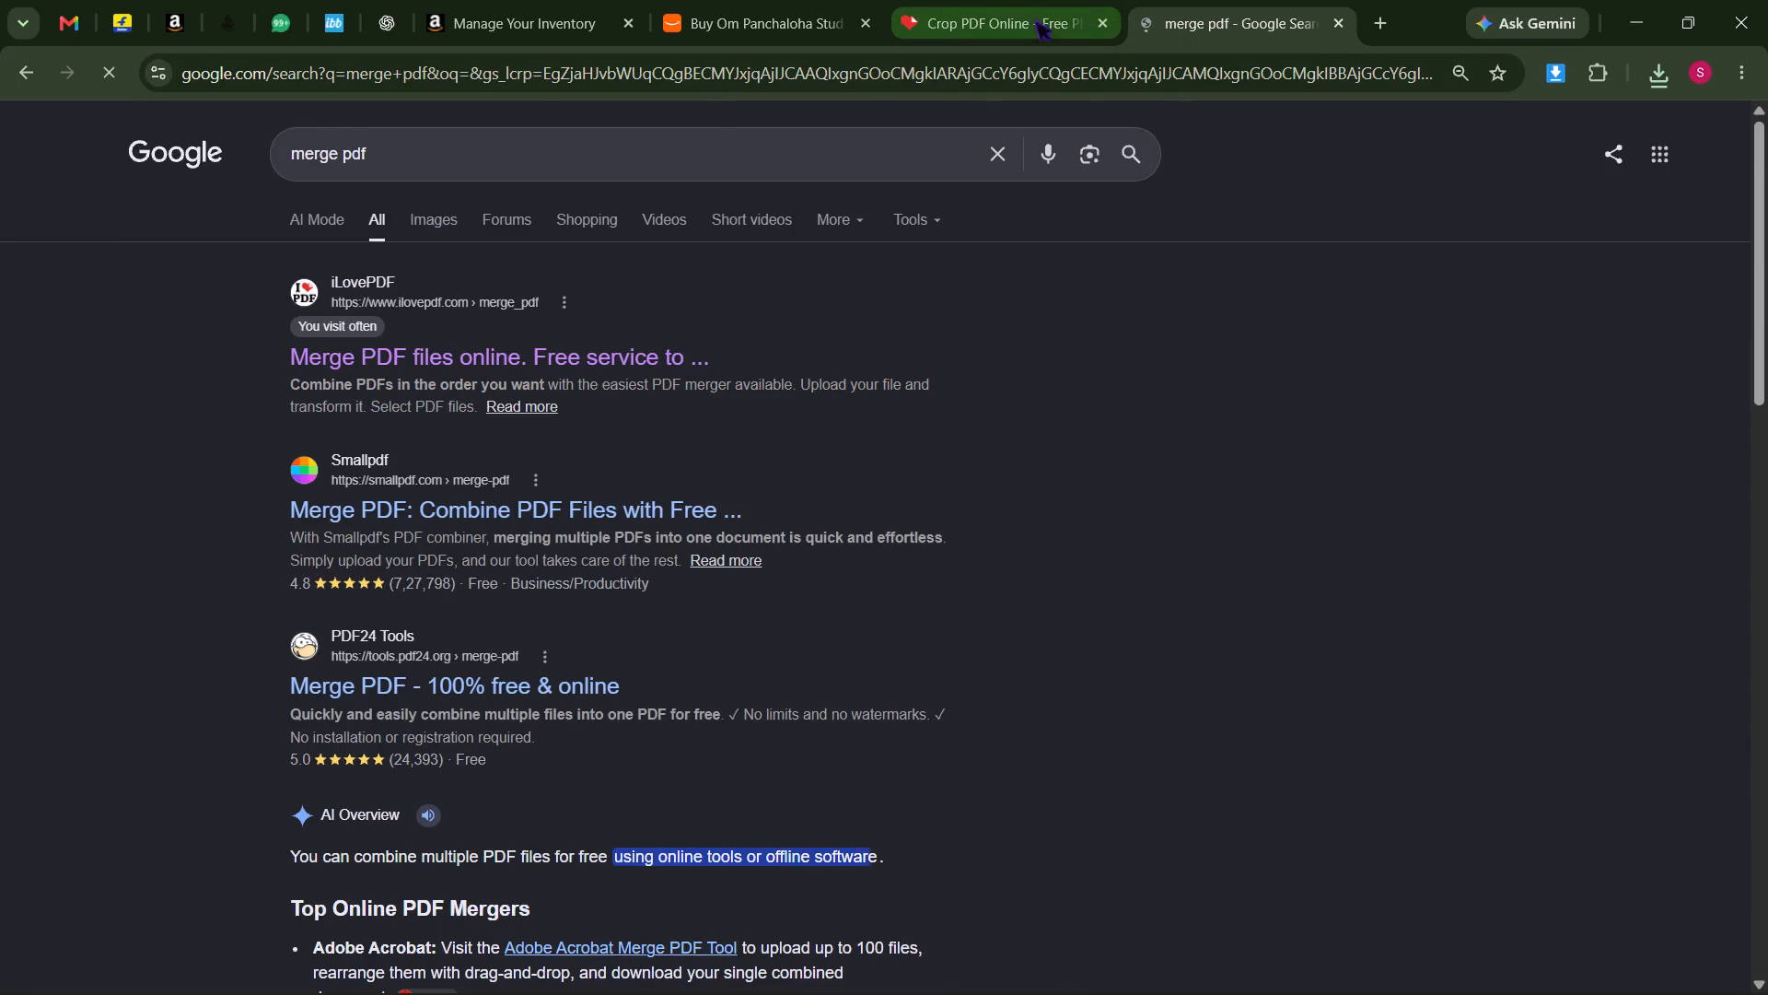
pyautogui.click(1023, 10)
pyautogui.click(1095, 20)
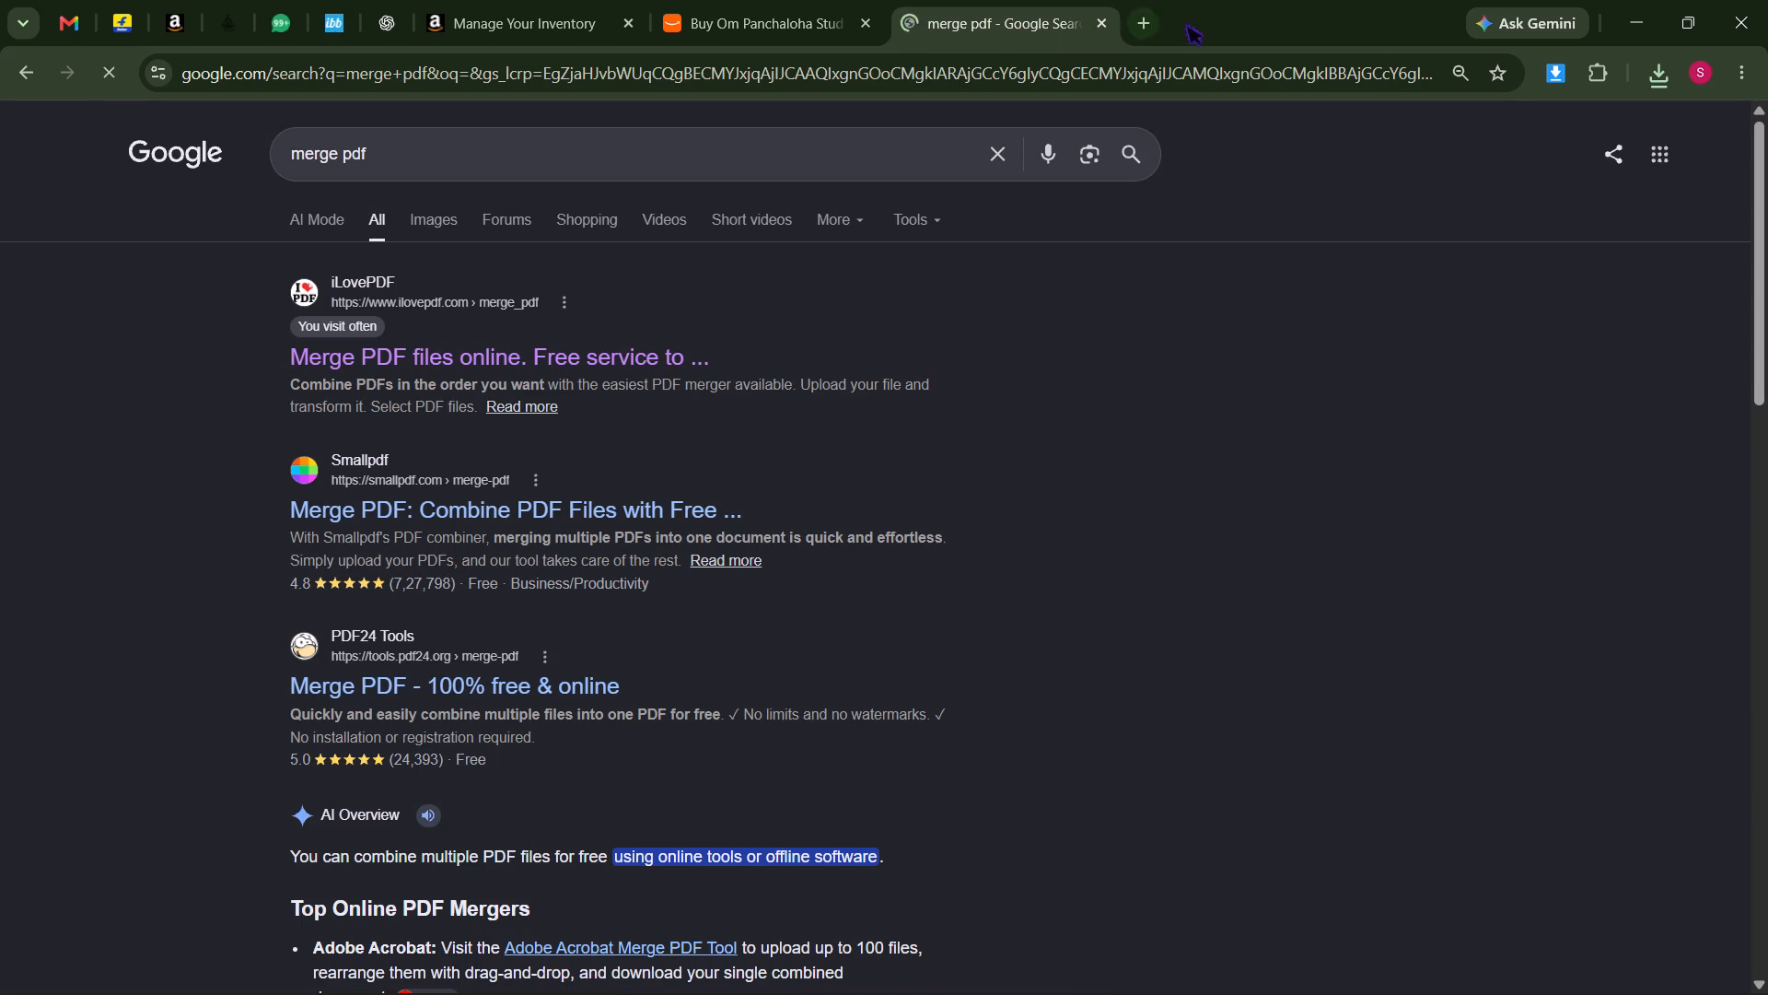
pyautogui.click(1122, 21)
pyautogui.click(1146, 18)
pyautogui.click(738, 76)
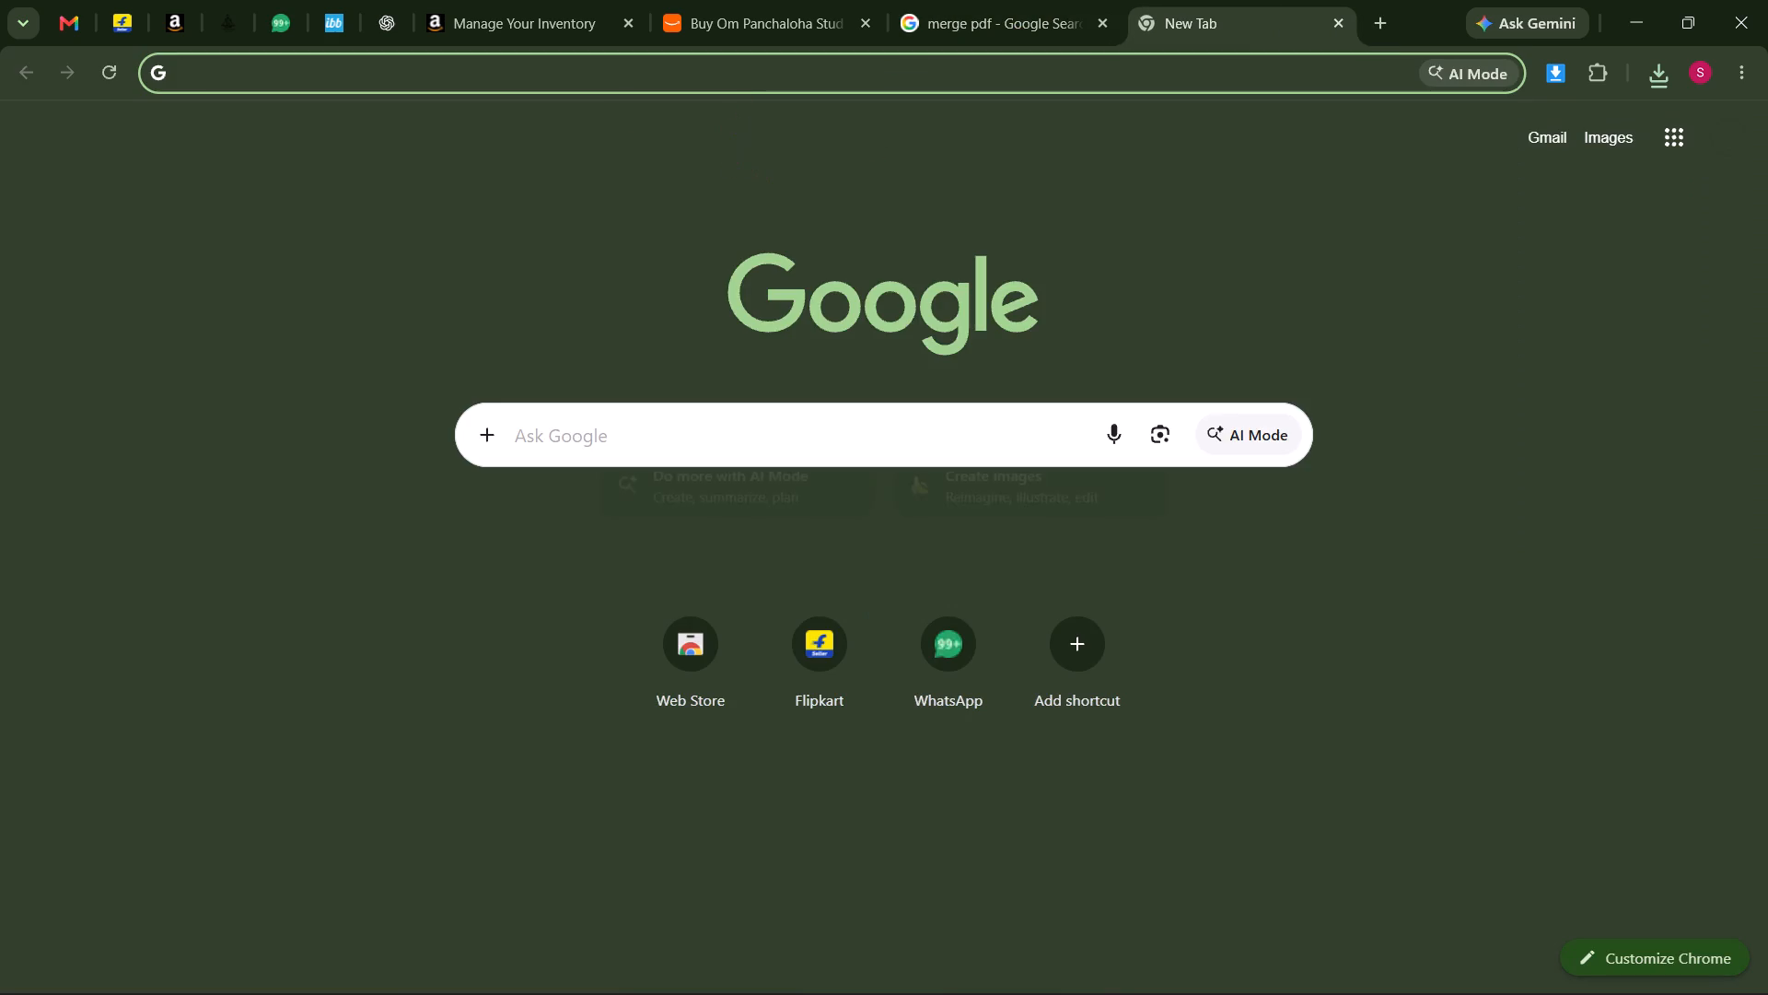
pyautogui.click(378, 194)
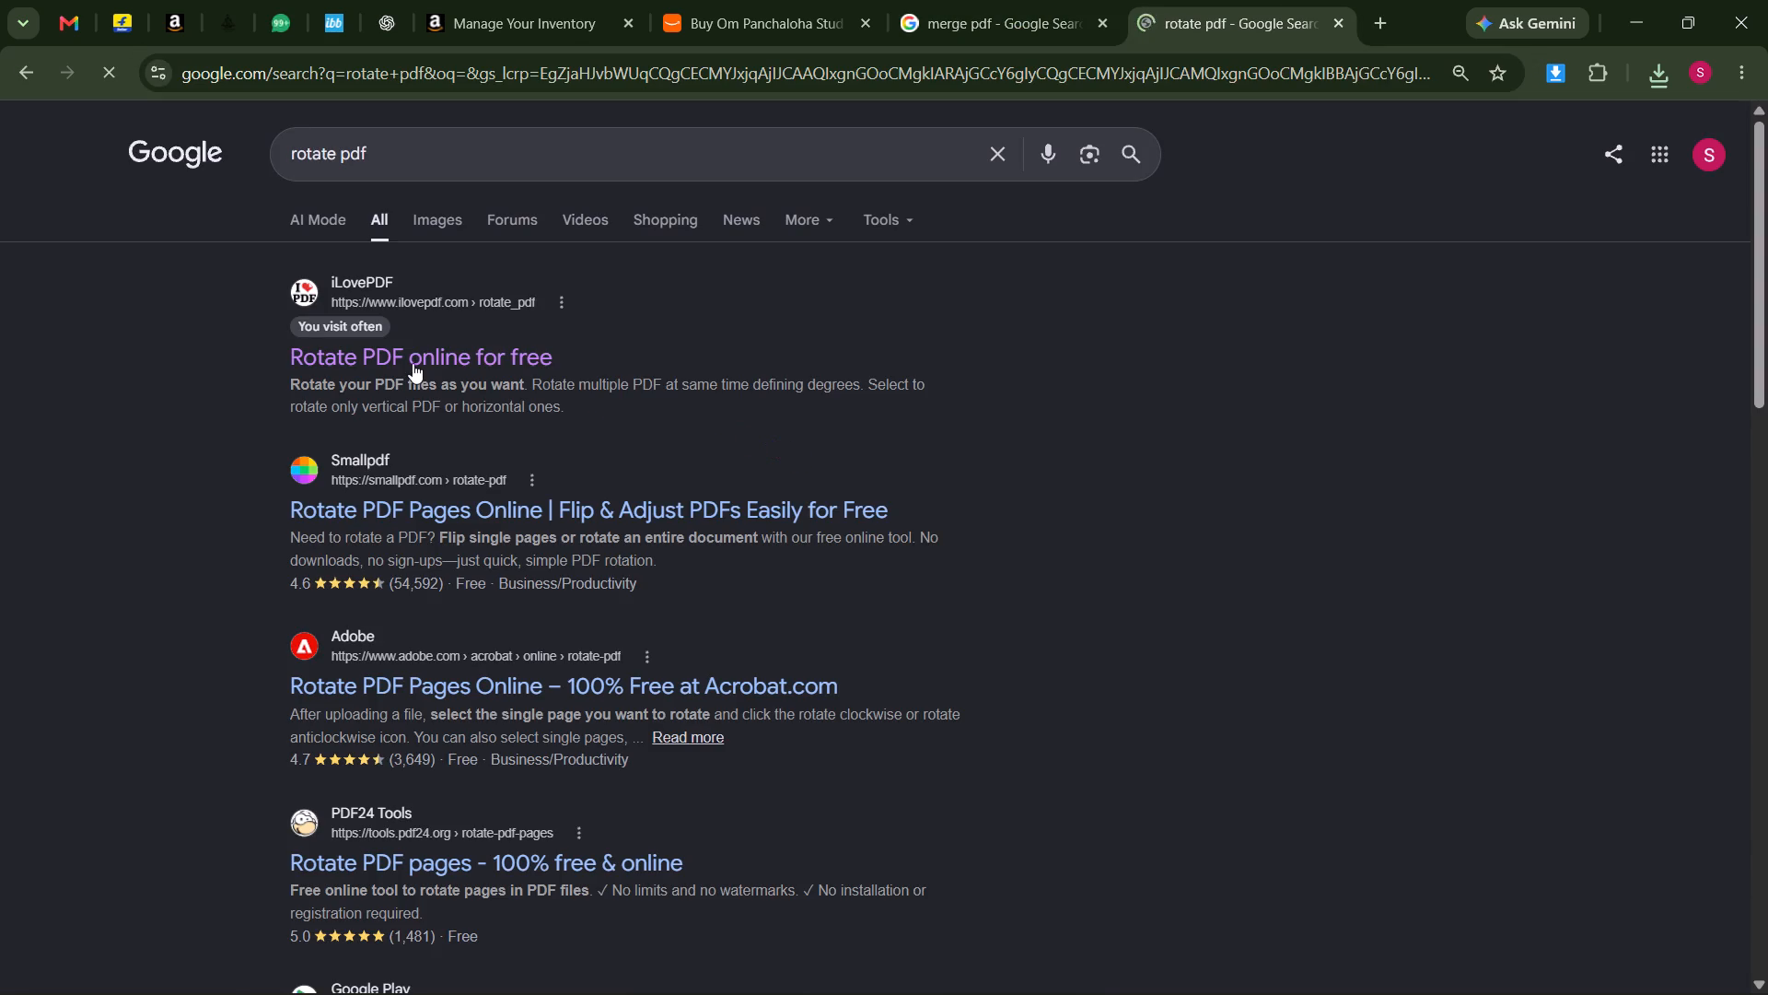
pyautogui.click(413, 347)
pyautogui.click(808, 420)
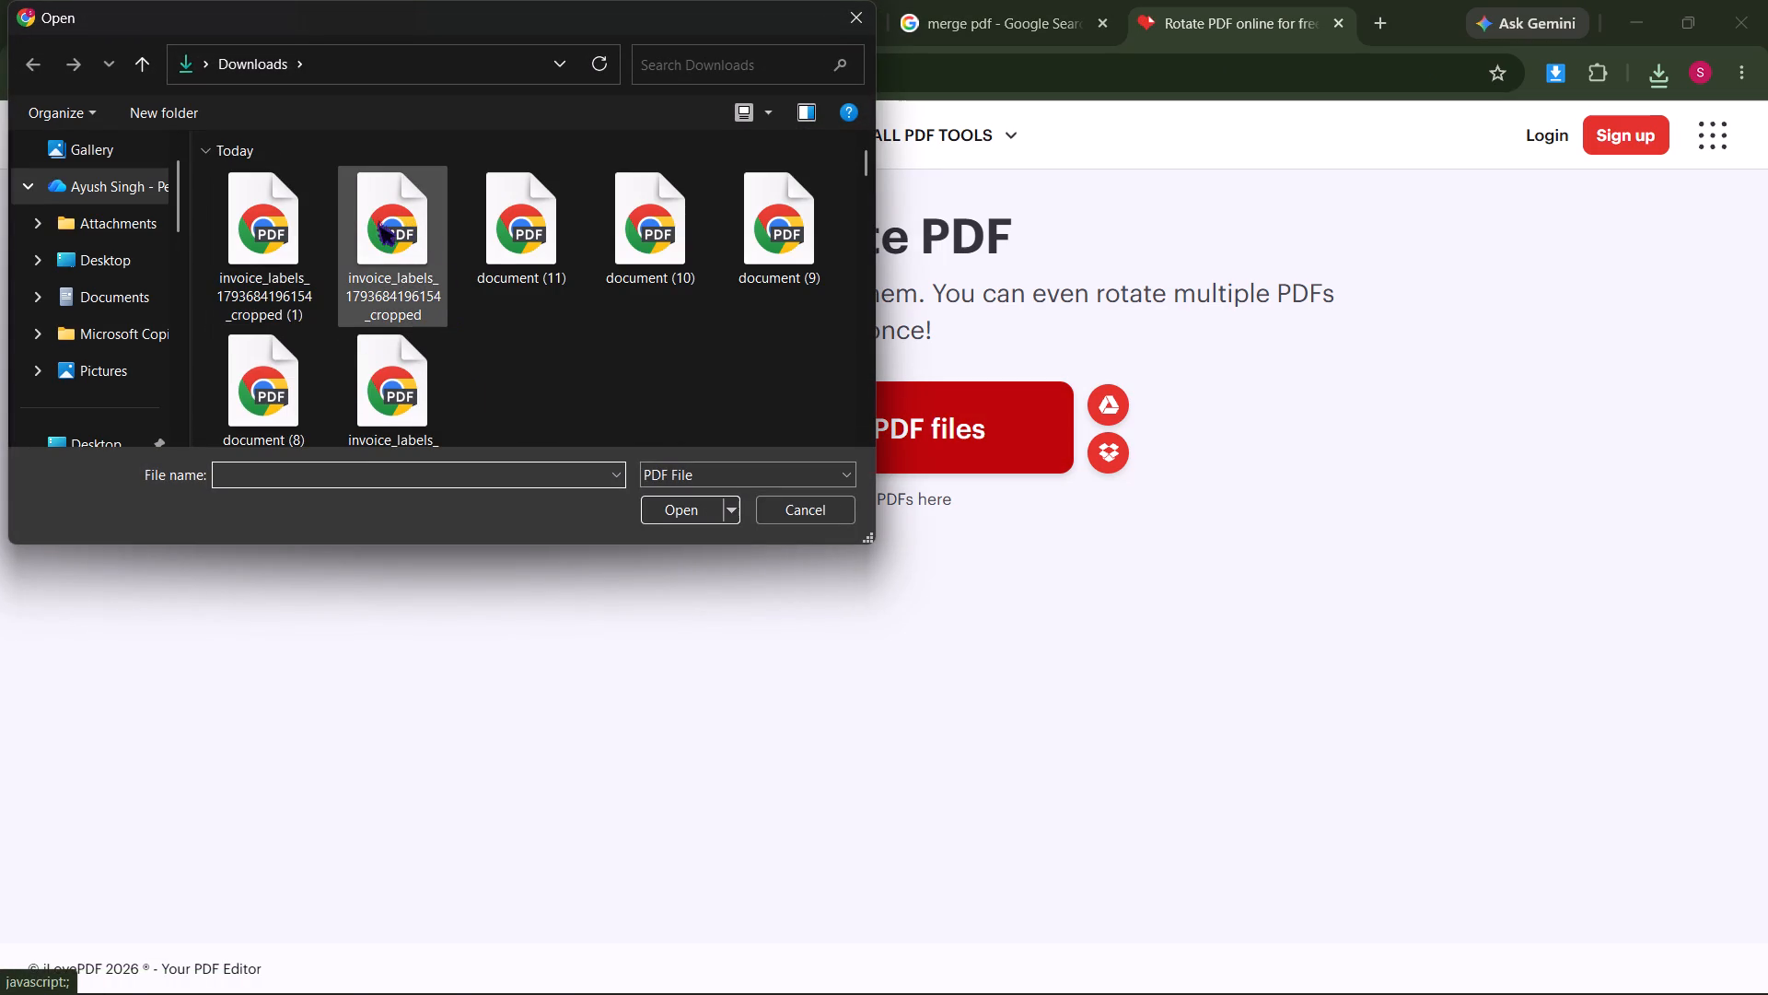
pyautogui.click(267, 221)
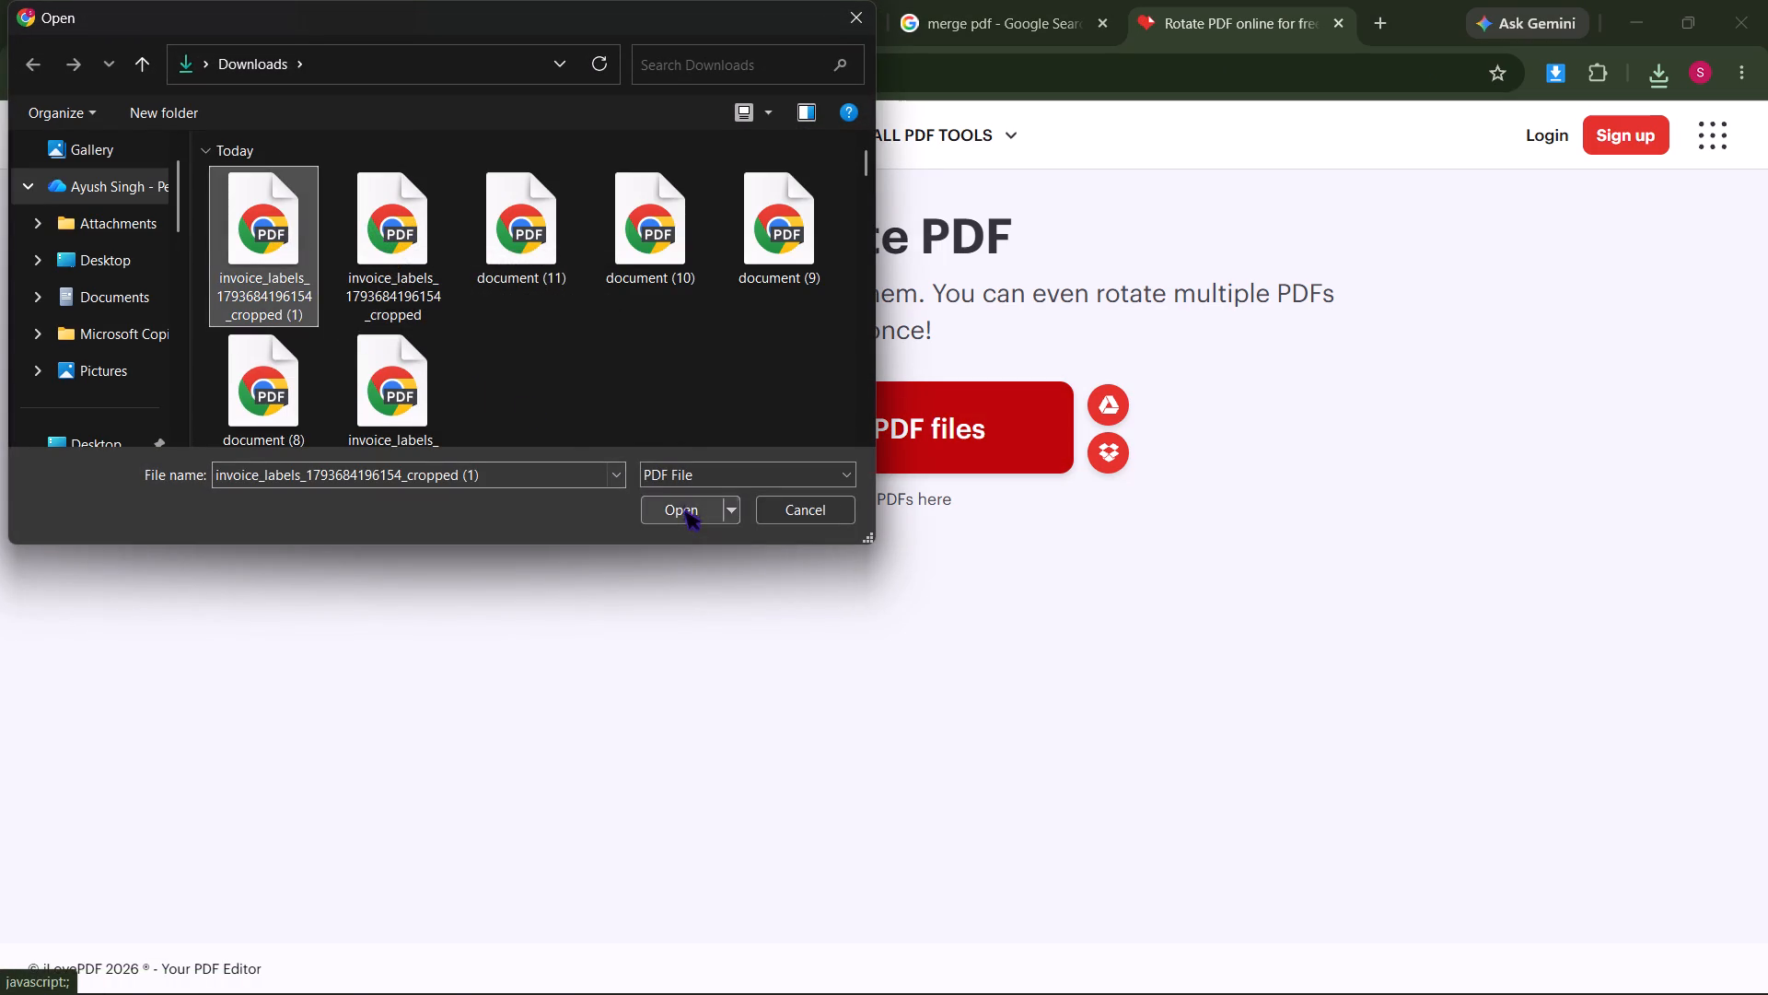
pyautogui.click(683, 504)
# Rotate the cropped tax invoice three quarter turns to the right and download the rotated PDF.
pyautogui.tripleClick(1481, 486)
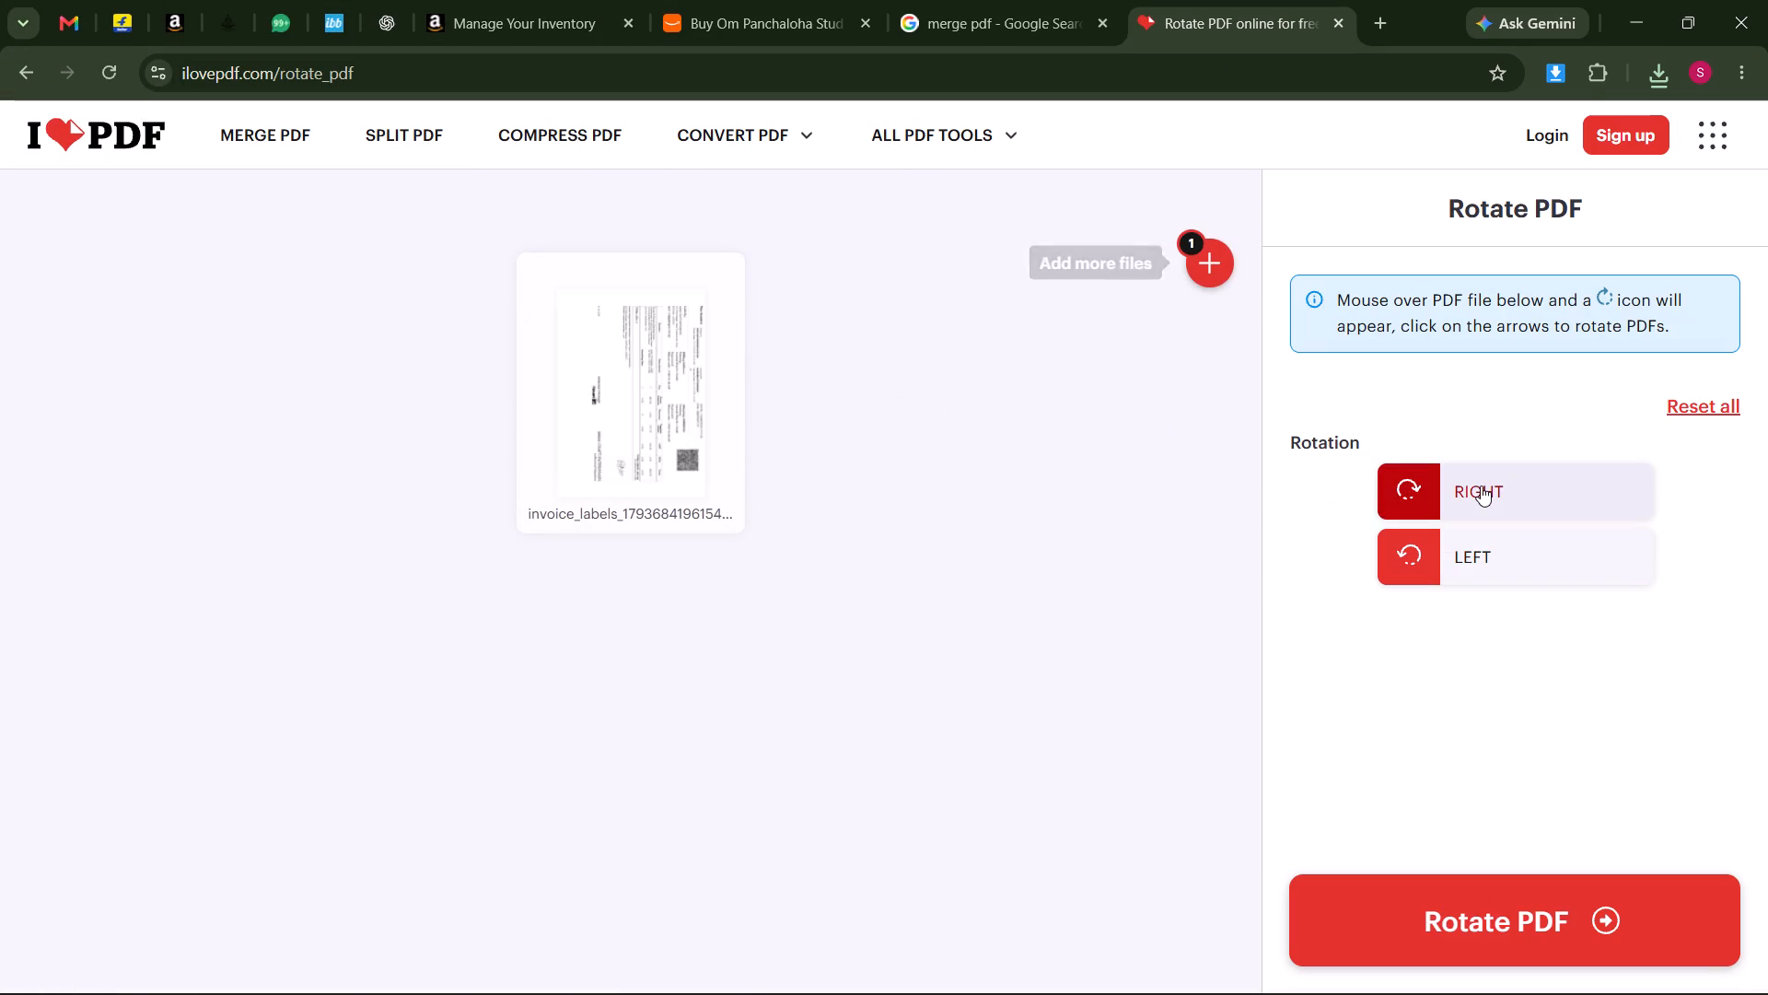
pyautogui.click(1588, 913)
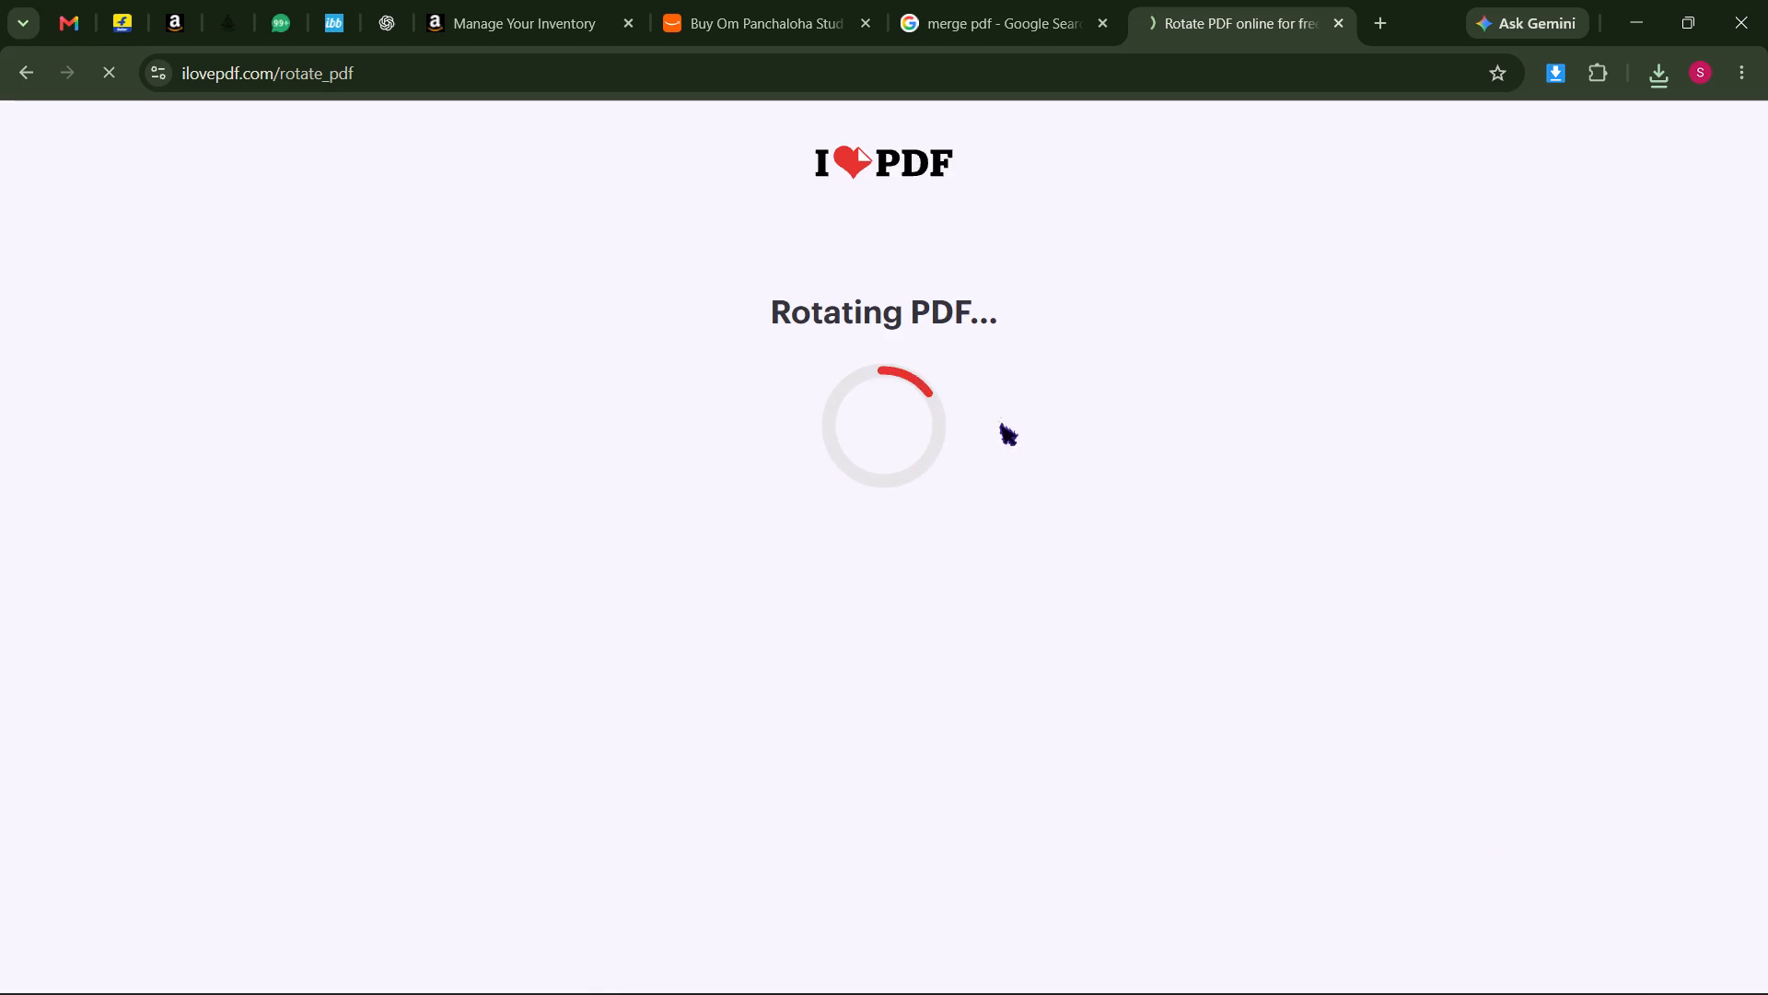
pyautogui.click(894, 320)
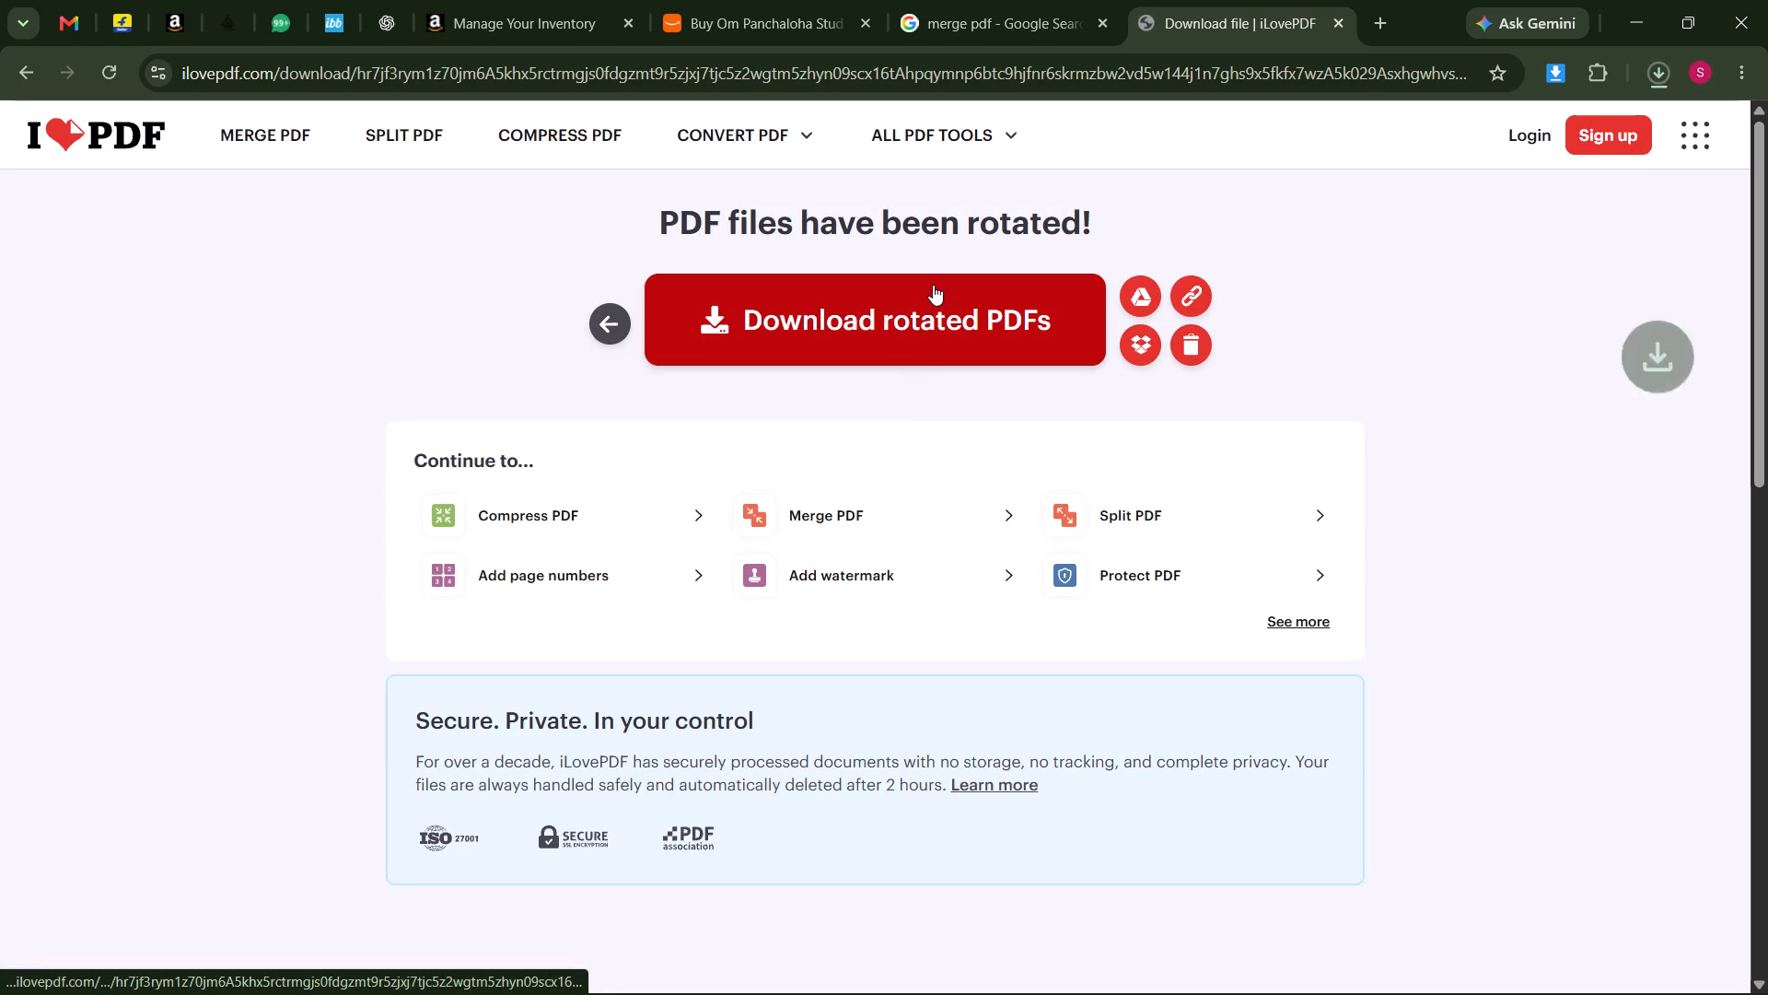
pyautogui.click(1095, 15)
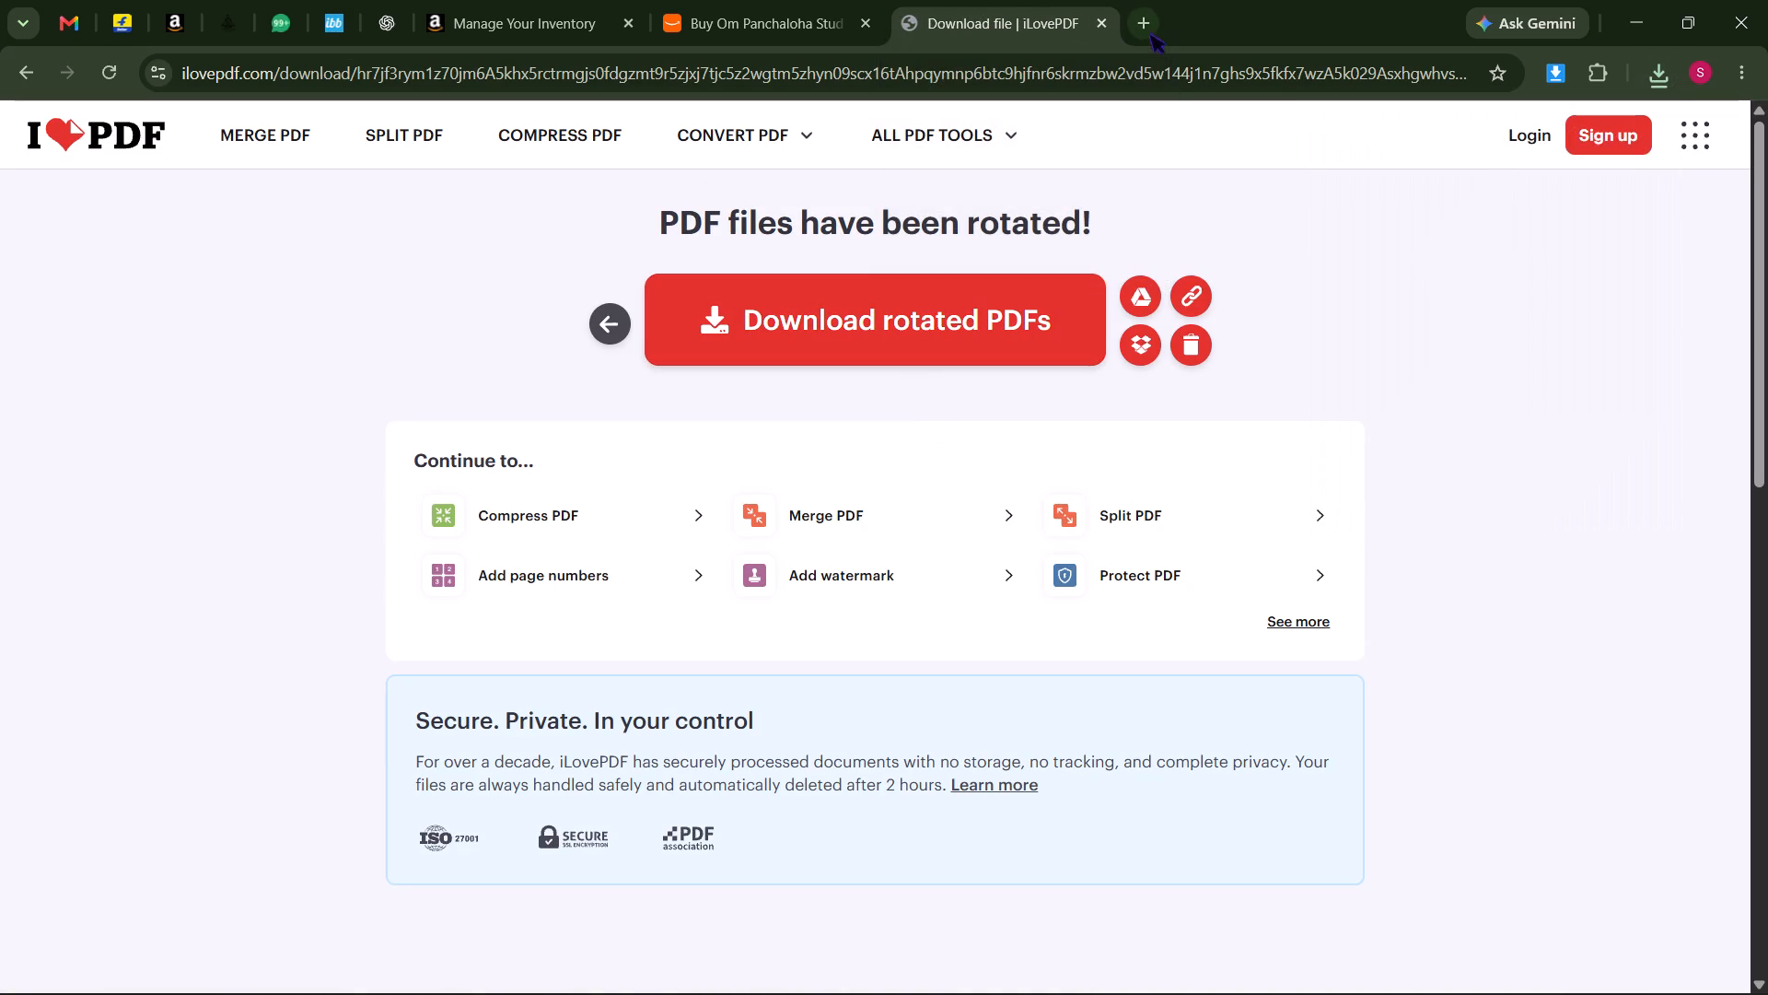
pyautogui.click(1150, 27)
pyautogui.click(1086, 68)
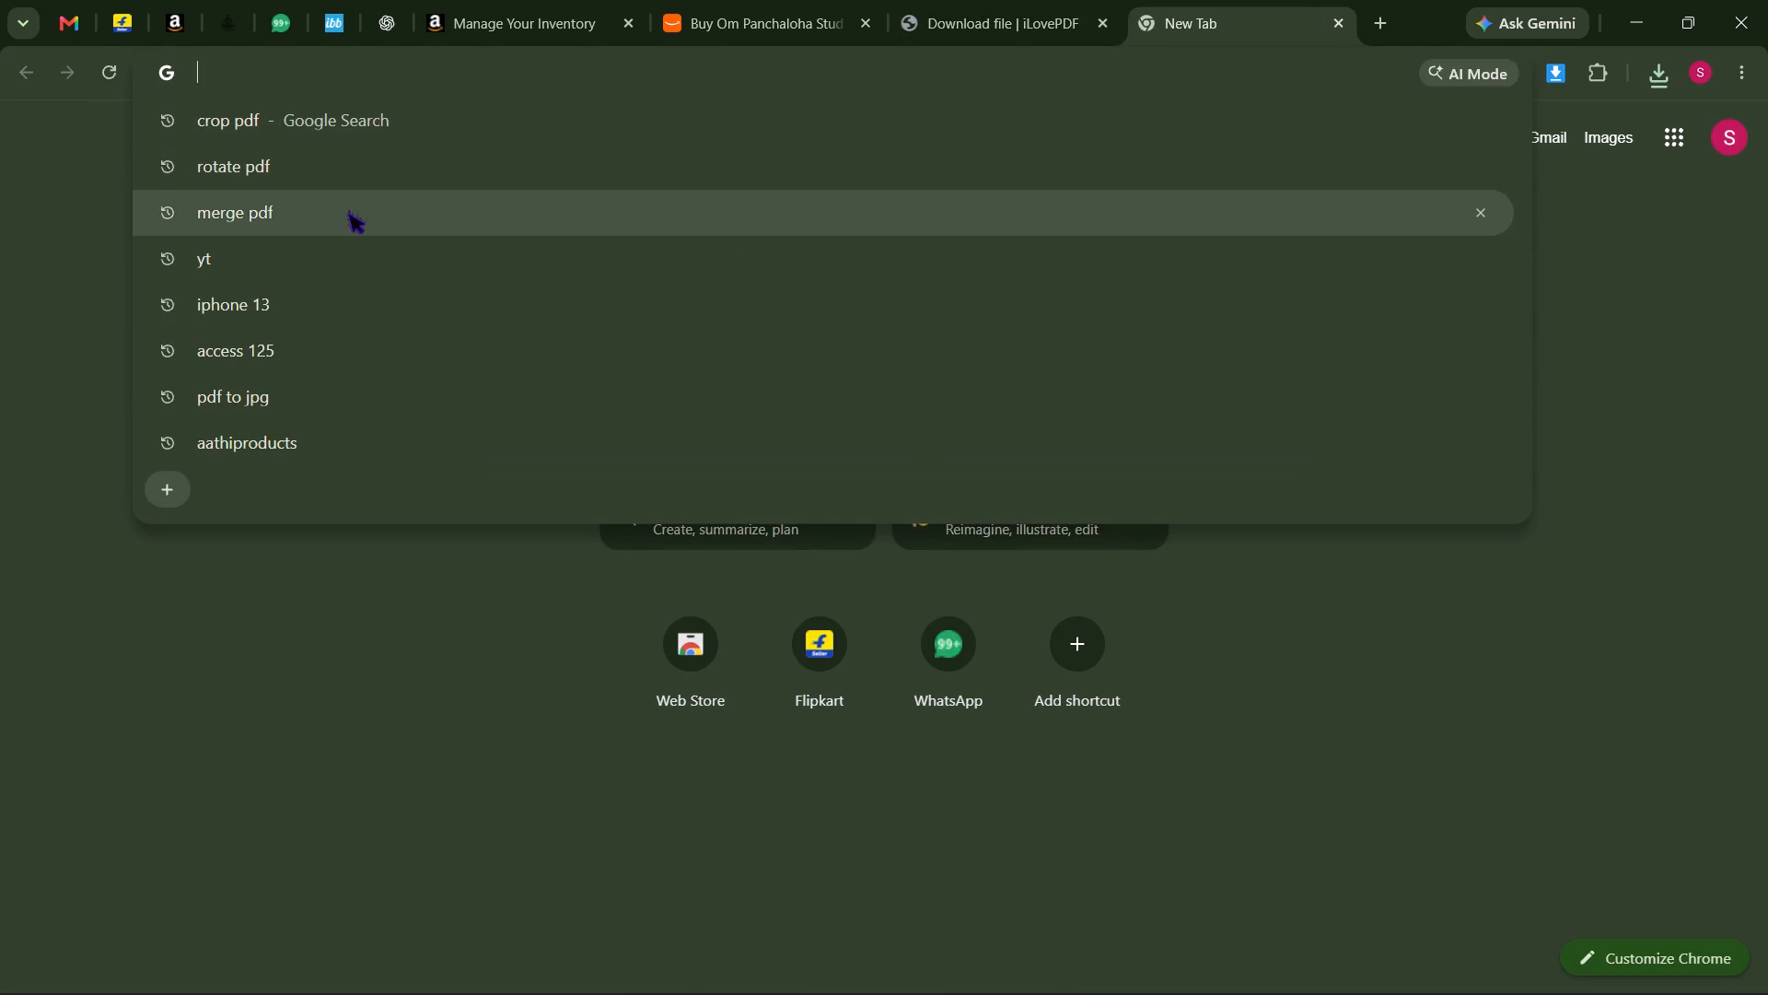
pyautogui.click(347, 206)
pyautogui.click(559, 354)
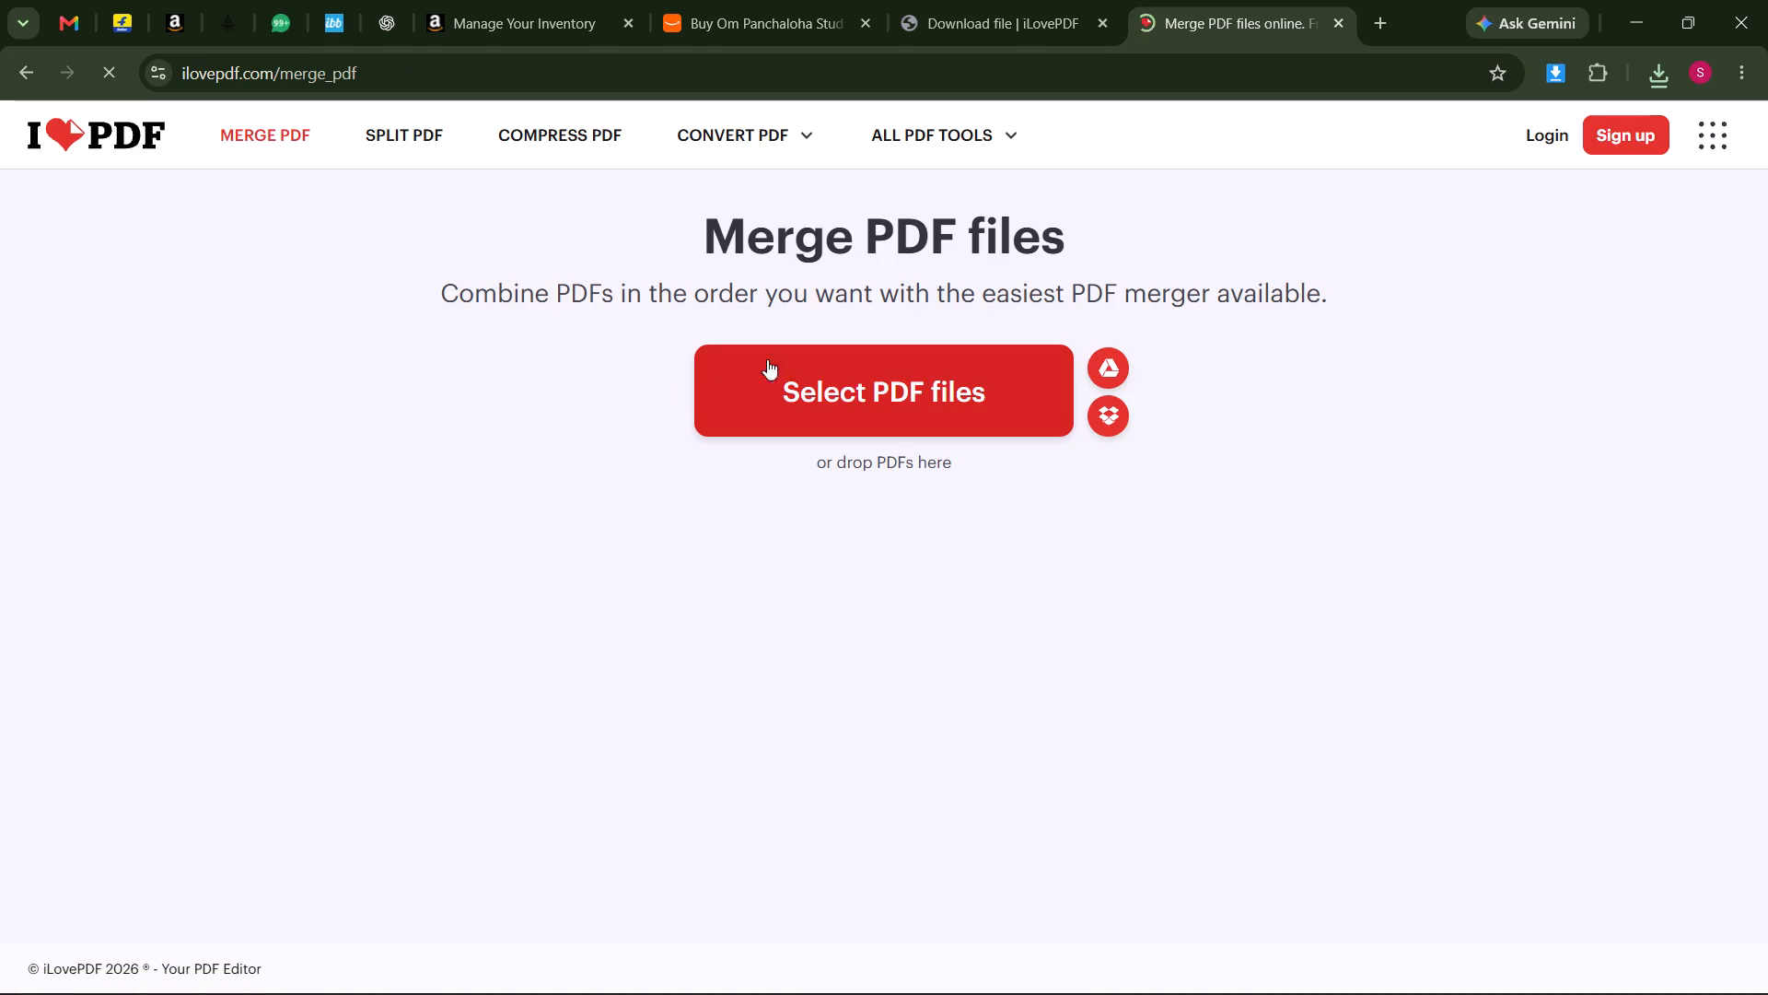
pyautogui.click(793, 357)
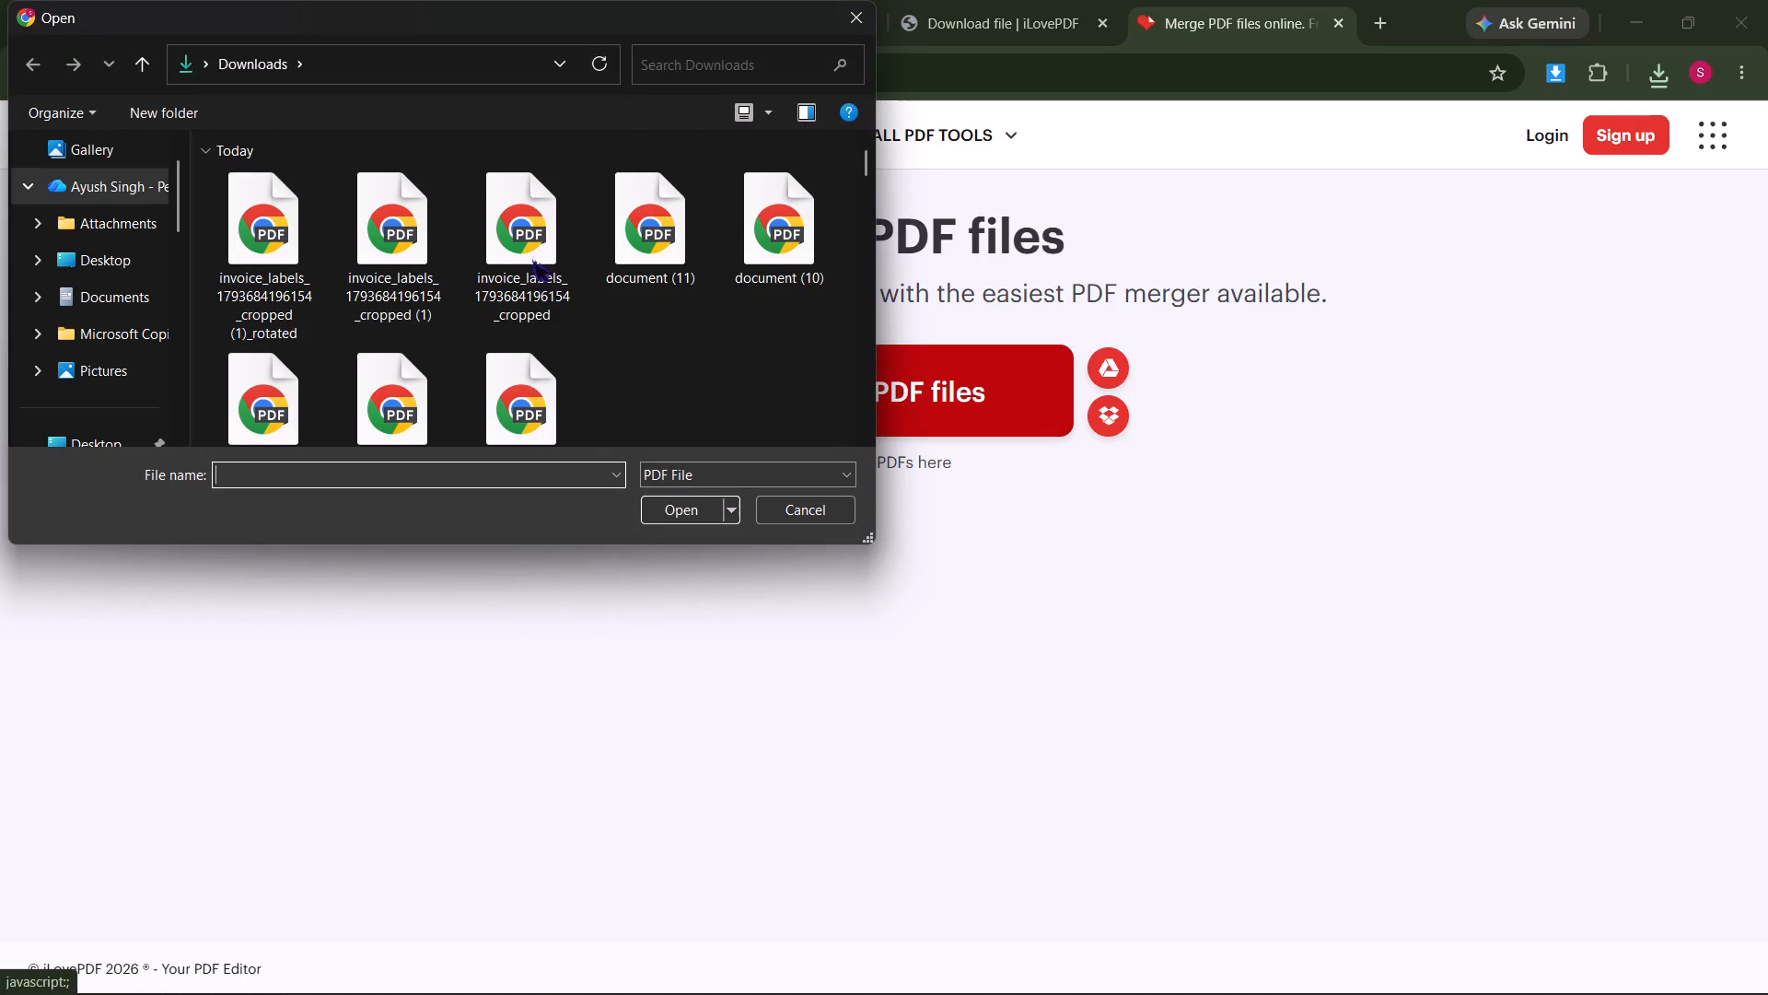
pyautogui.click(538, 233)
pyautogui.keyDown('ctrl'); pyautogui.click(273, 222); pyautogui.keyUp('ctrl')
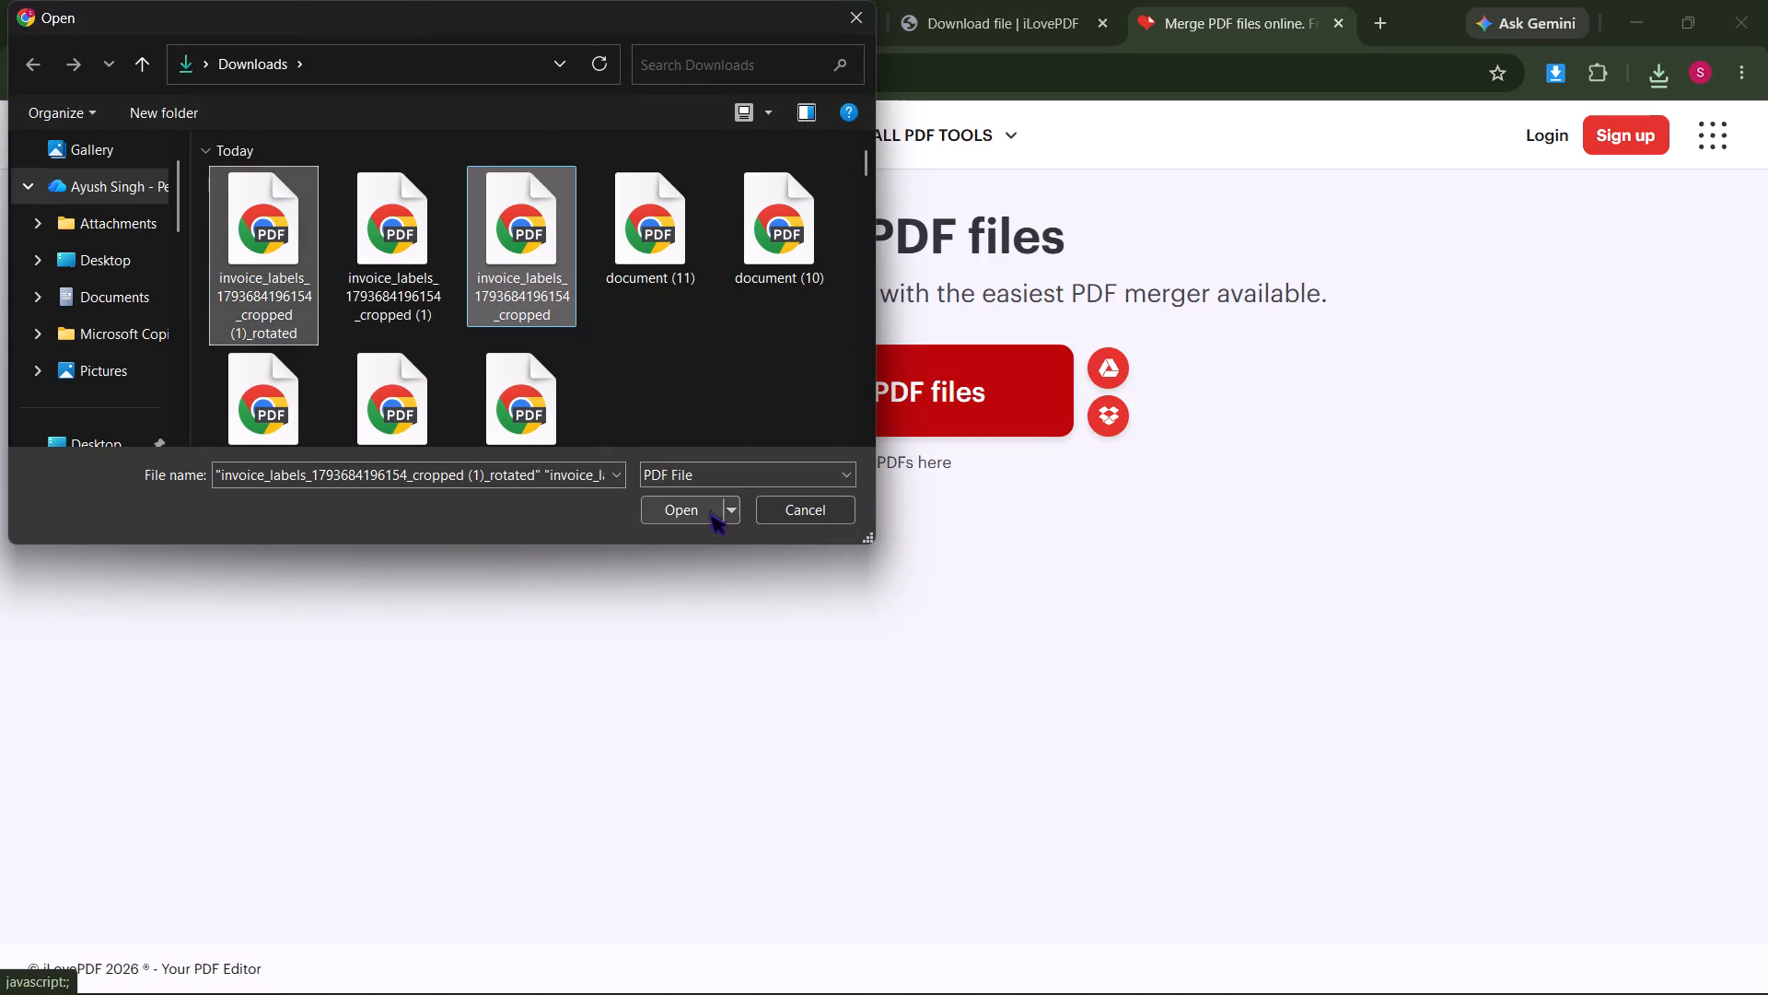
pyautogui.click(709, 508)
# Place the shipping label ahead of the rotated tax invoice, merge the two files, and download the merged PDF.
pyautogui.moveTo(770, 435); pyautogui.dragTo(573, 407)
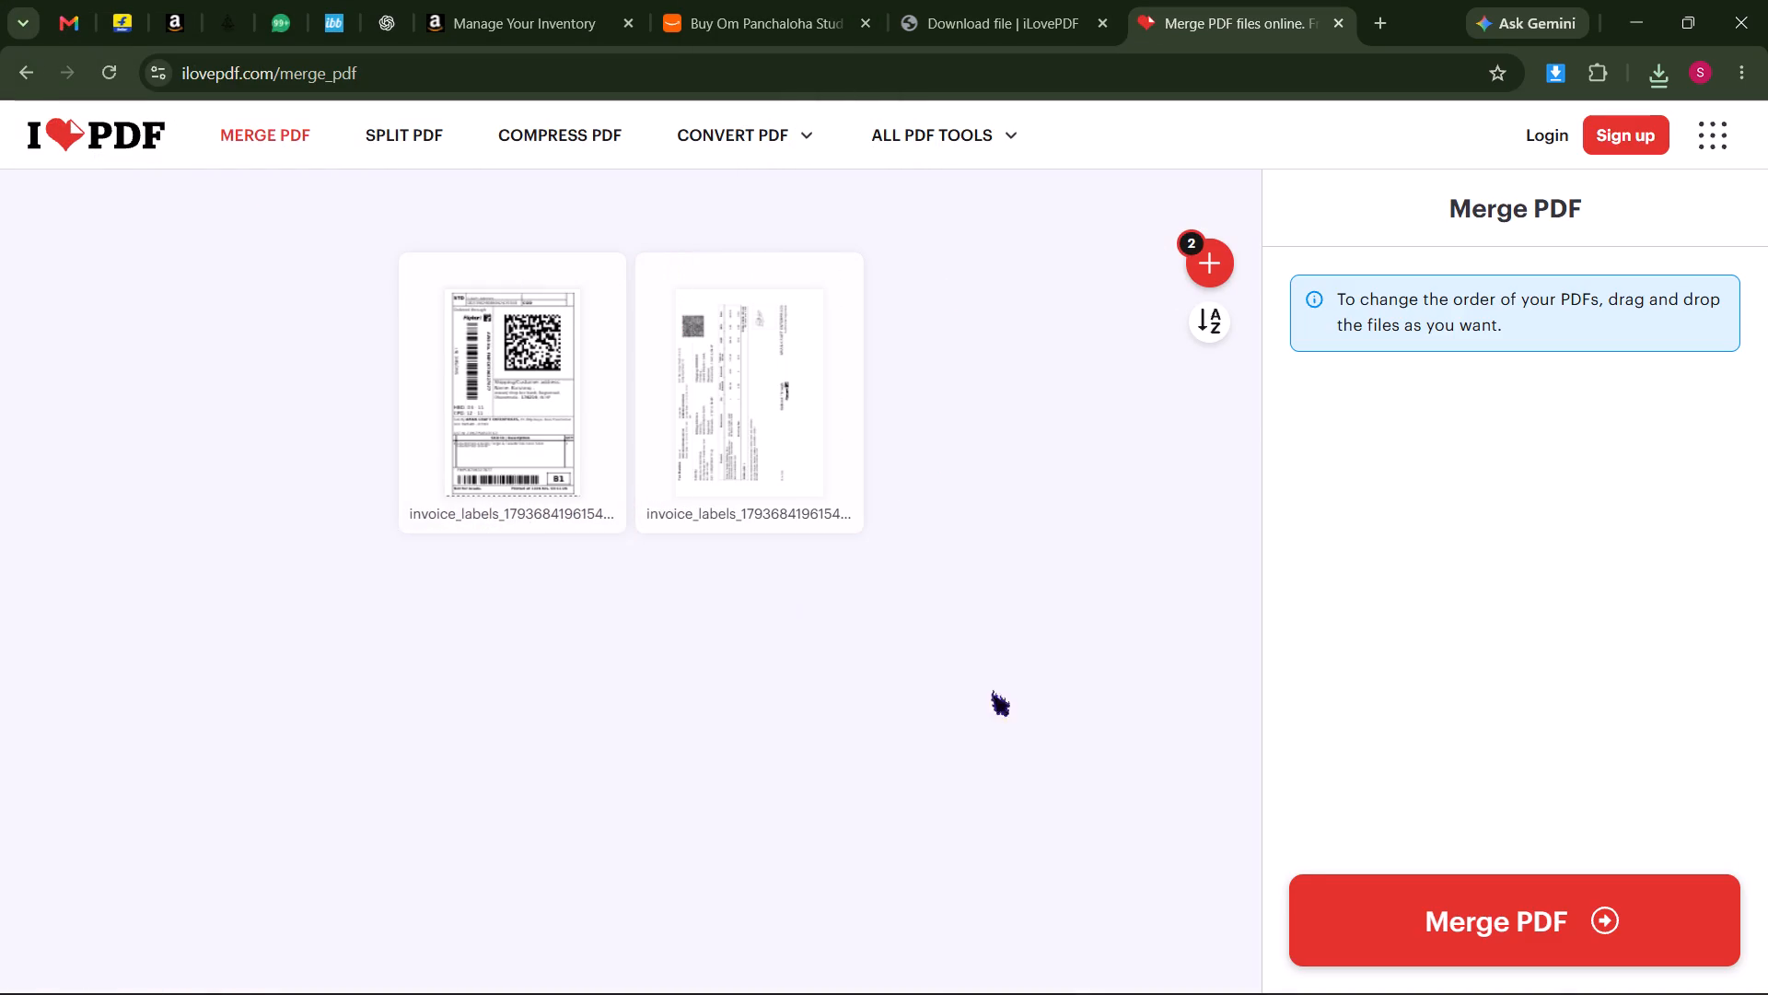
pyautogui.click(1381, 902)
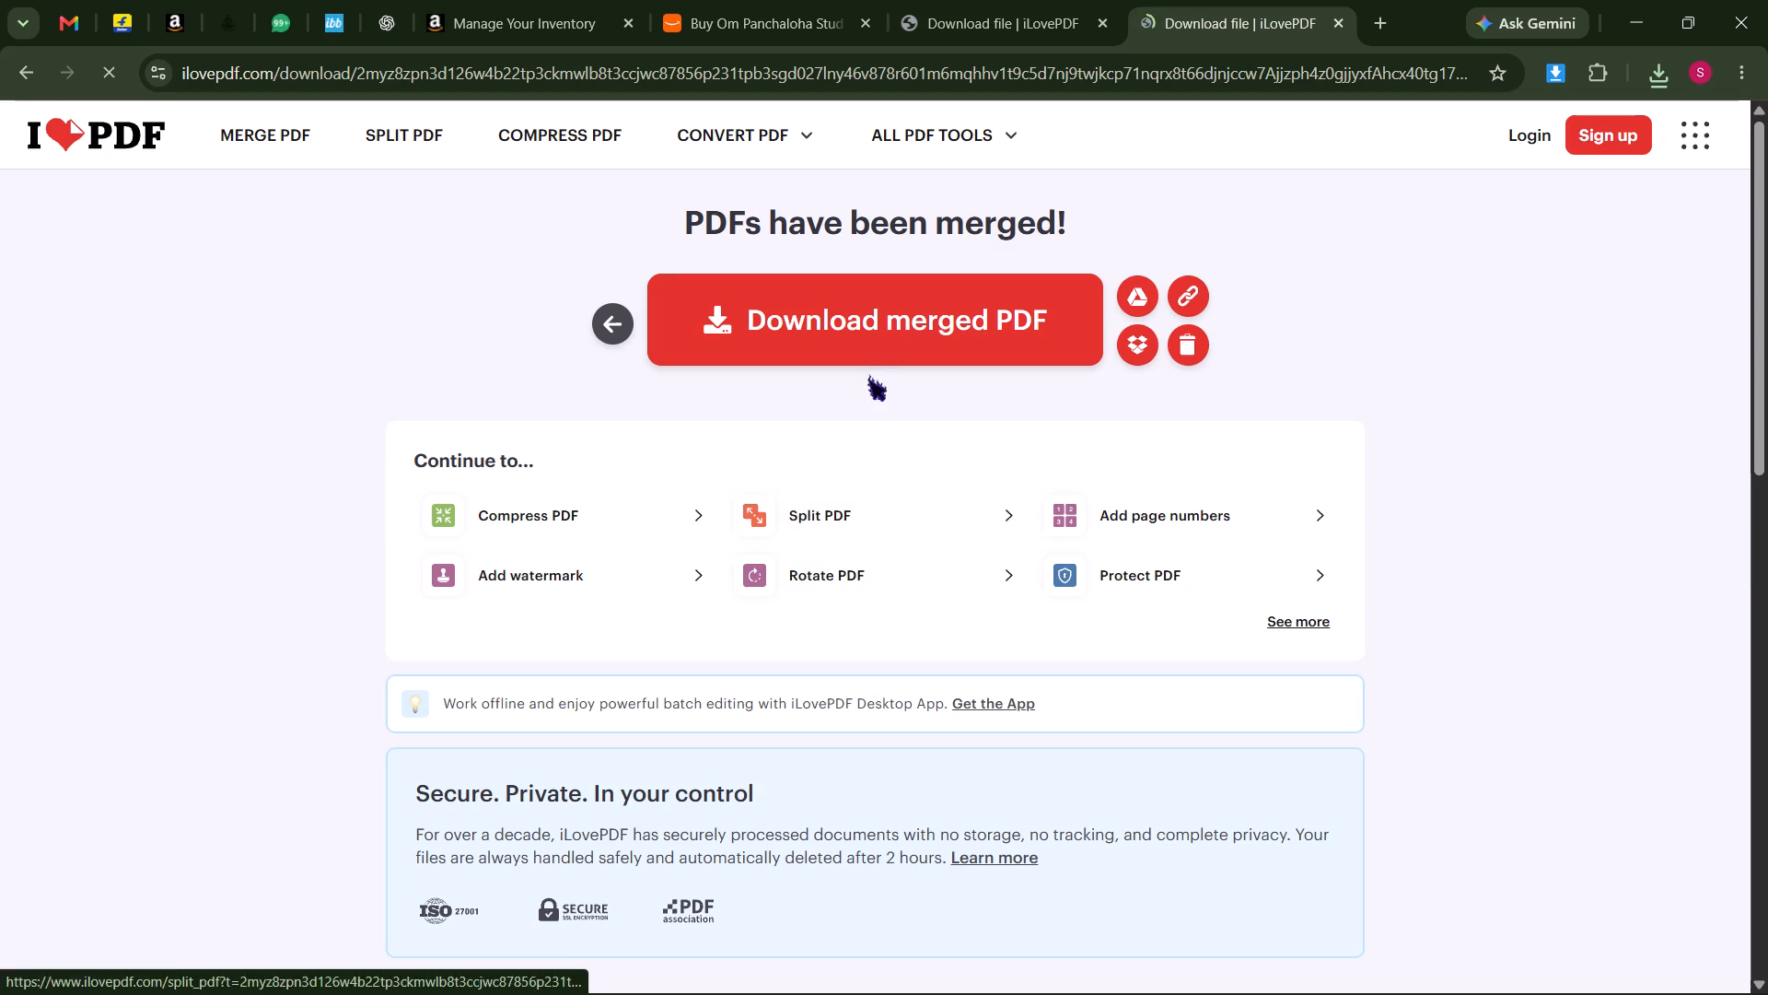
pyautogui.click(881, 322)
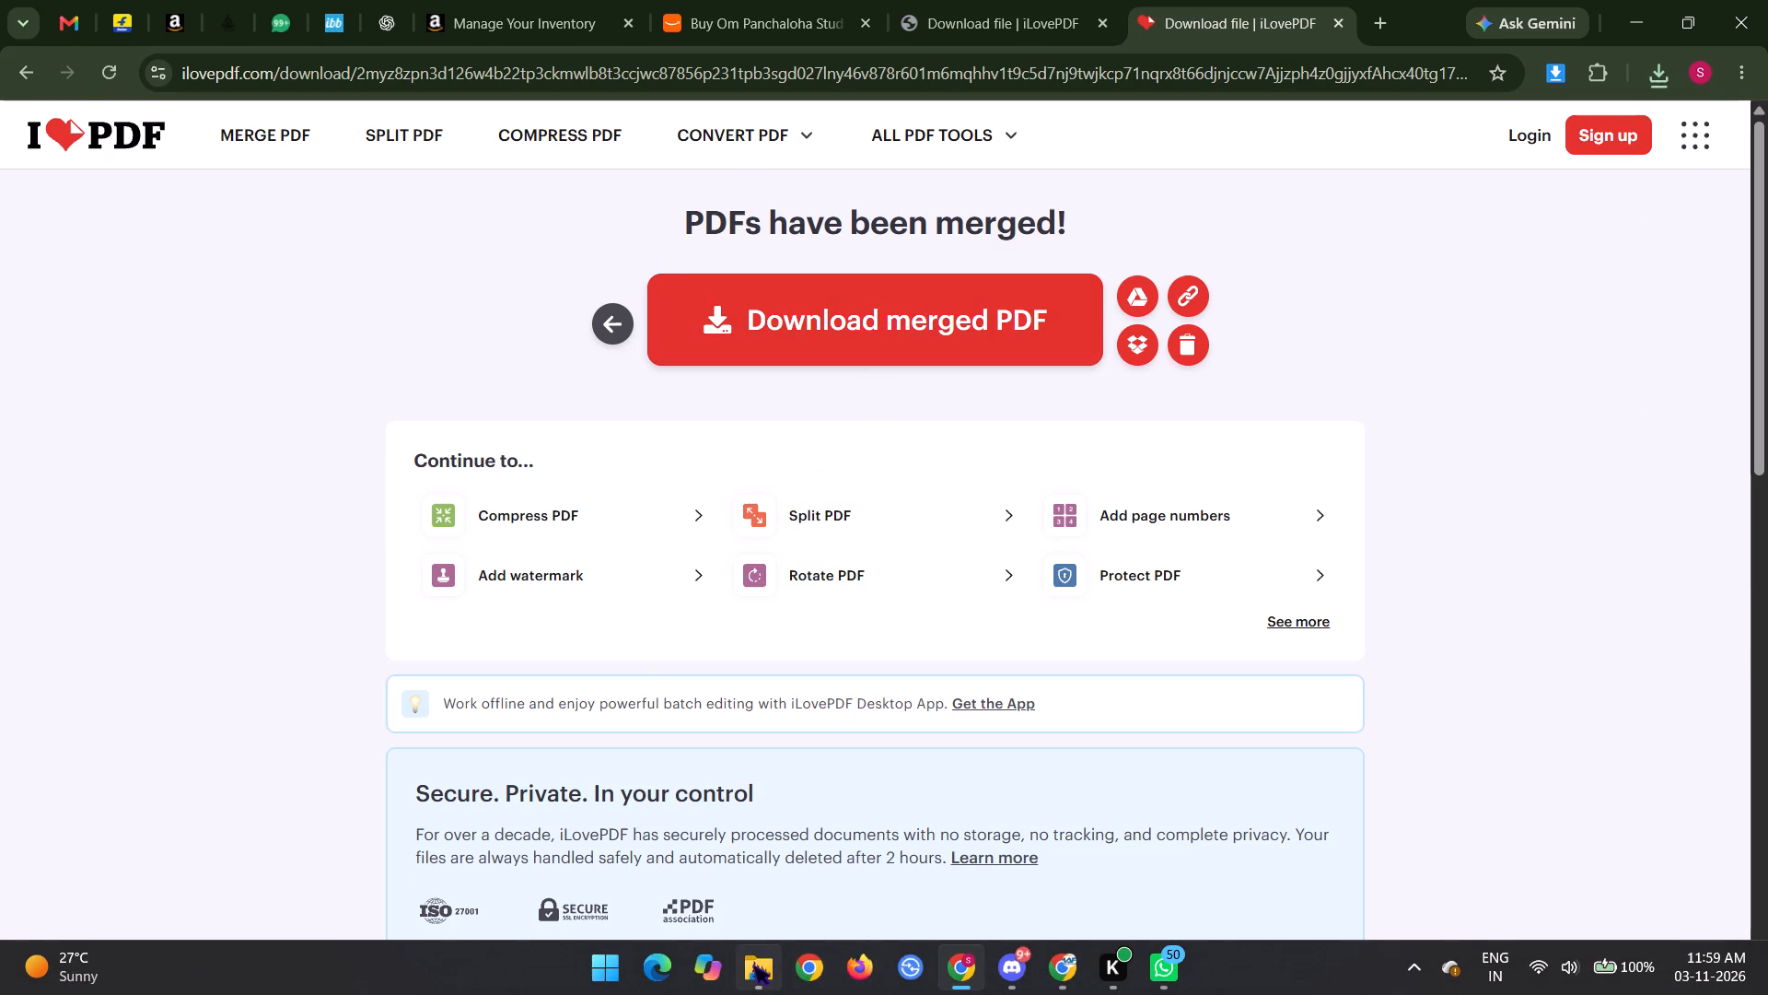
# Rename the ilovepdf_merged file in the Downloads folder as Flipkart.
pyautogui.click(752, 958)
pyautogui.press('F5')
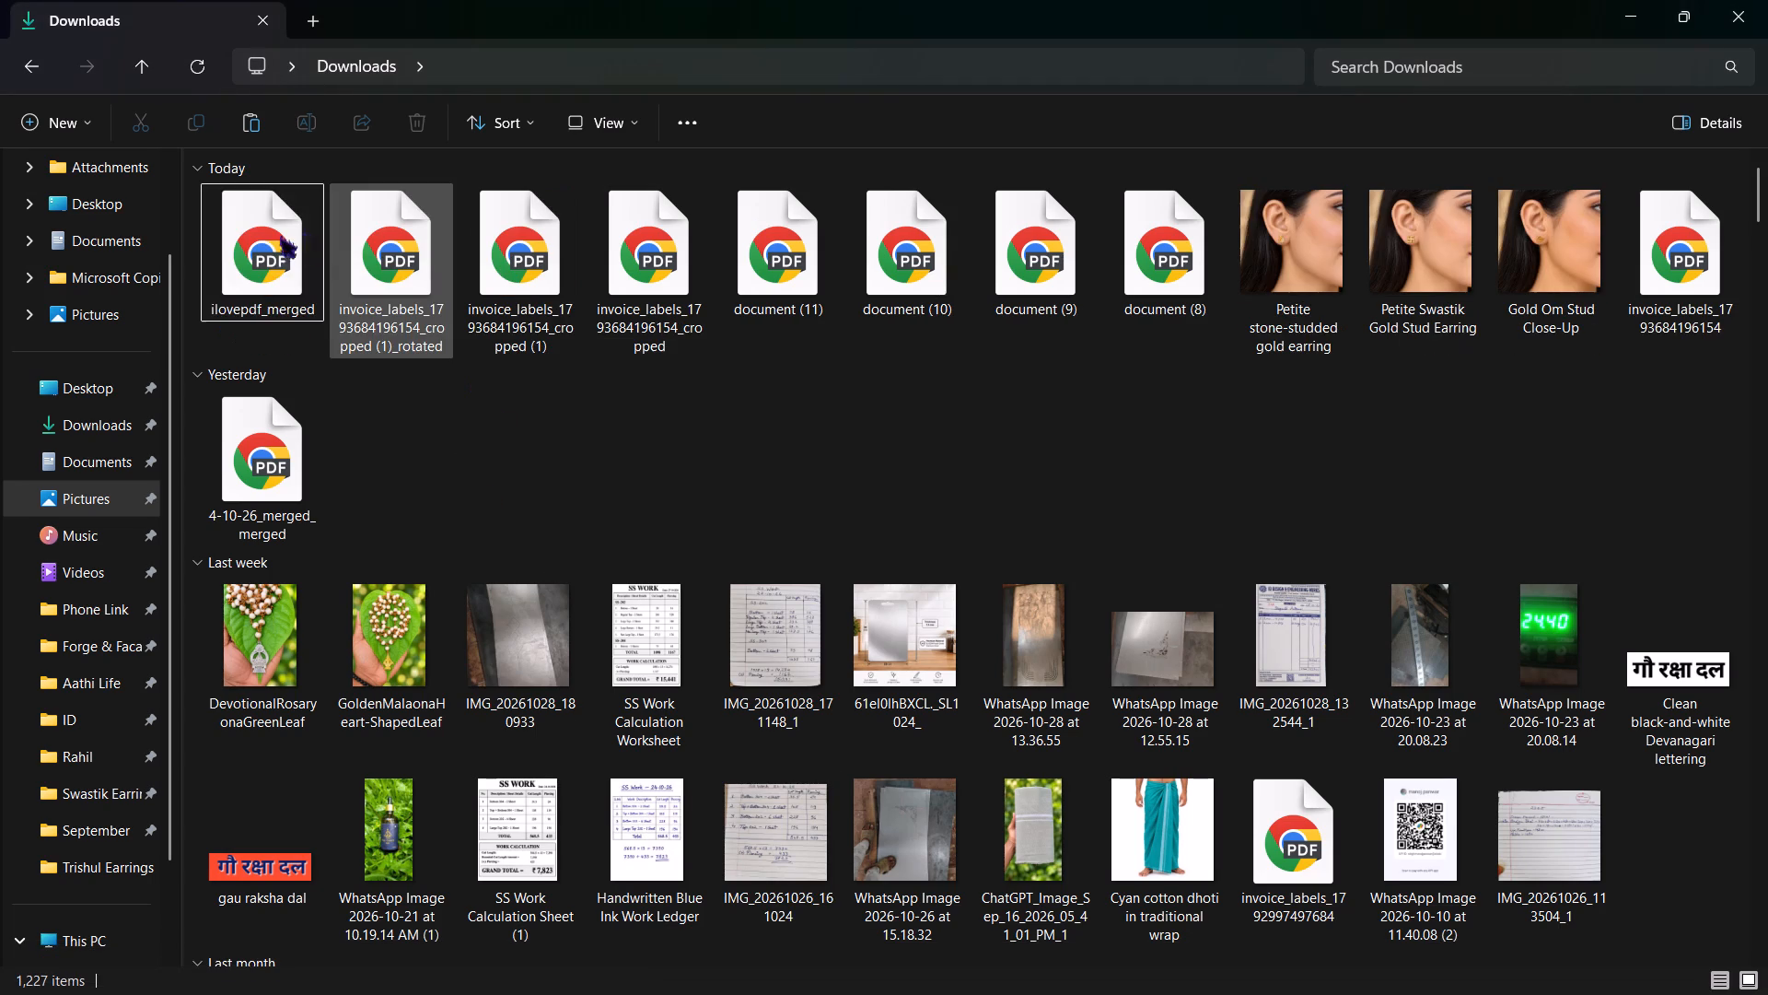
pyautogui.click(273, 250)
pyautogui.press('F2')
pyautogui.write('Flipkart')
pyautogui.press('Return')
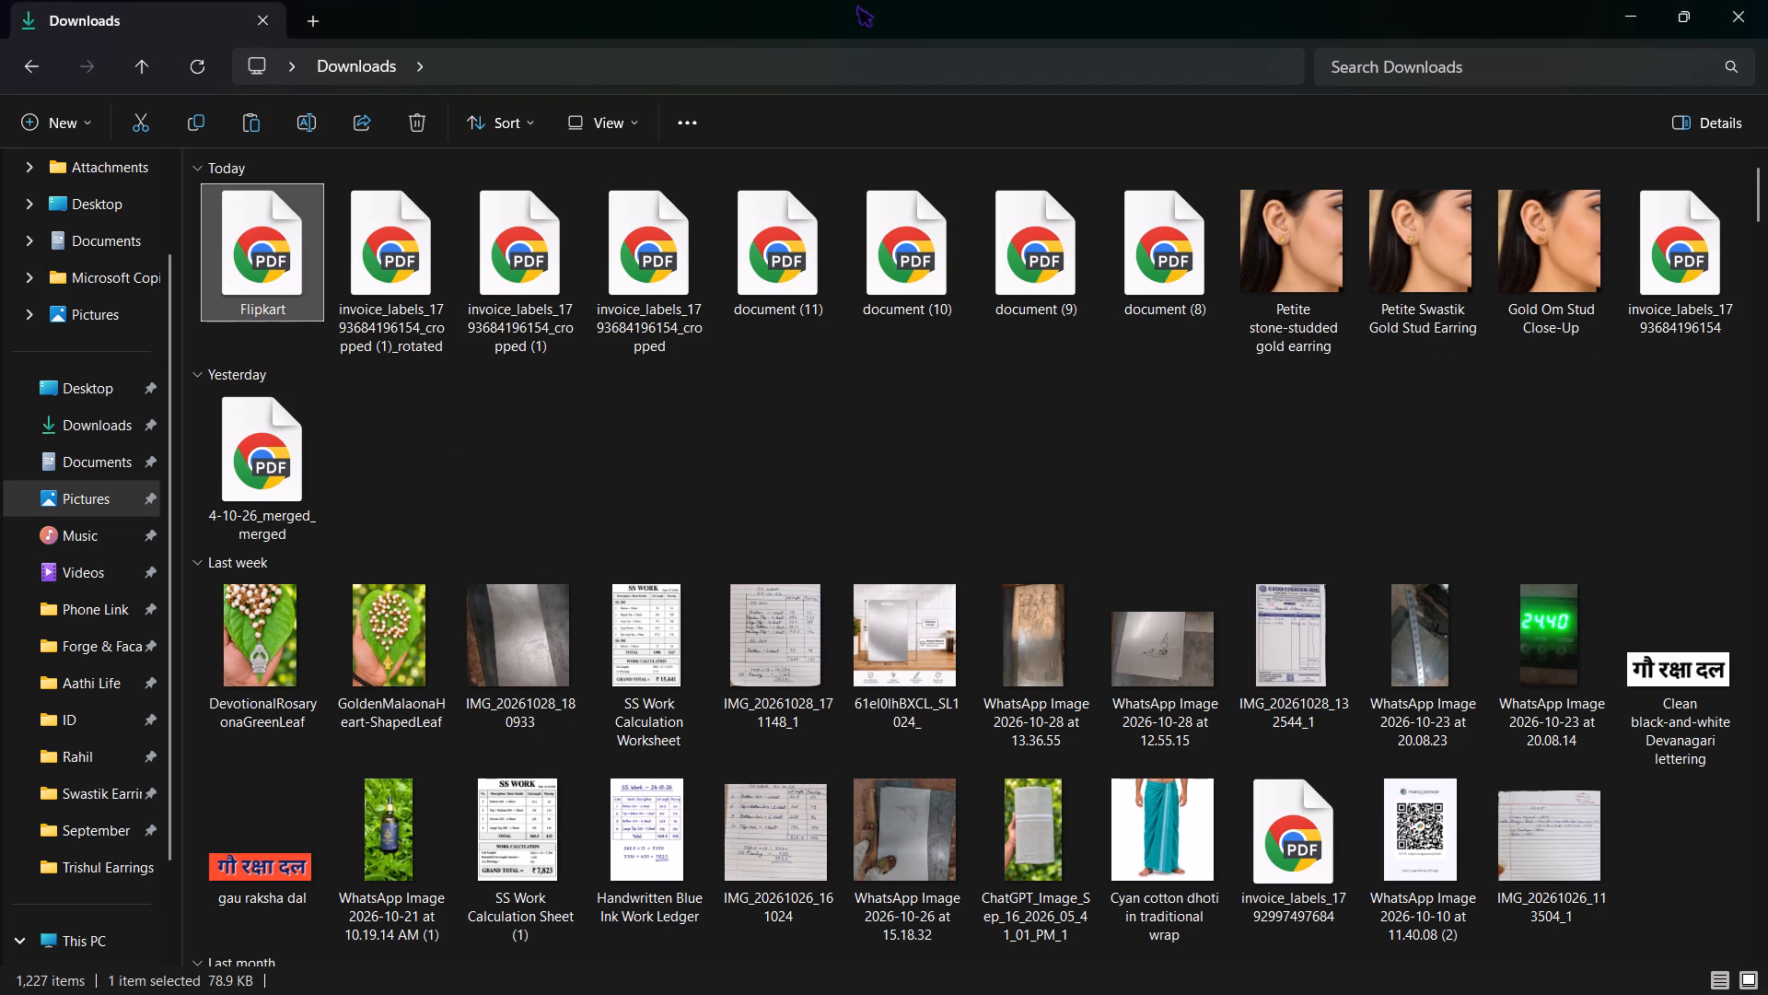
# Switch from File Explorer back to the Chrome window.
pyautogui.hotkey('alt', 'Tab')
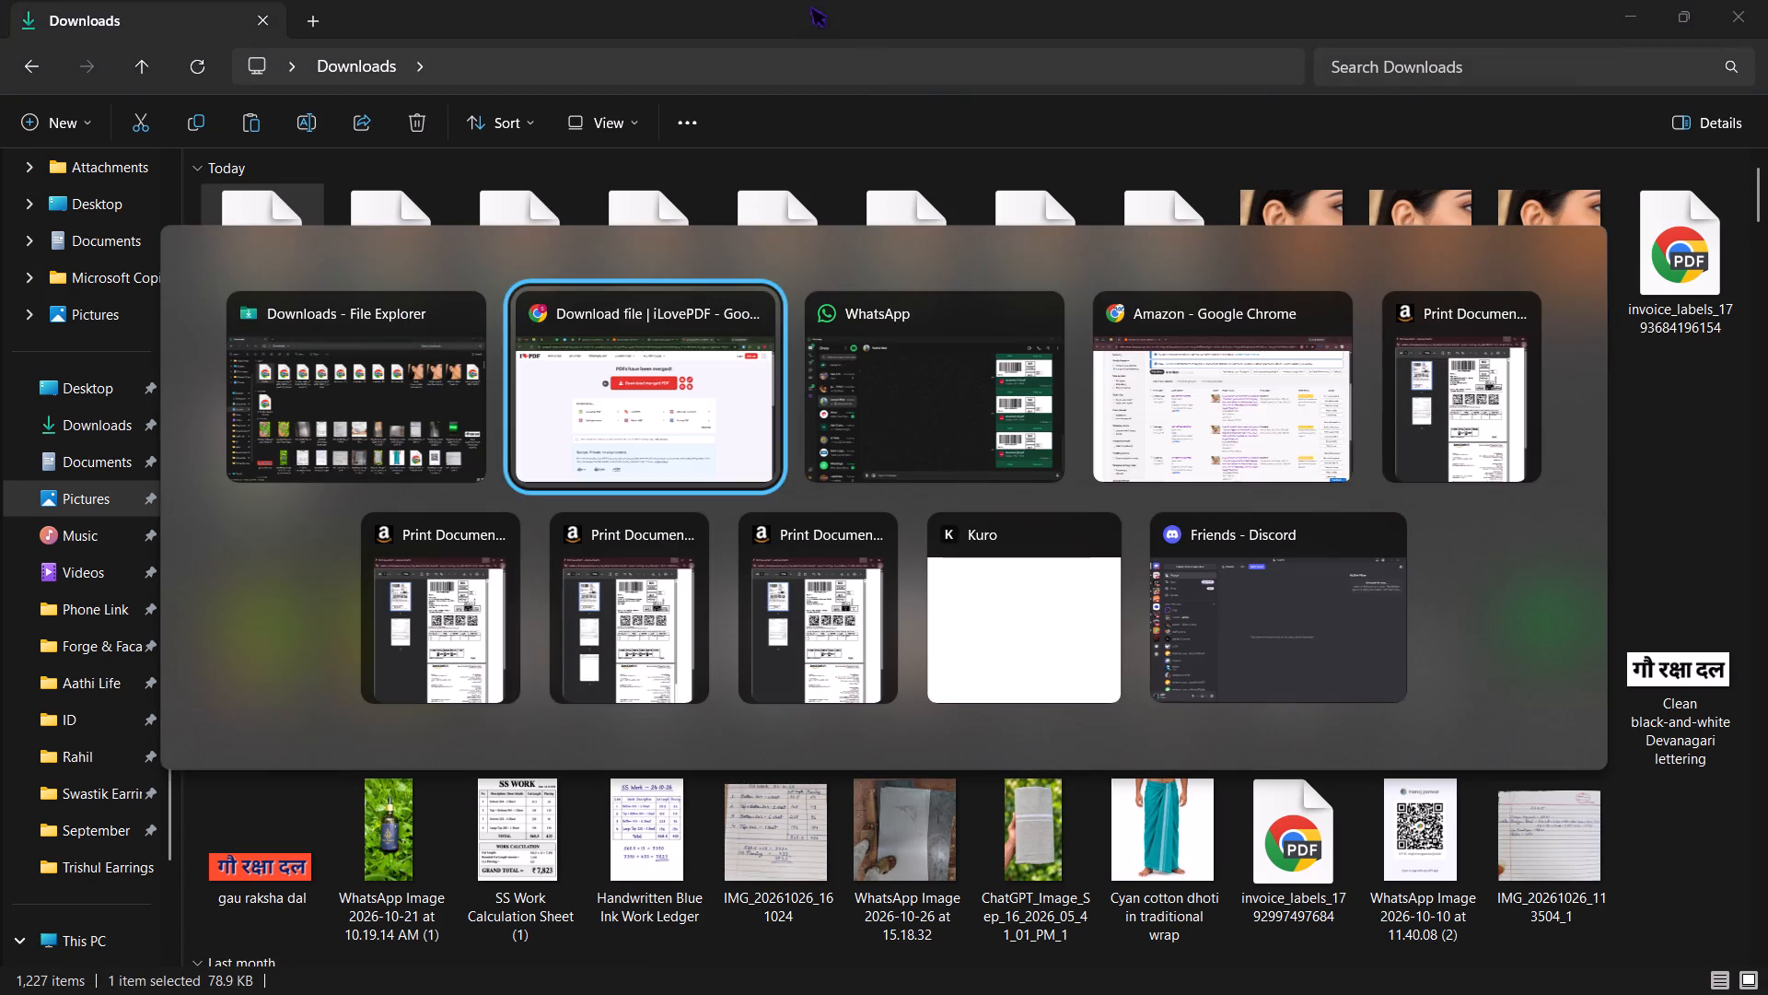